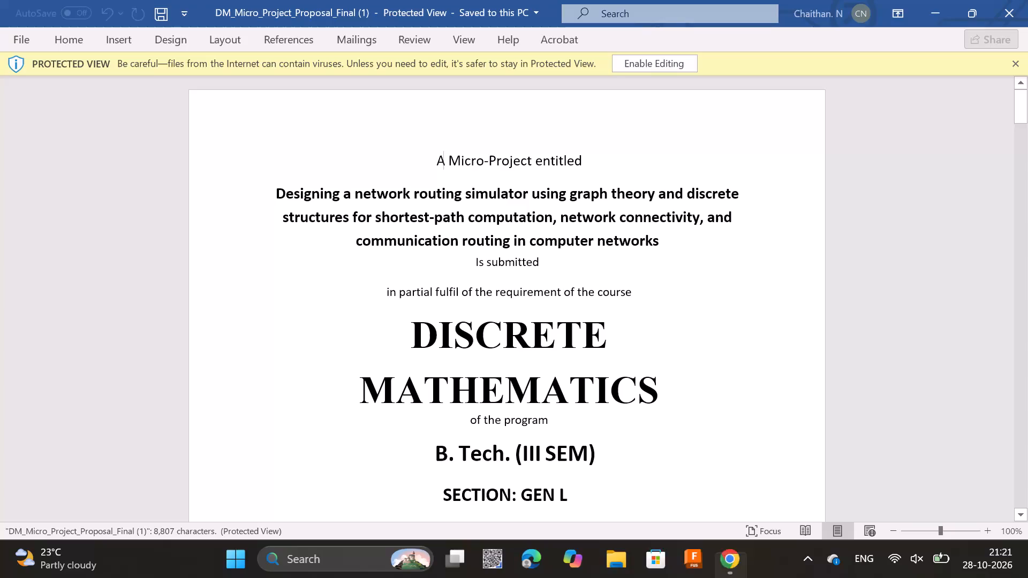
# Look through the Discrete Mathematics micro-project proposal, from the title page and team section to the end of its last page.
pyautogui.scroll(-4, 591, 290)
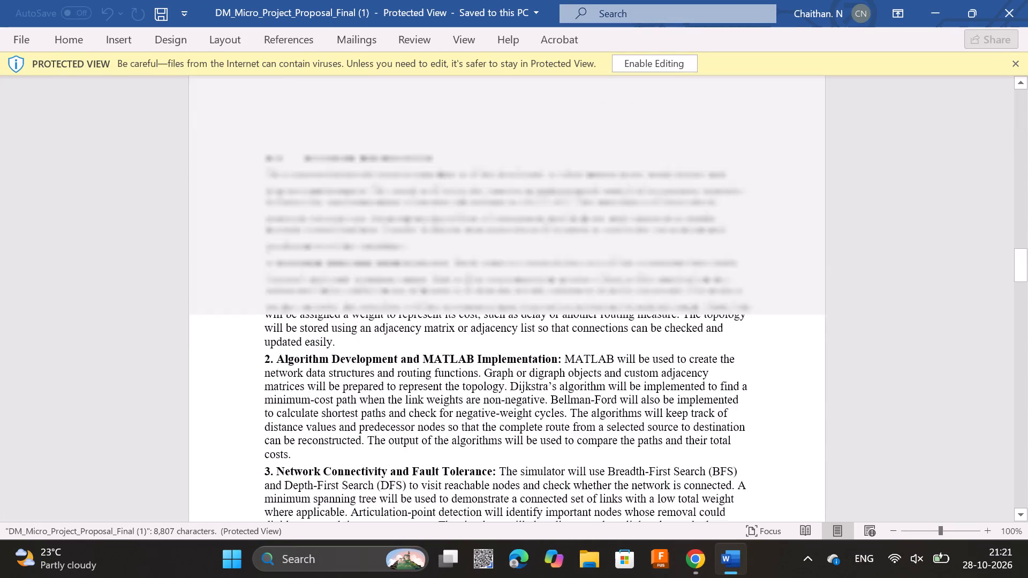
pyautogui.scroll(9, 591, 290)
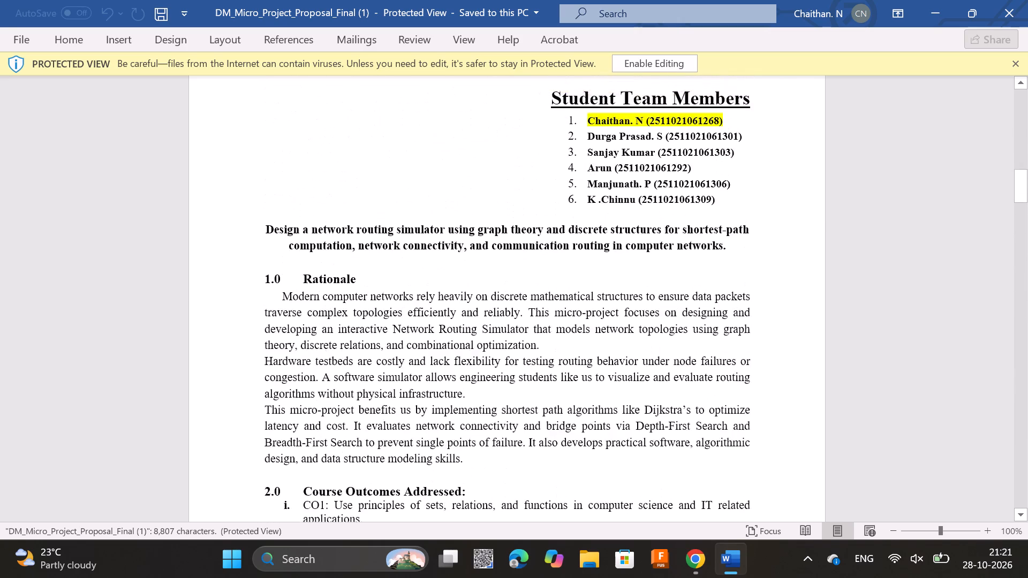
pyautogui.scroll(2, 591, 290)
pyautogui.scroll(-9, 591, 290)
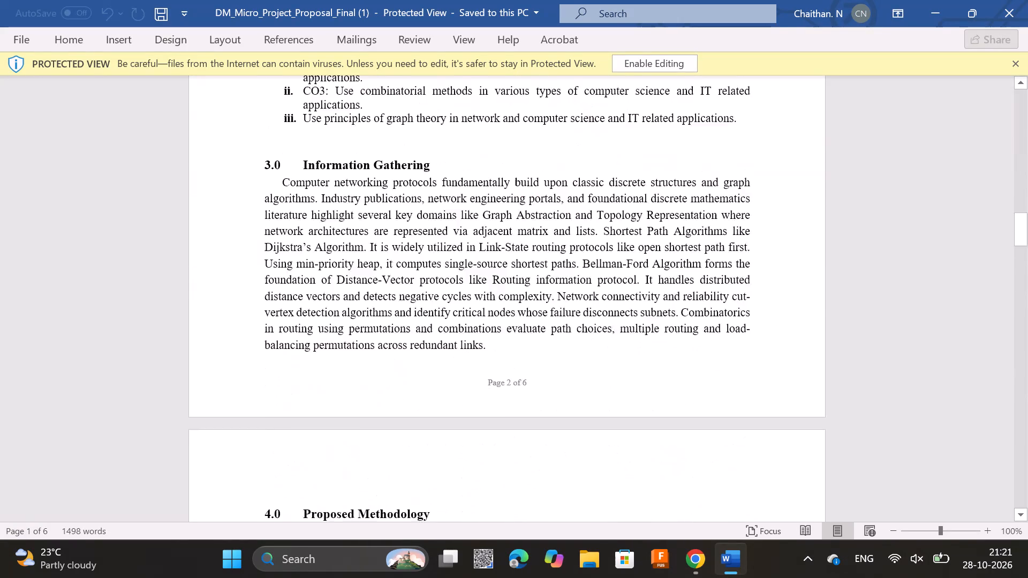
pyautogui.scroll(-15, 591, 290)
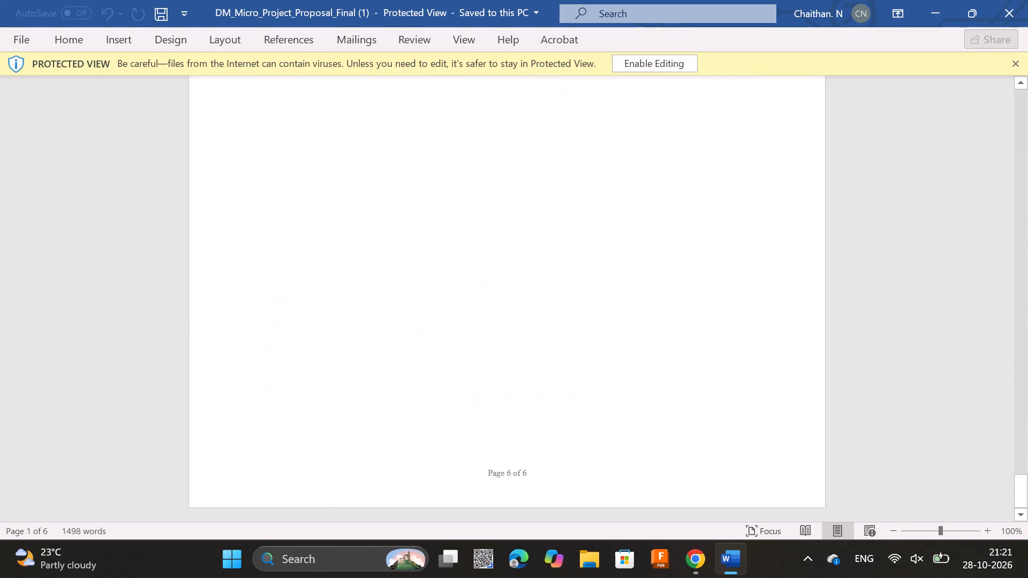
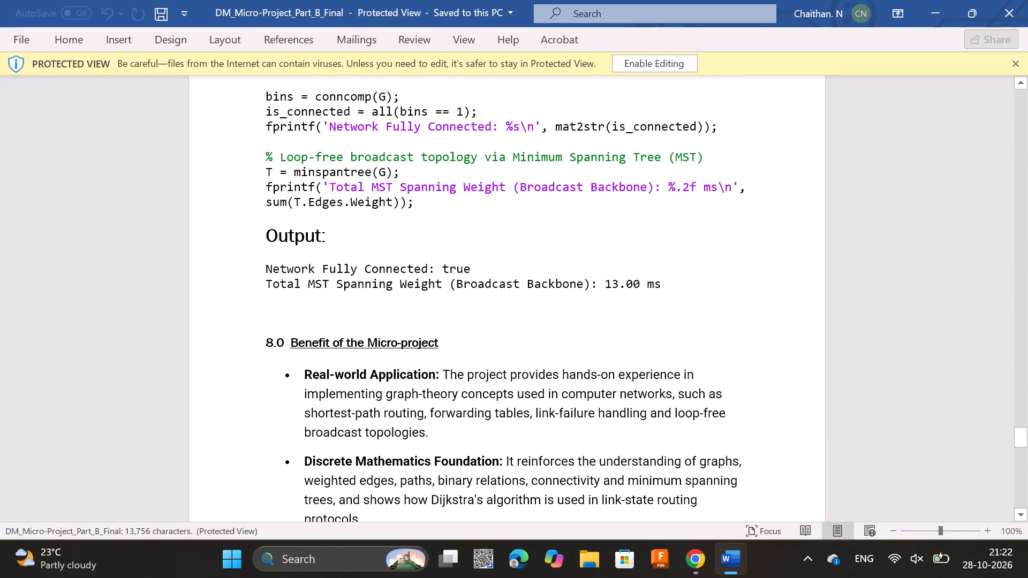
# Enable editing of the protected Part B micro-project report.
pyautogui.click(633, 59)
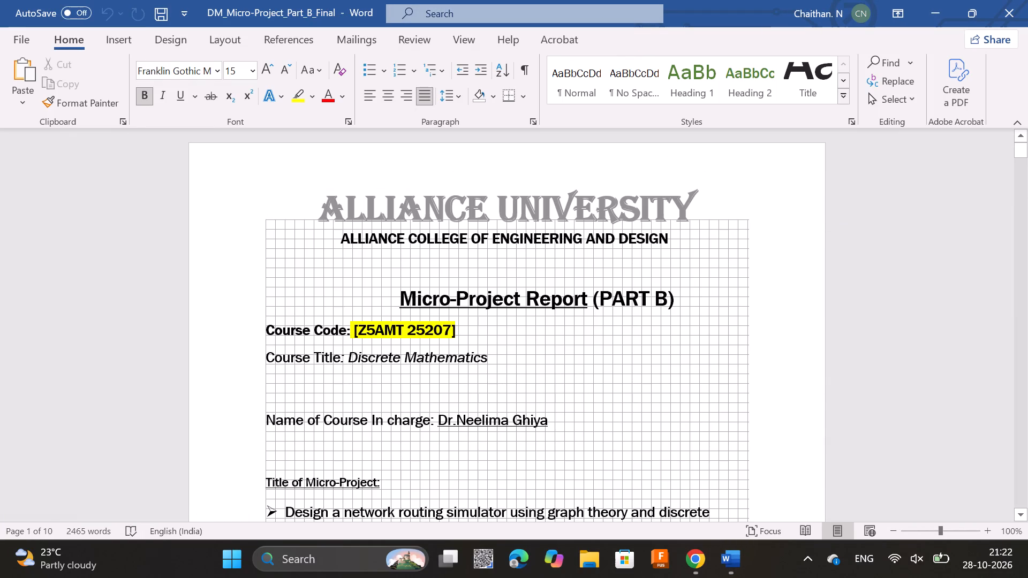
# Delete "(PART B)" from the "Micro-Project Report" heading on the first page.
pyautogui.moveTo(675, 302); pyautogui.dragTo(611, 306)
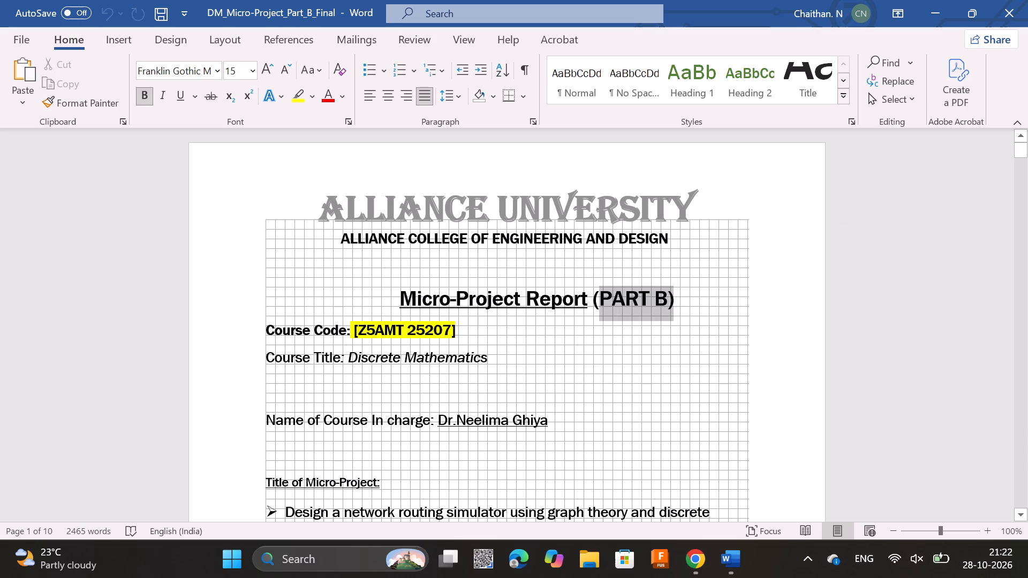
pyautogui.moveTo(611, 306); pyautogui.dragTo(593, 303)
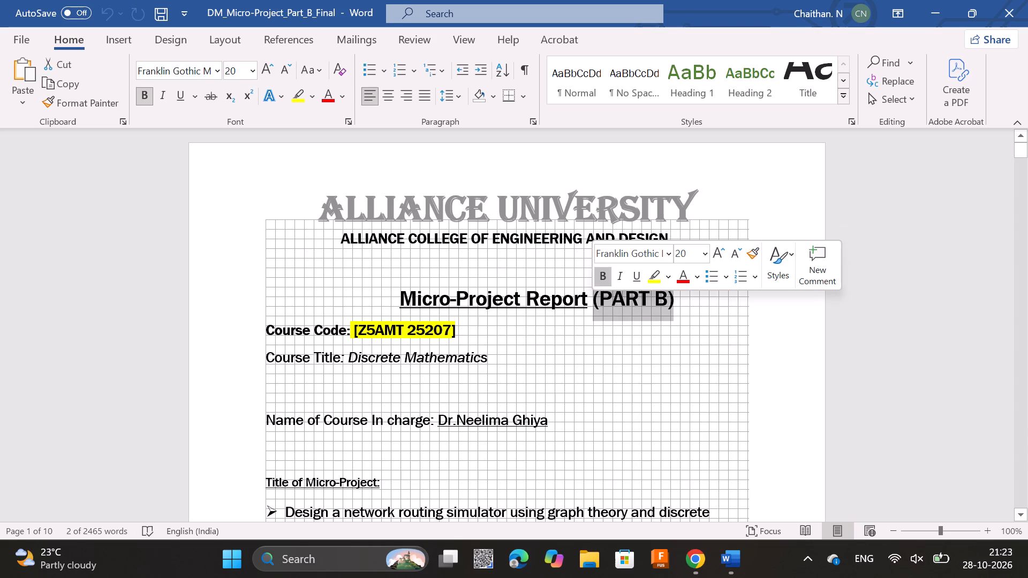
pyautogui.press('BackSpace')
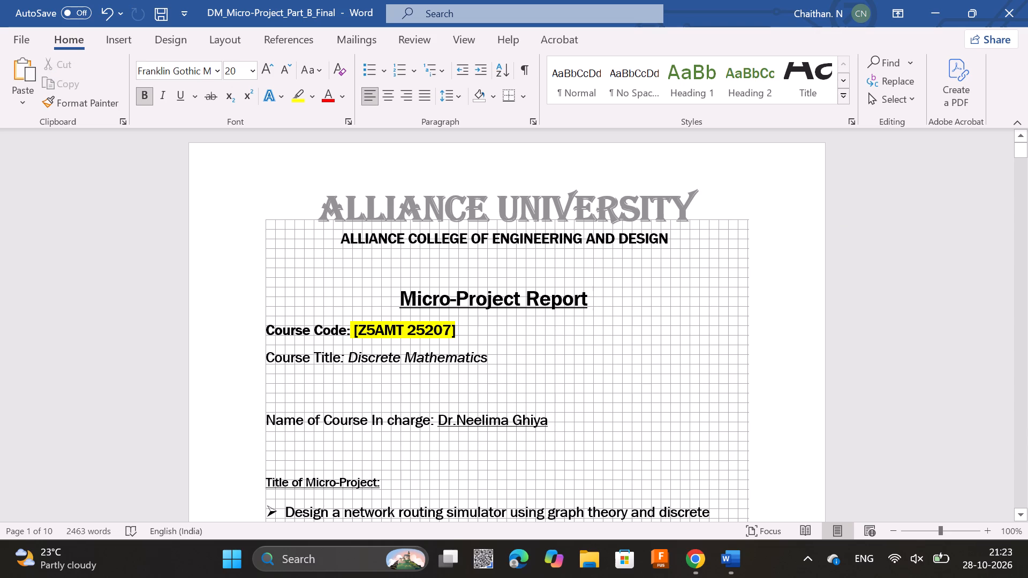
# Remove the yellow highlight from the course code "[Z5AMT 25207]" on the first page by setting its highlight to No Color.
pyautogui.moveTo(460, 328); pyautogui.dragTo(359, 332)
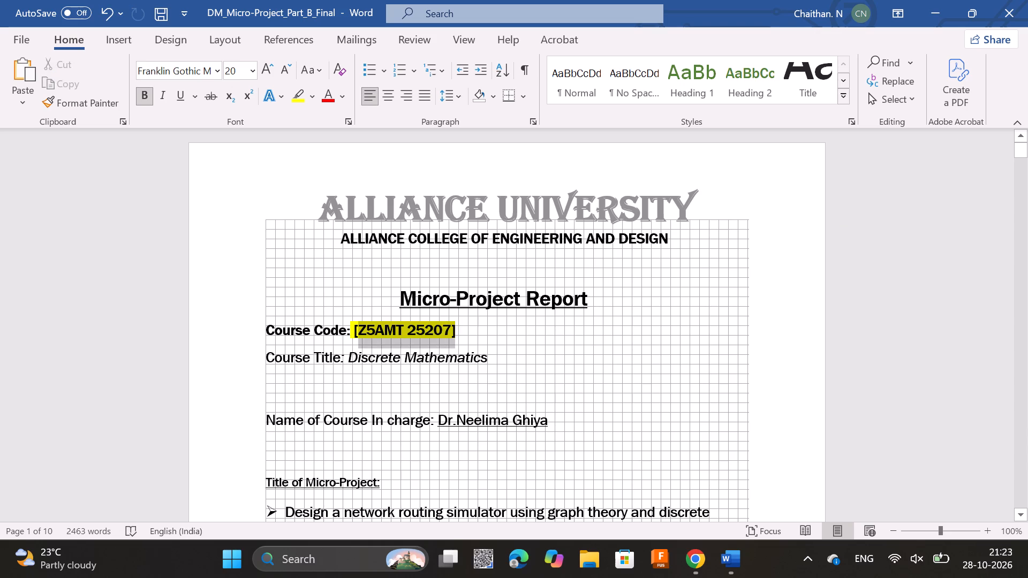
pyautogui.moveTo(359, 332); pyautogui.dragTo(350, 331)
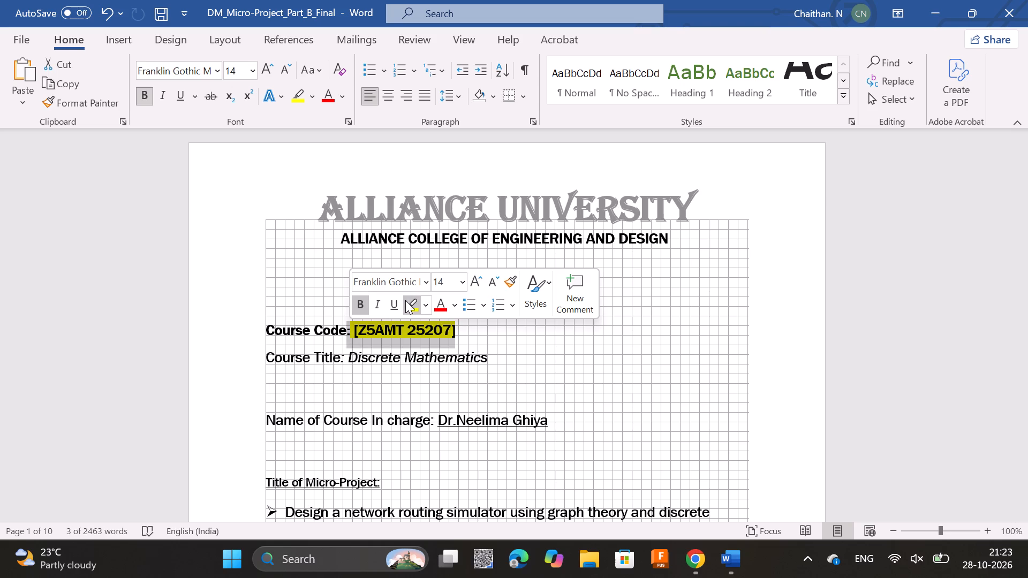
pyautogui.click(407, 302)
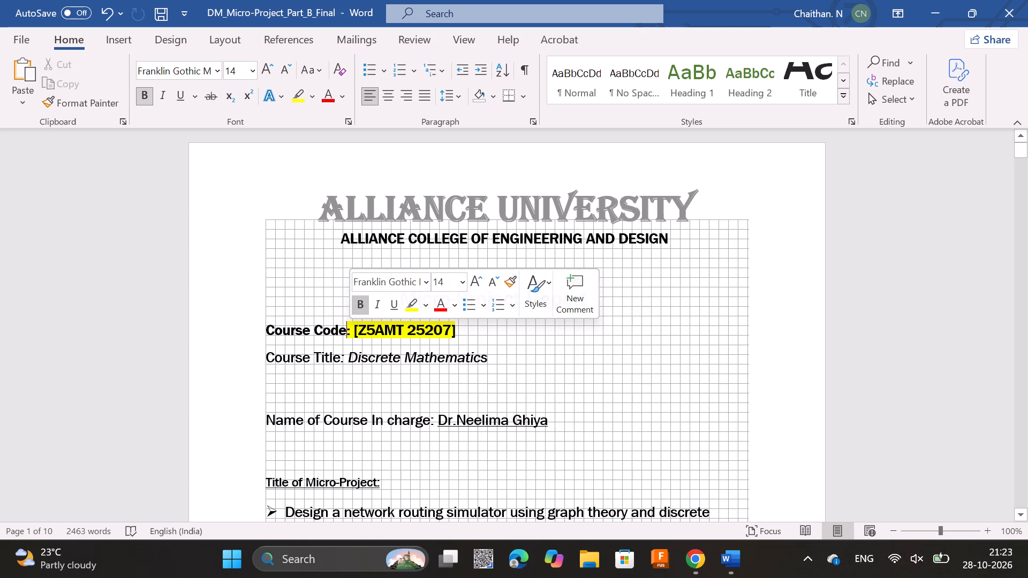
pyautogui.moveTo(465, 331); pyautogui.dragTo(348, 327)
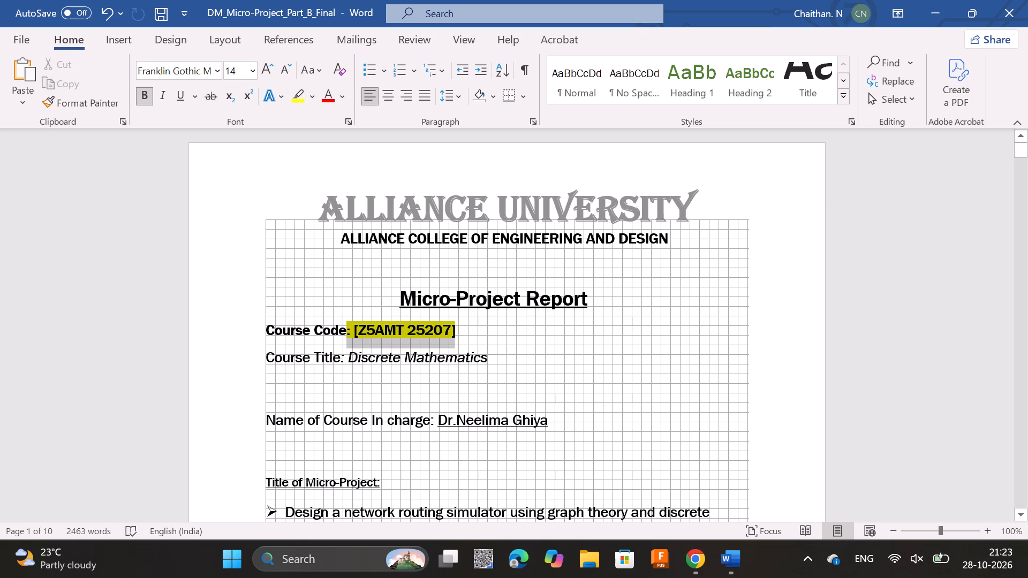
pyautogui.moveTo(348, 327); pyautogui.dragTo(347, 327)
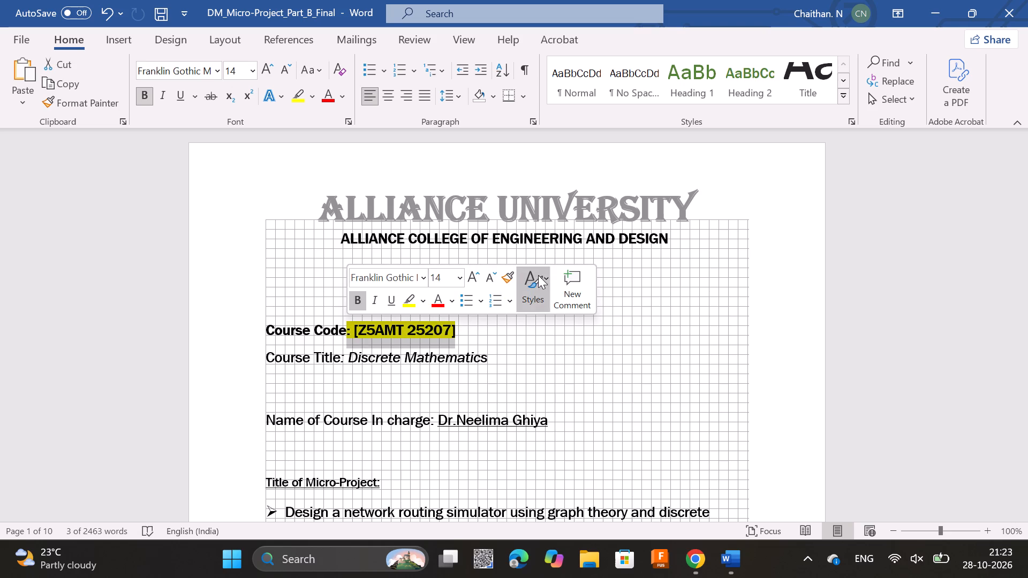
pyautogui.click(312, 93)
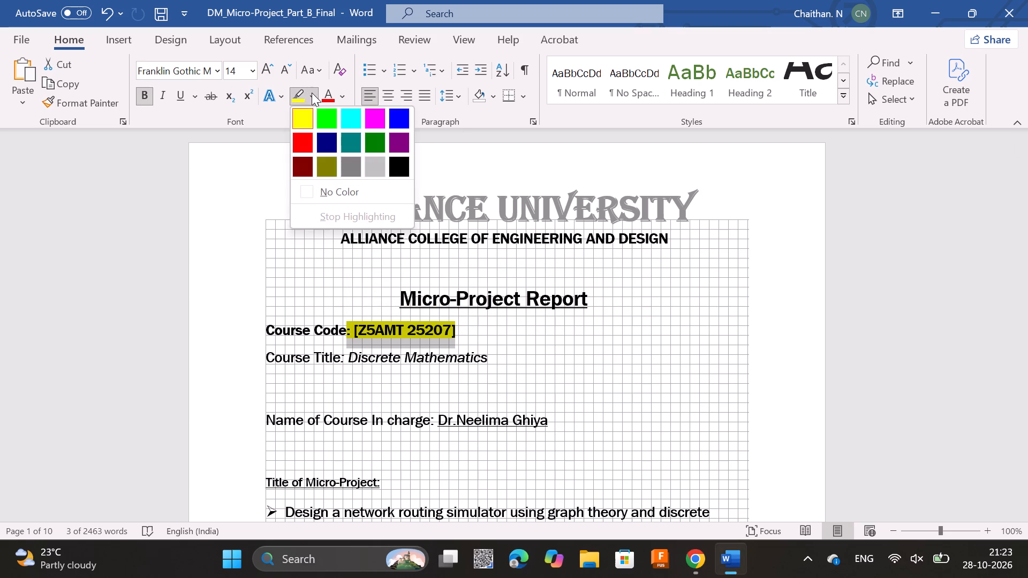
pyautogui.click(300, 189)
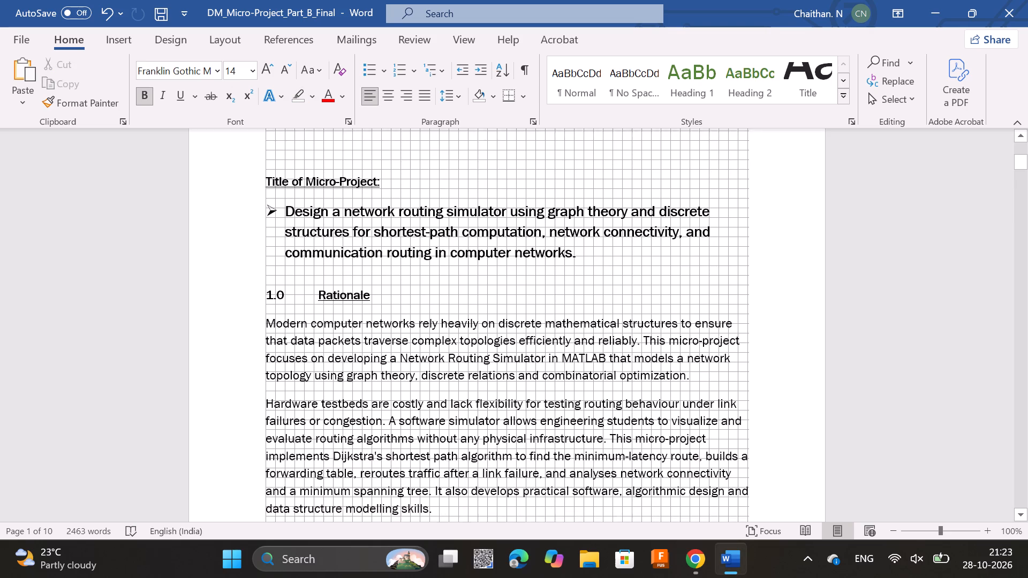
# Look through the report from the micro-project title and Rationale to the Reference section on the last page.
pyautogui.scroll(5, 547, 355)
pyautogui.scroll(-5, 547, 355)
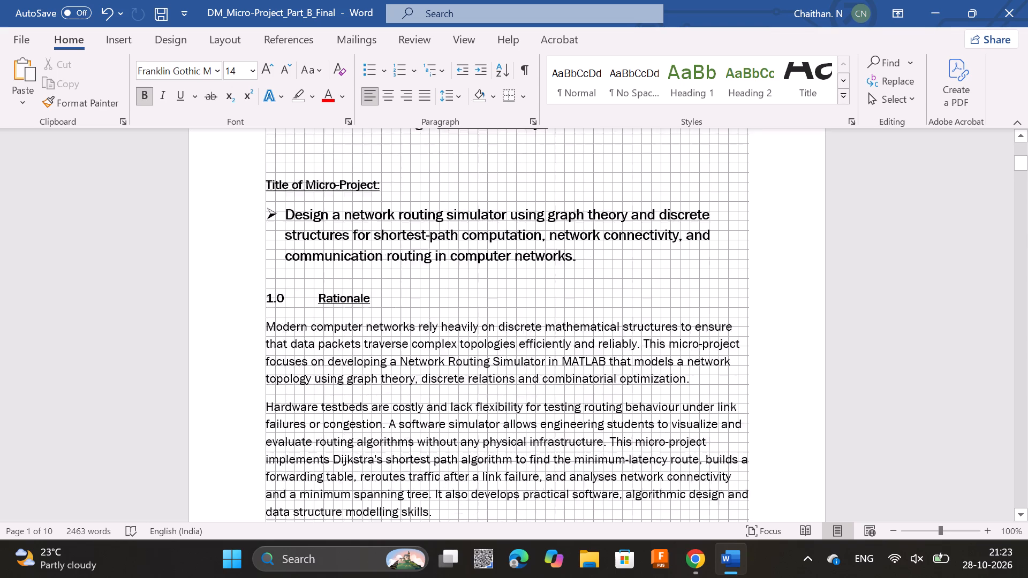
pyautogui.scroll(-7, 547, 355)
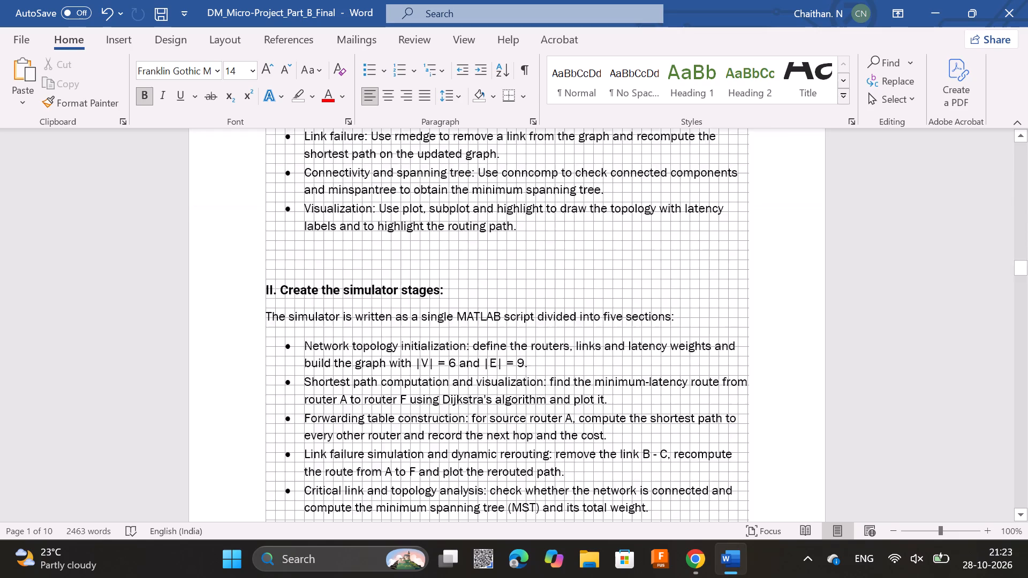
pyautogui.scroll(-6, 547, 355)
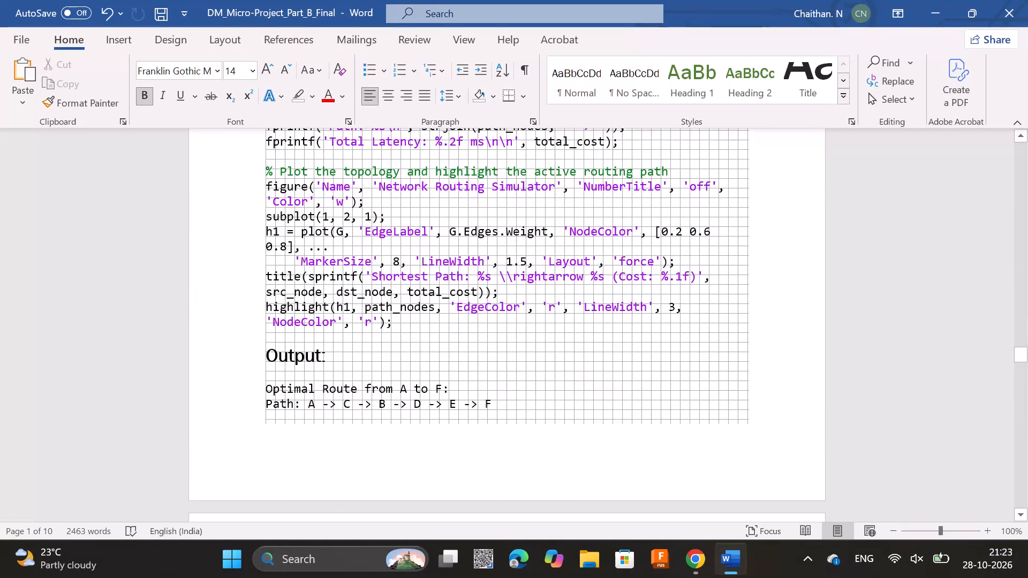
pyautogui.scroll(-11, 547, 355)
pyautogui.scroll(1, 547, 355)
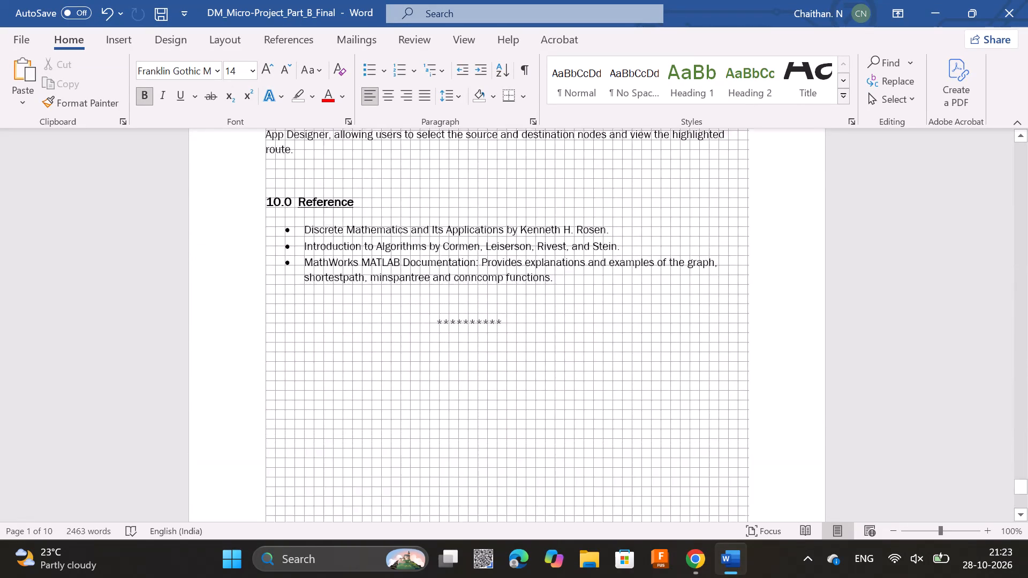
pyautogui.scroll(1, 547, 355)
pyautogui.scroll(-6, 547, 355)
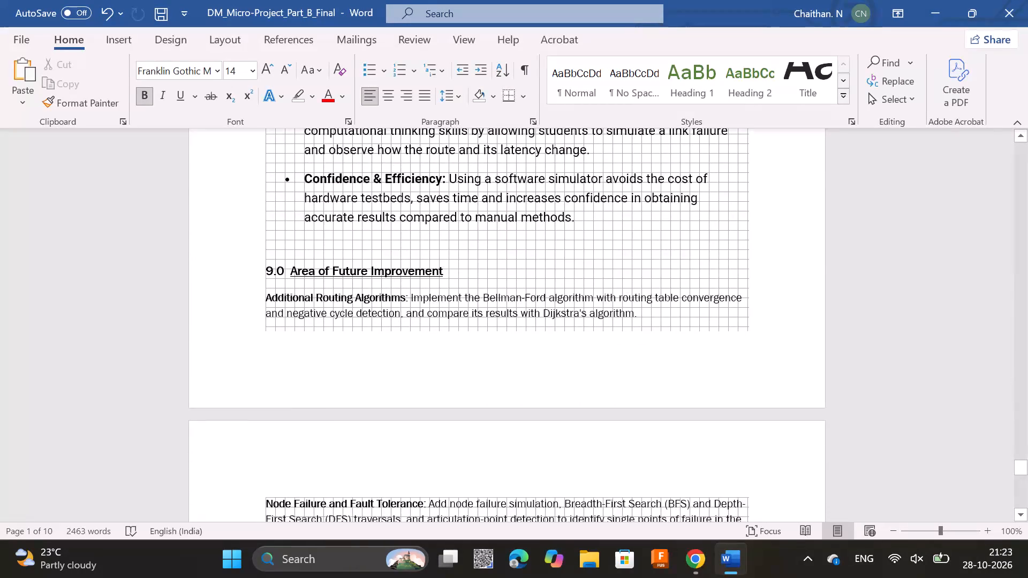
pyautogui.scroll(-5, 547, 355)
pyautogui.scroll(2, 547, 355)
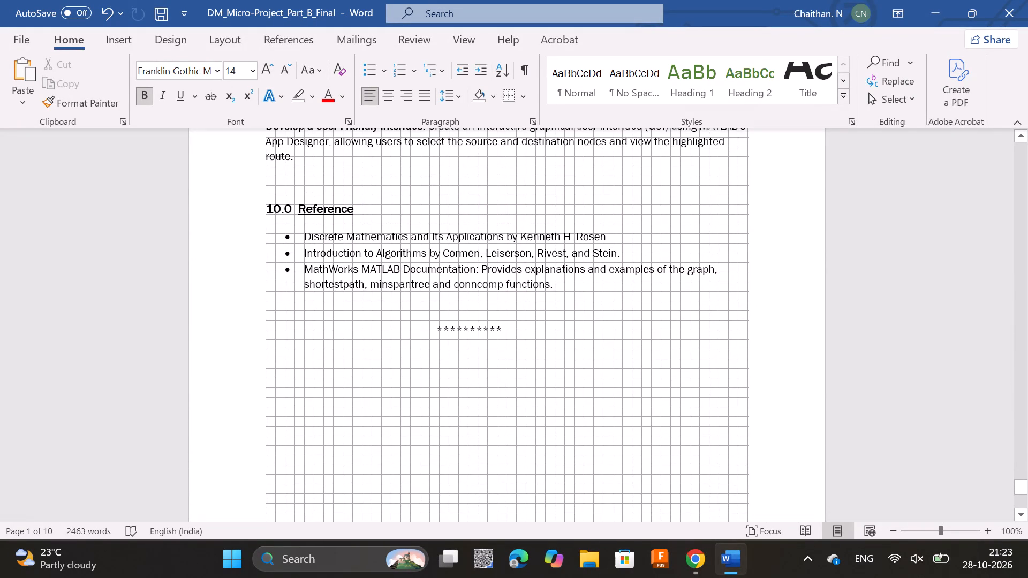
# Add an empty line after the closing row of asterisks below the Reference section.
pyautogui.click(395, 371)
pyautogui.click(407, 317)
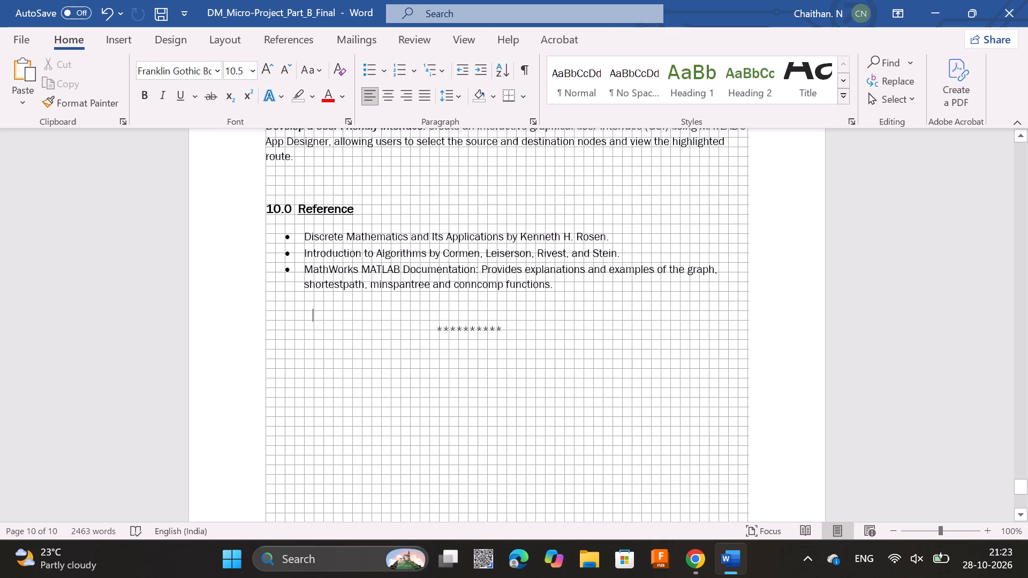
pyautogui.click(325, 377)
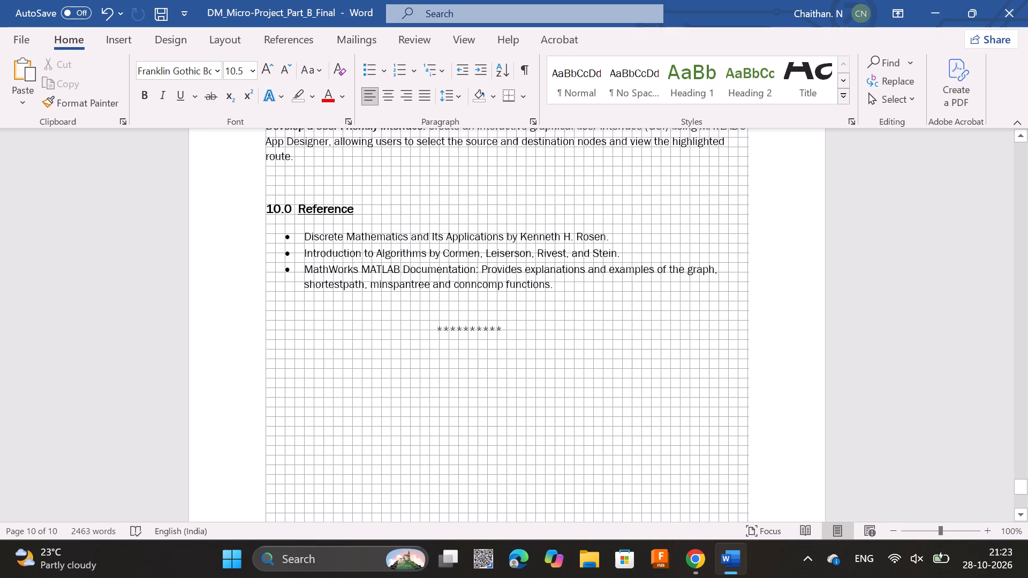
pyautogui.click(325, 377)
pyautogui.click(541, 327)
pyautogui.press('Return')
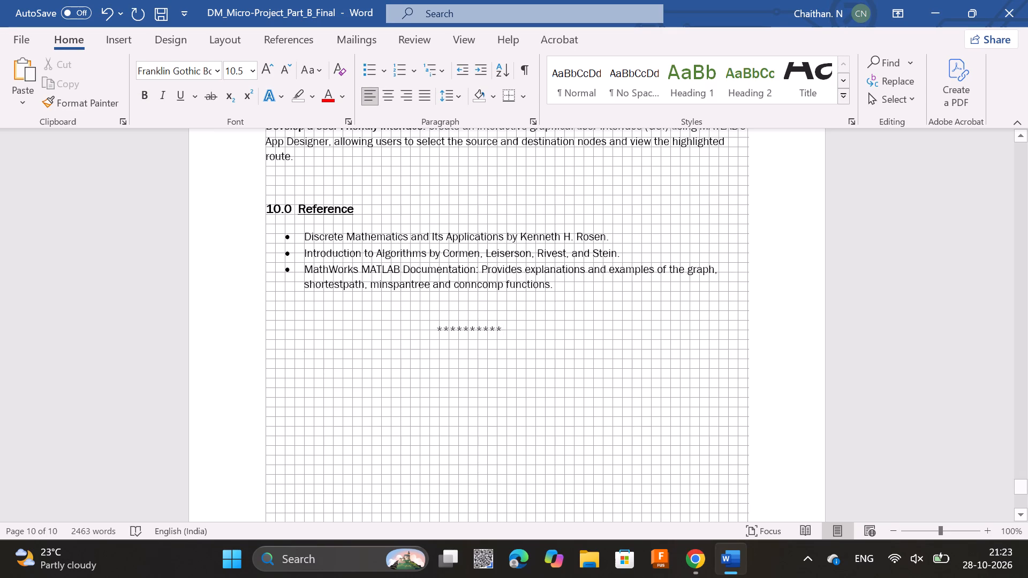
# Insert a page break below the row of asterisks to add a blank page at the end of the report.
pyautogui.click(462, 361)
pyautogui.scroll(-1, 490, 352)
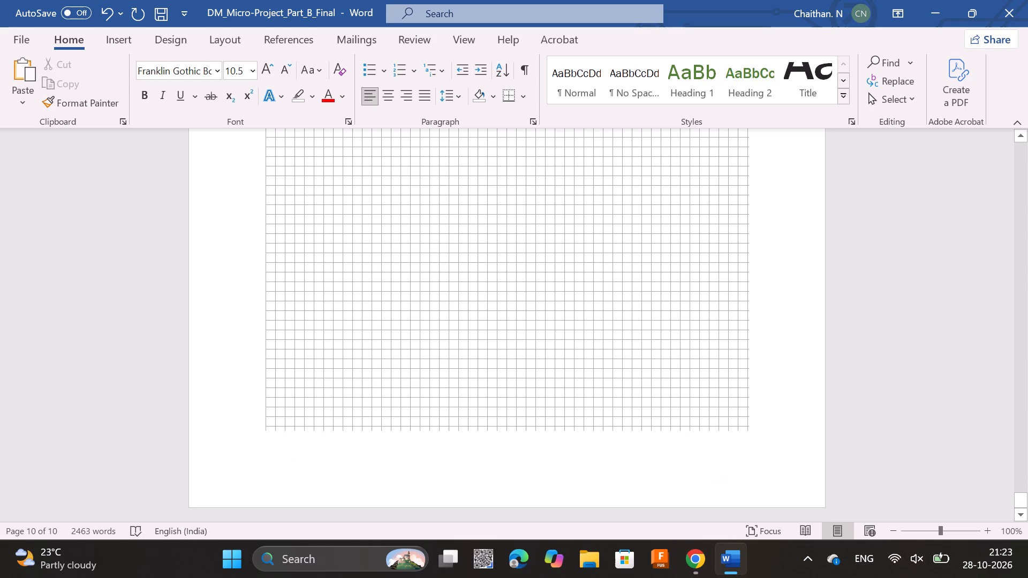
pyautogui.scroll(-1, 490, 352)
pyautogui.doubleClick(517, 291)
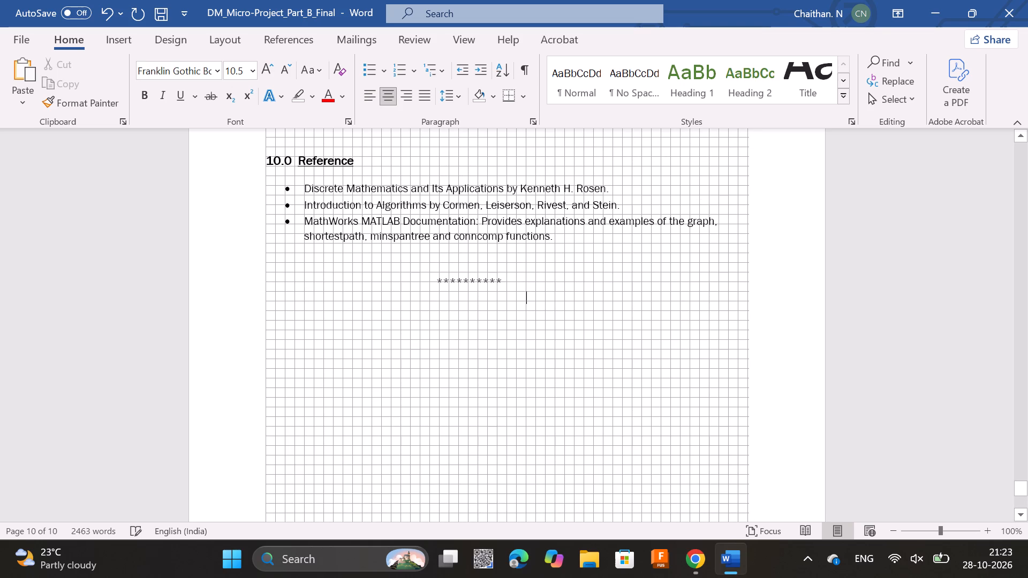
pyautogui.click(429, 7)
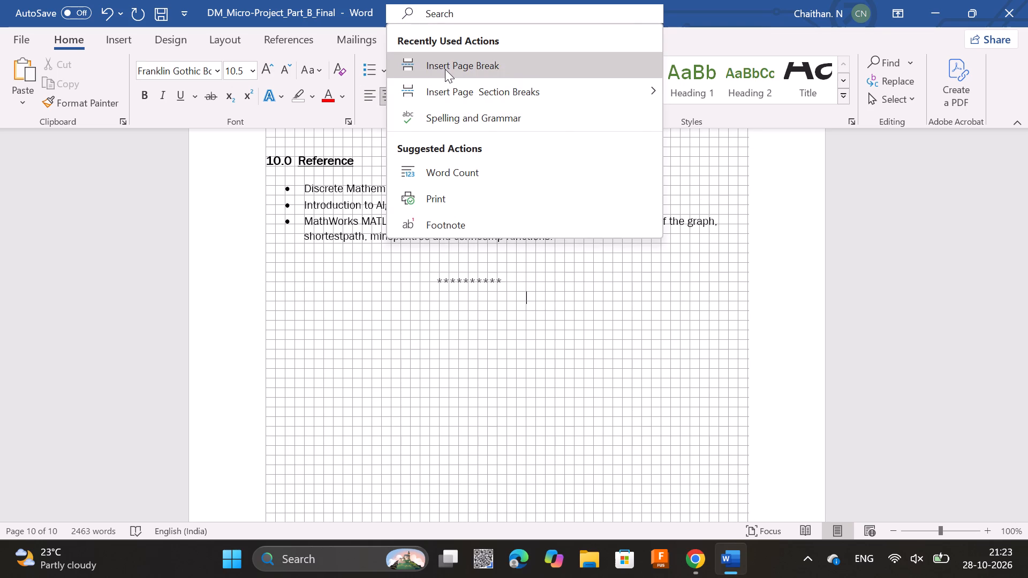
pyautogui.click(445, 69)
pyautogui.scroll(5, 470, 284)
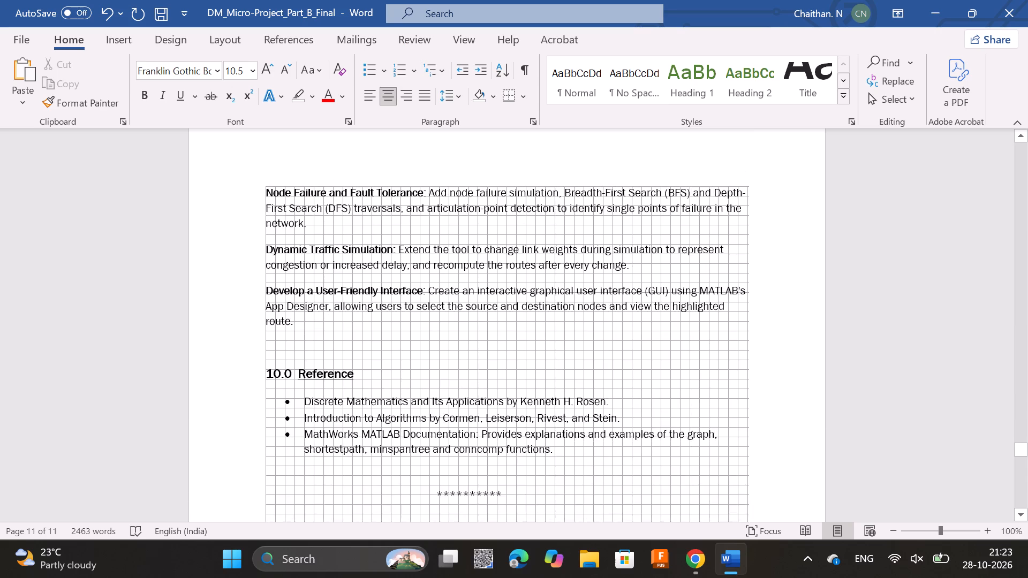
pyautogui.scroll(-2, 470, 284)
pyautogui.scroll(2, 470, 284)
pyautogui.scroll(-1, 470, 284)
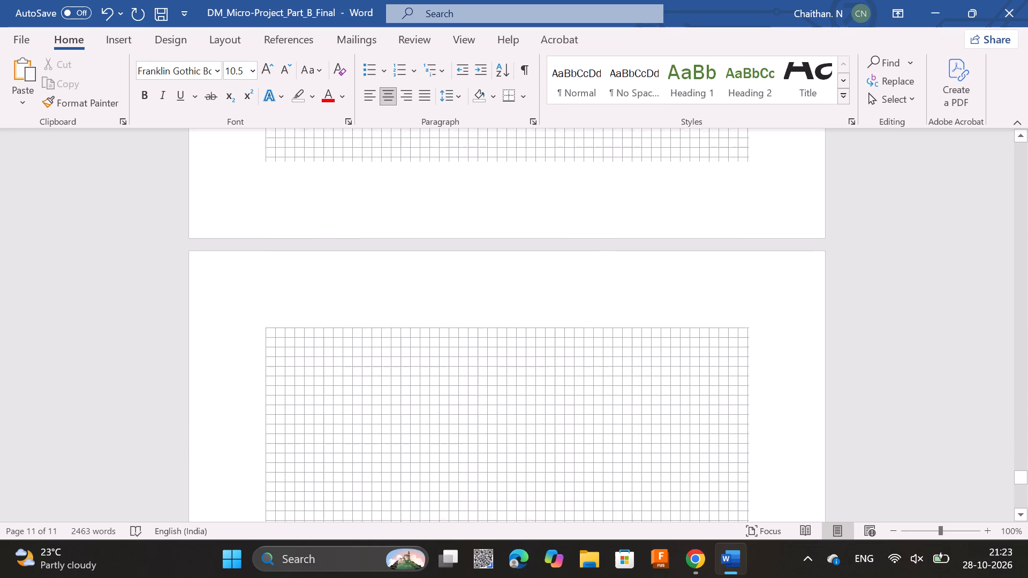
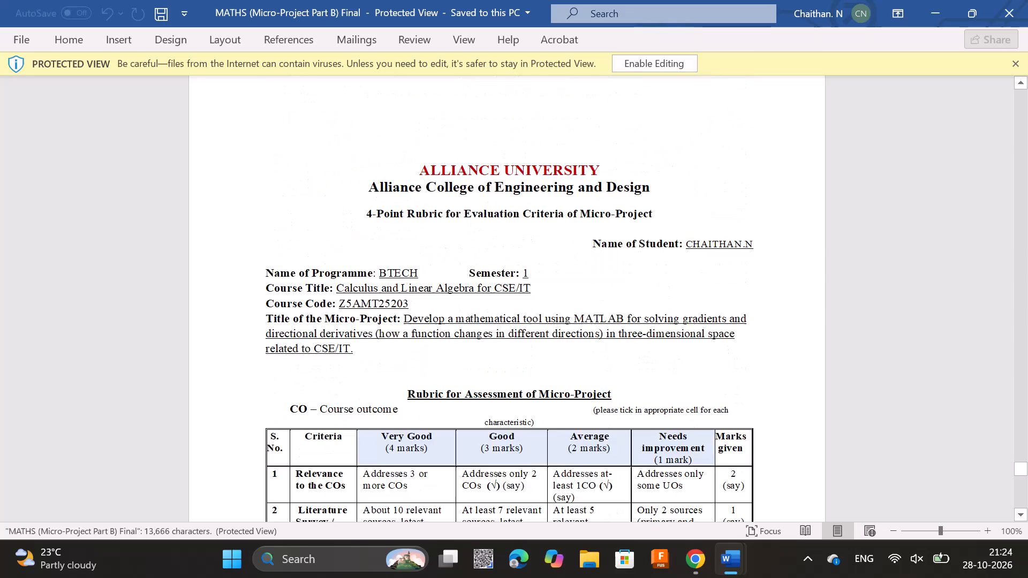
# Enable editing for the protected MATHS (Micro-Project Part B) Final document.
pyautogui.scroll(1, 611, 265)
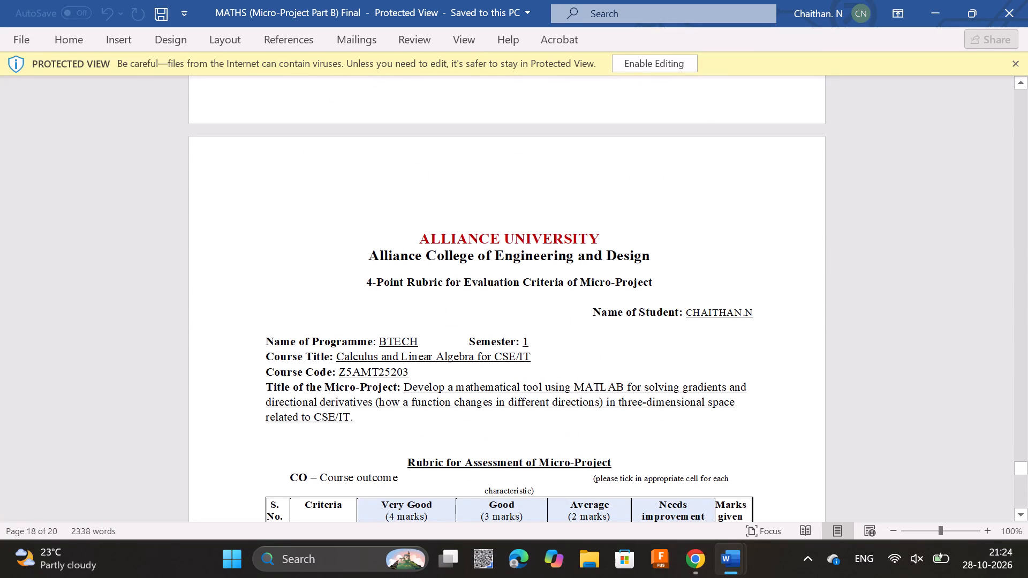
pyautogui.moveTo(417, 234); pyautogui.dragTo(485, 370)
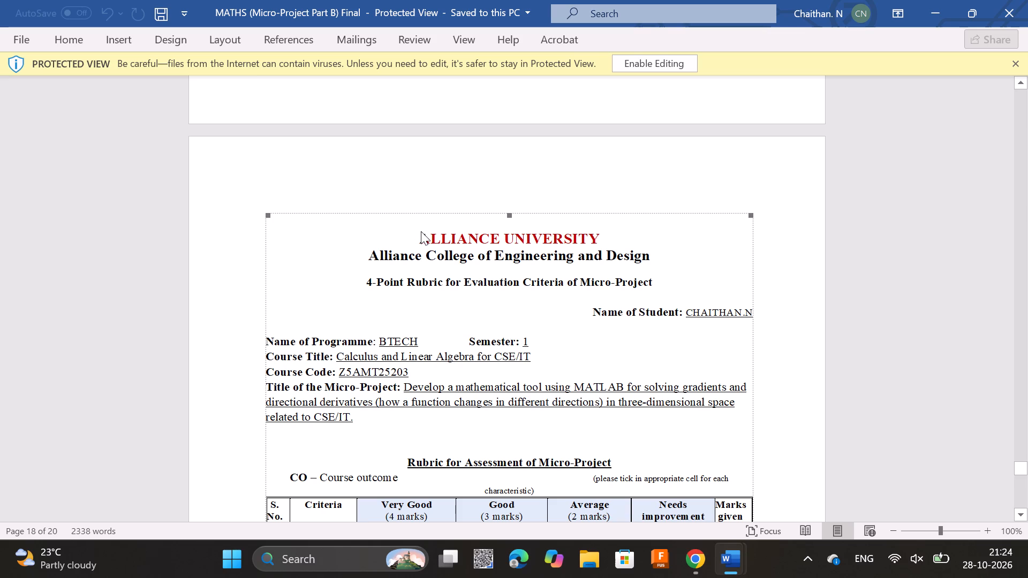
pyautogui.moveTo(421, 229); pyautogui.dragTo(497, 256)
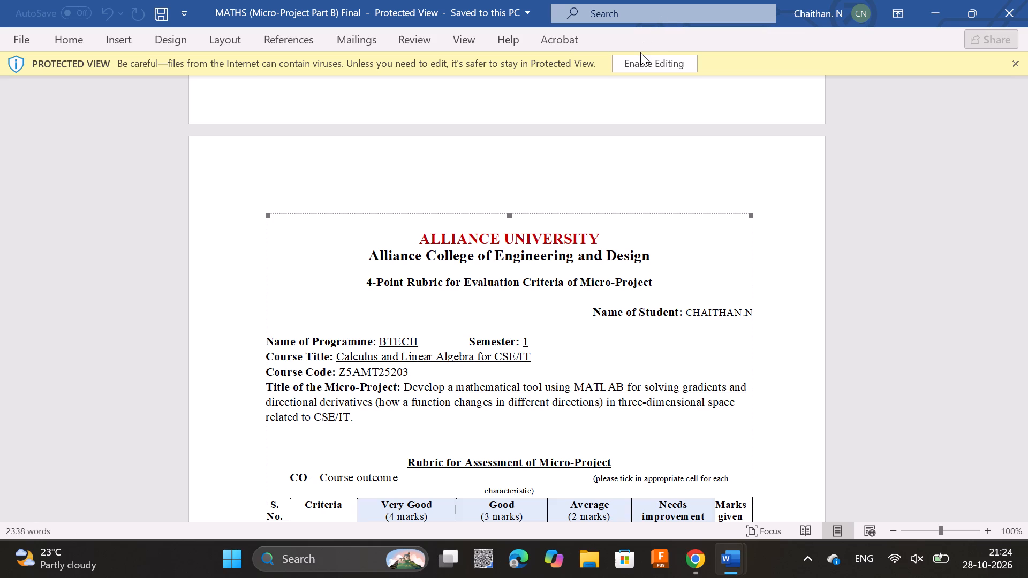
pyautogui.click(637, 58)
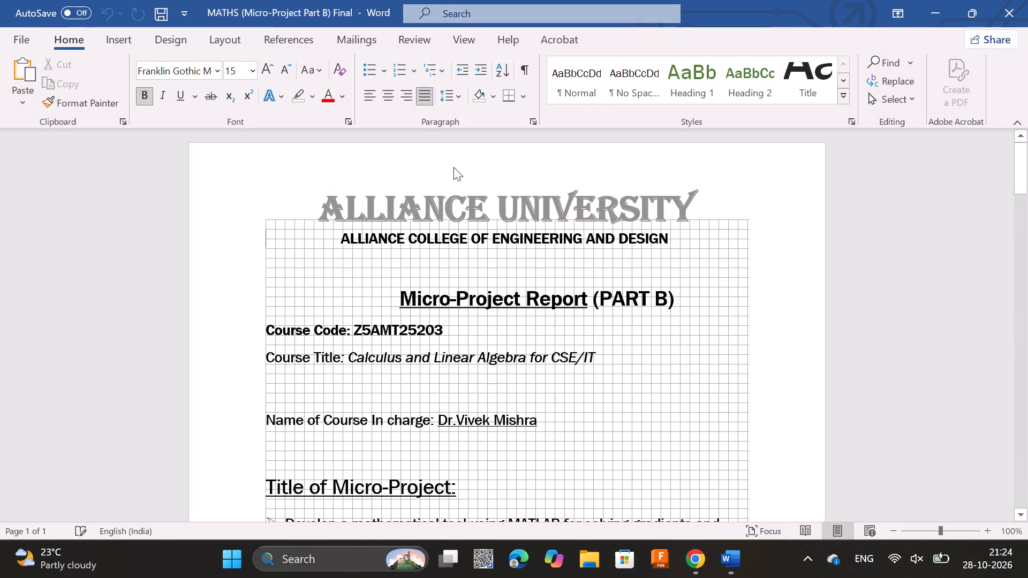
# Copy the embedded 4-Point Rubric for Evaluation Criteria object from the last pages of the MATHS Part B document.
pyautogui.scroll(-16, 413, 234)
pyautogui.scroll(-7, 413, 234)
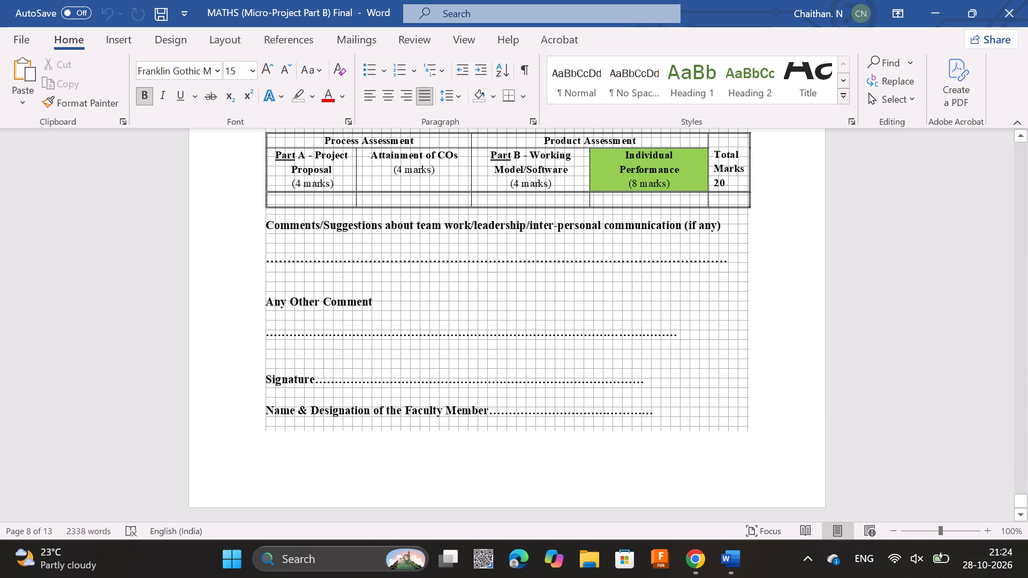
pyautogui.scroll(6, 571, 338)
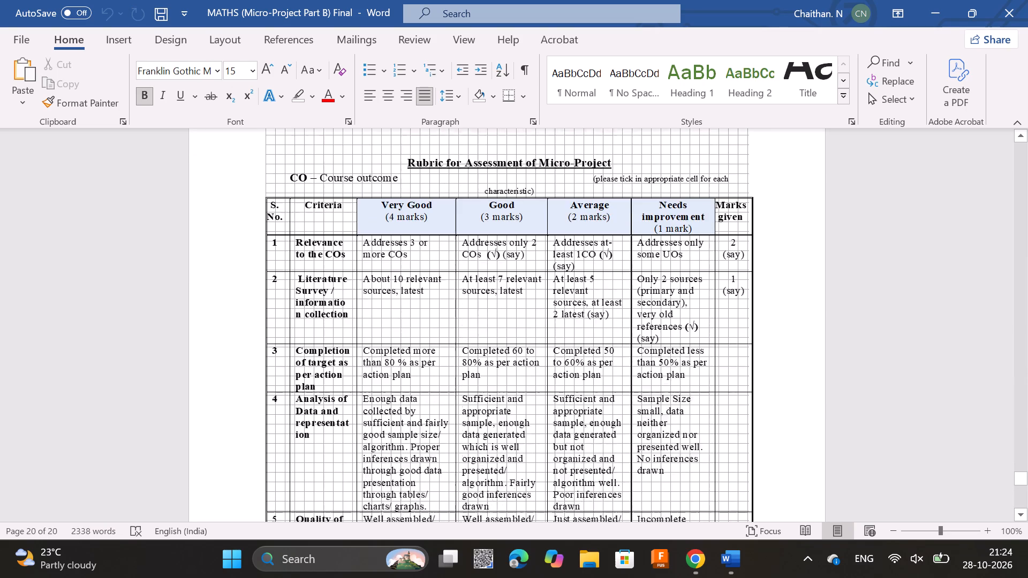
pyautogui.scroll(5, 571, 338)
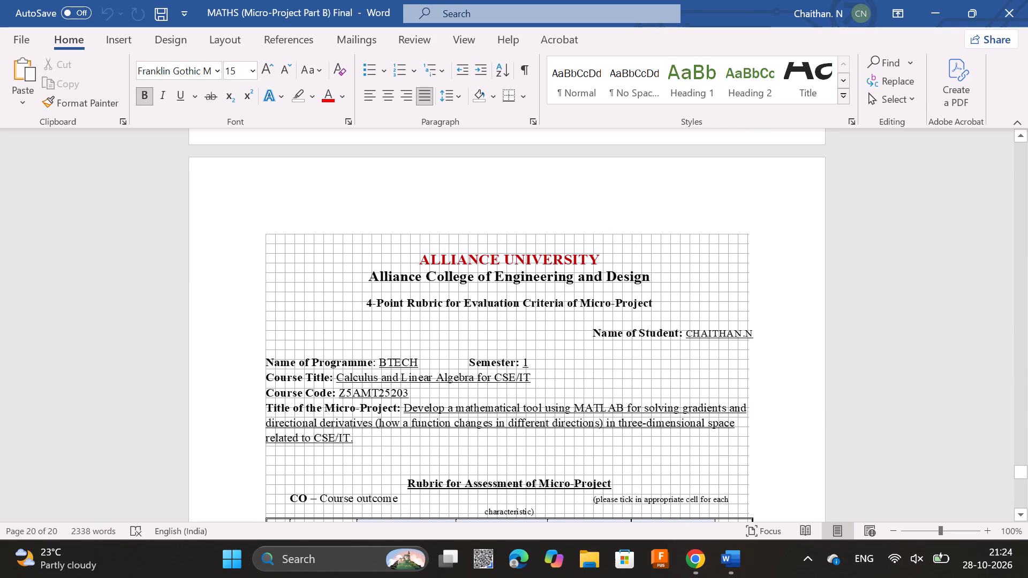
pyautogui.moveTo(419, 257); pyautogui.dragTo(418, 307)
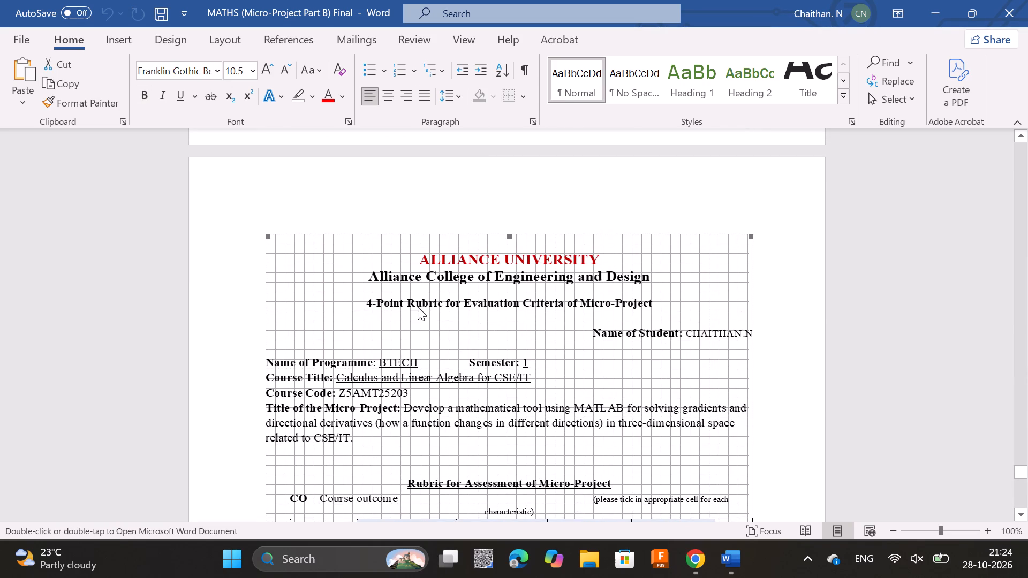
pyautogui.moveTo(418, 307); pyautogui.dragTo(413, 253)
pyautogui.moveTo(421, 254); pyautogui.dragTo(577, 314)
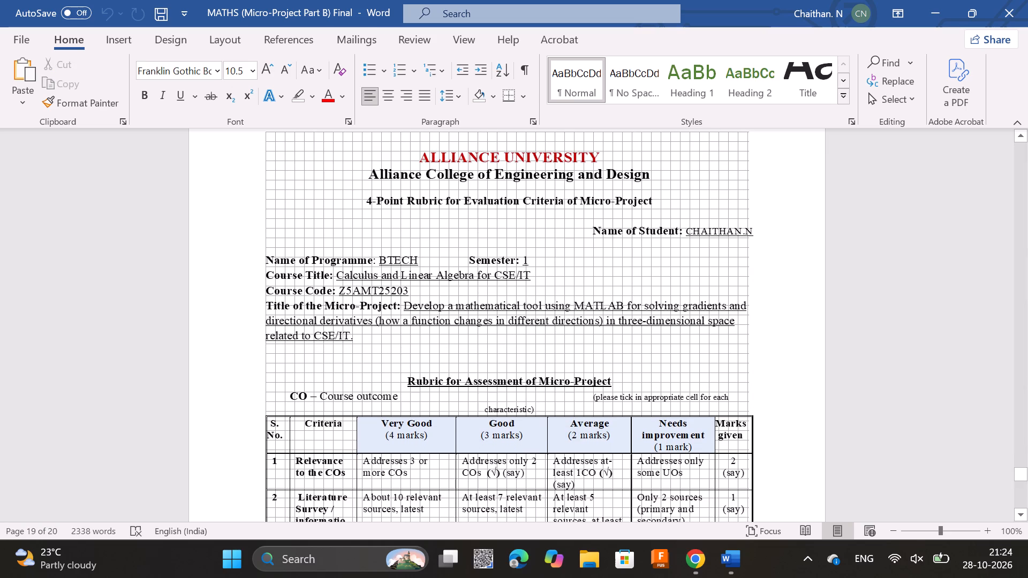
pyautogui.scroll(1, 423, 161)
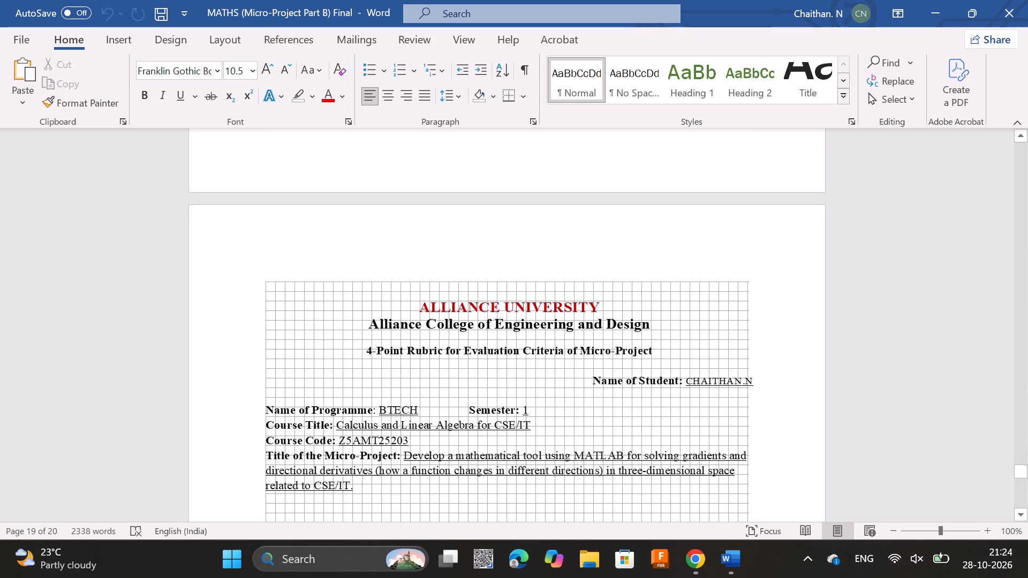
pyautogui.click(415, 305)
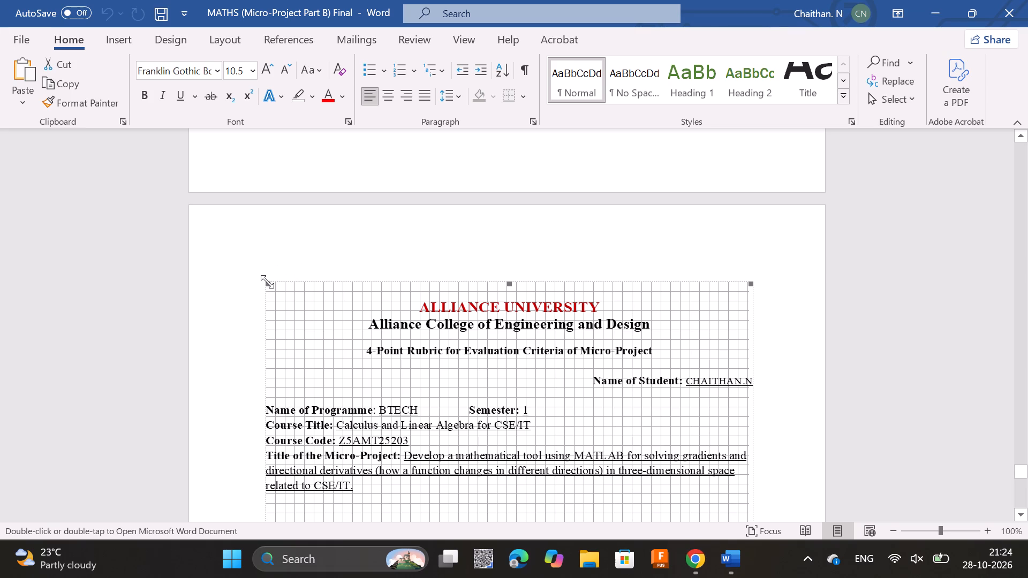
pyautogui.moveTo(300, 296); pyautogui.dragTo(578, 323)
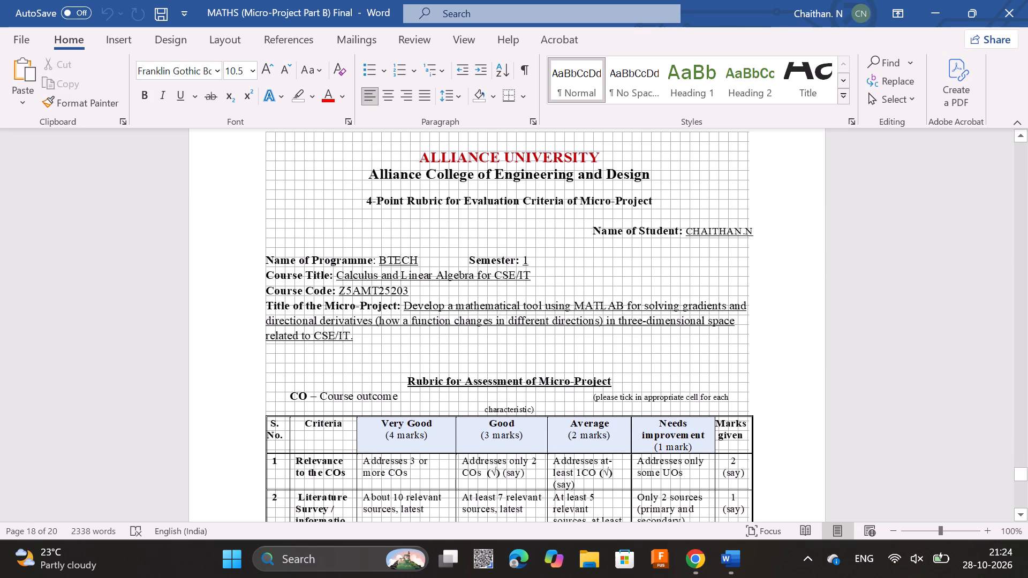
pyautogui.scroll(1, 519, 317)
pyautogui.click(465, 337)
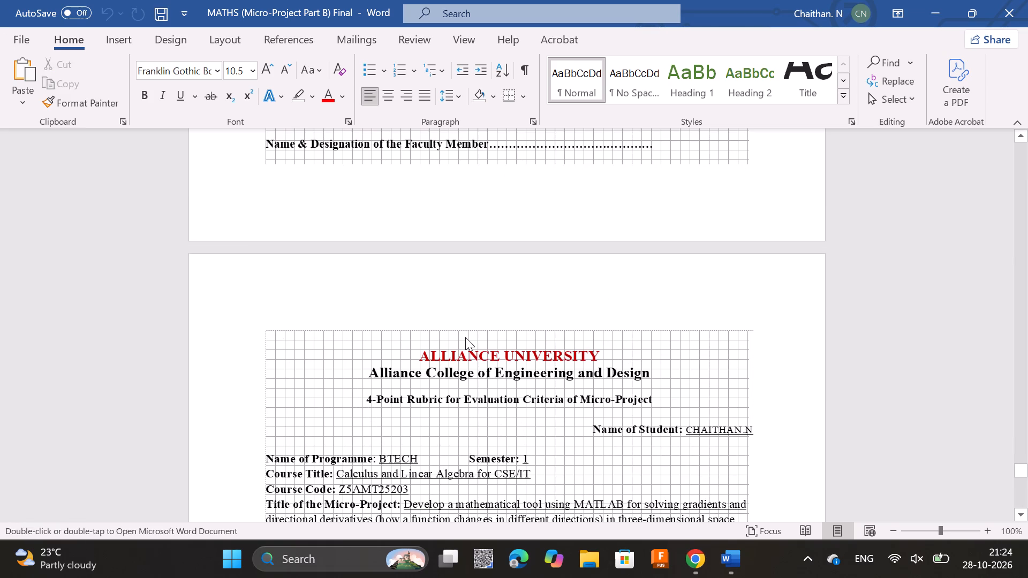
pyautogui.click(465, 337)
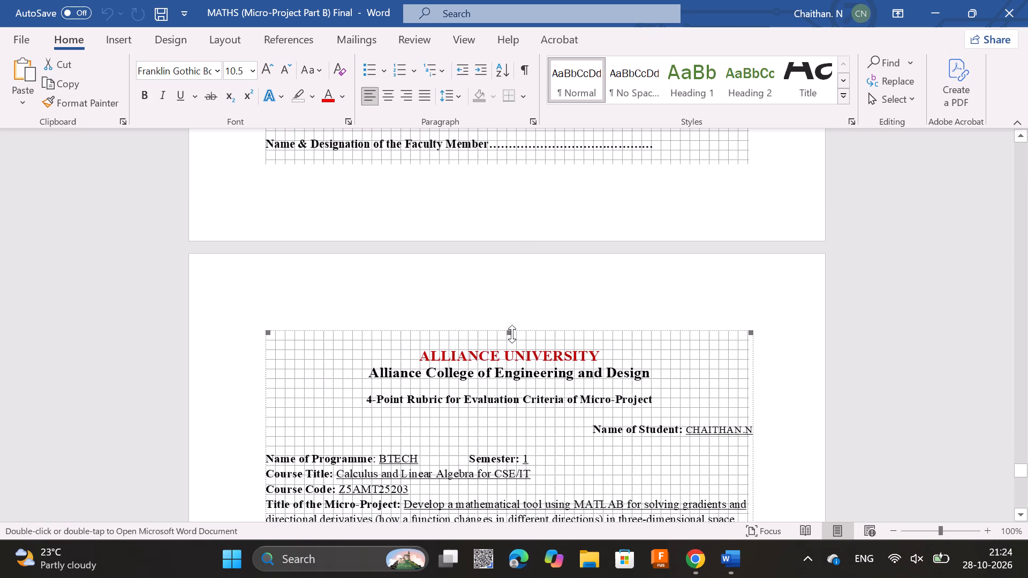
pyautogui.rightClick(512, 334)
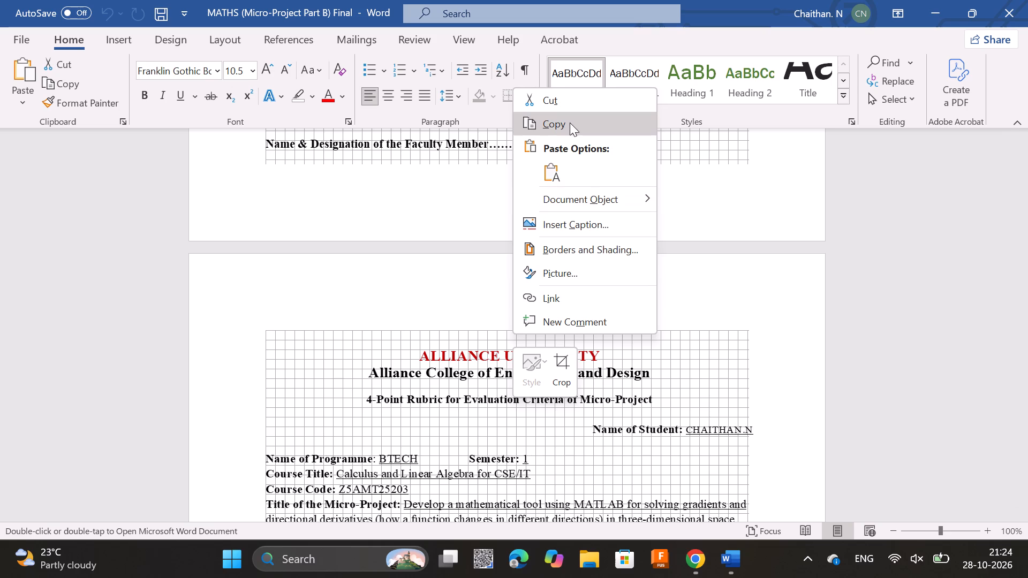
pyautogui.click(565, 127)
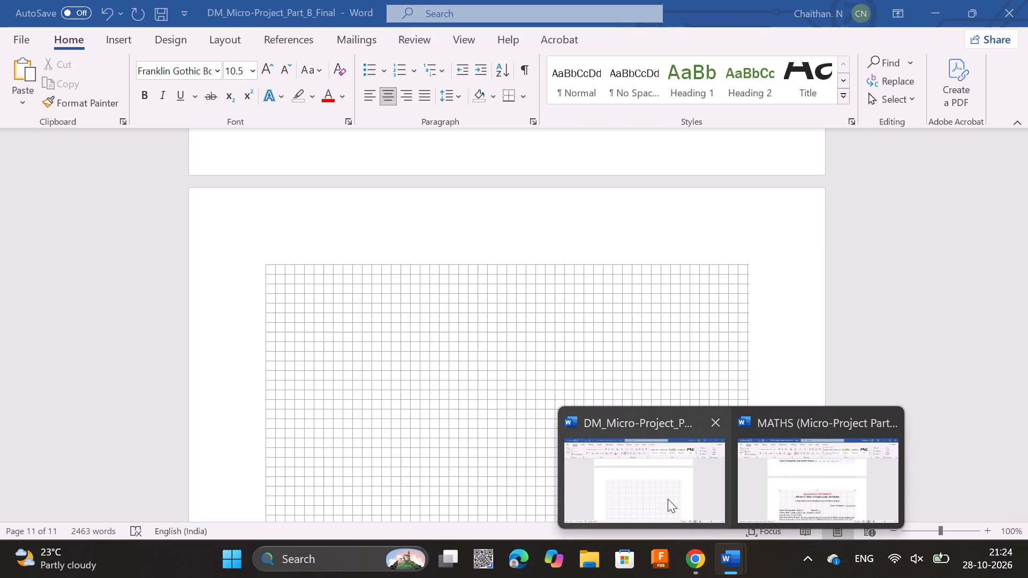
# Switch to the DM_Micro-Project_Part_B_Final document and go to the blank page at its end.
pyautogui.click(666, 496)
pyautogui.scroll(4, 528, 414)
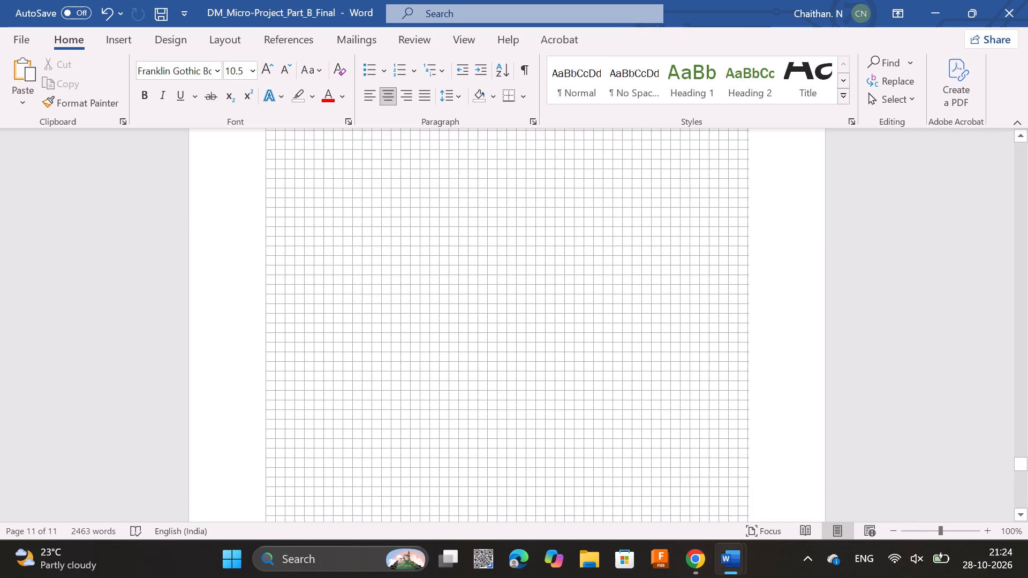
pyautogui.scroll(-2, 528, 414)
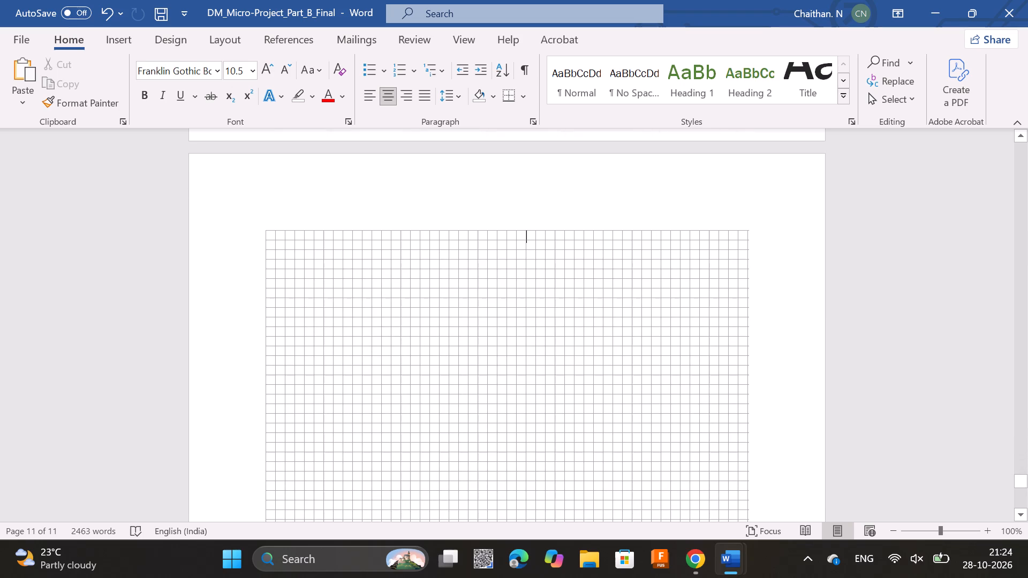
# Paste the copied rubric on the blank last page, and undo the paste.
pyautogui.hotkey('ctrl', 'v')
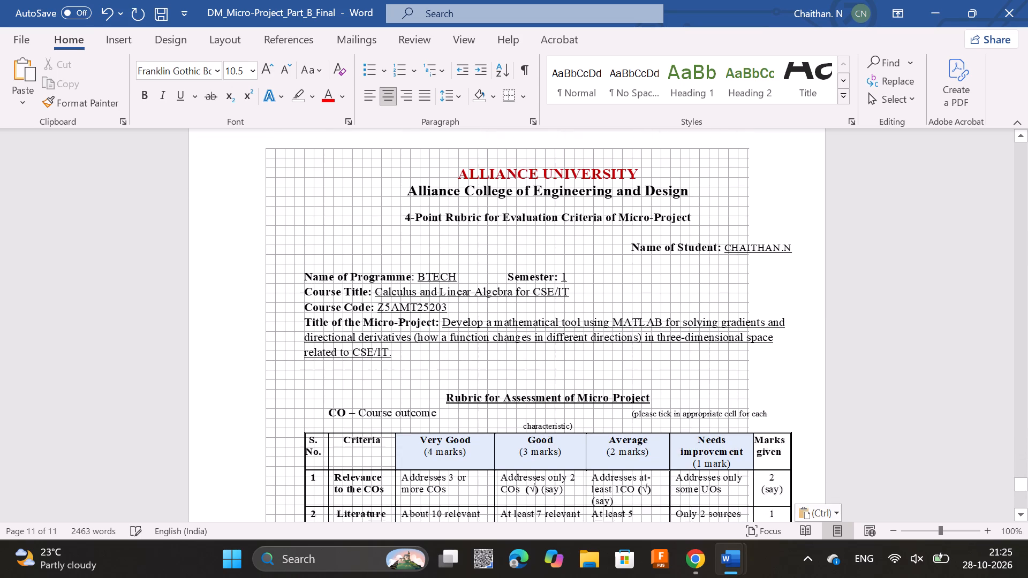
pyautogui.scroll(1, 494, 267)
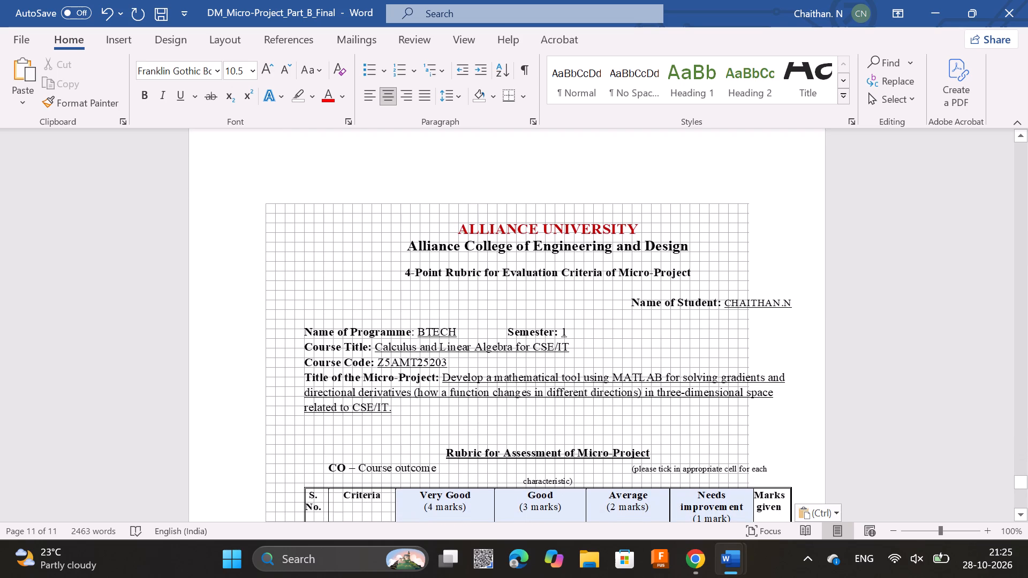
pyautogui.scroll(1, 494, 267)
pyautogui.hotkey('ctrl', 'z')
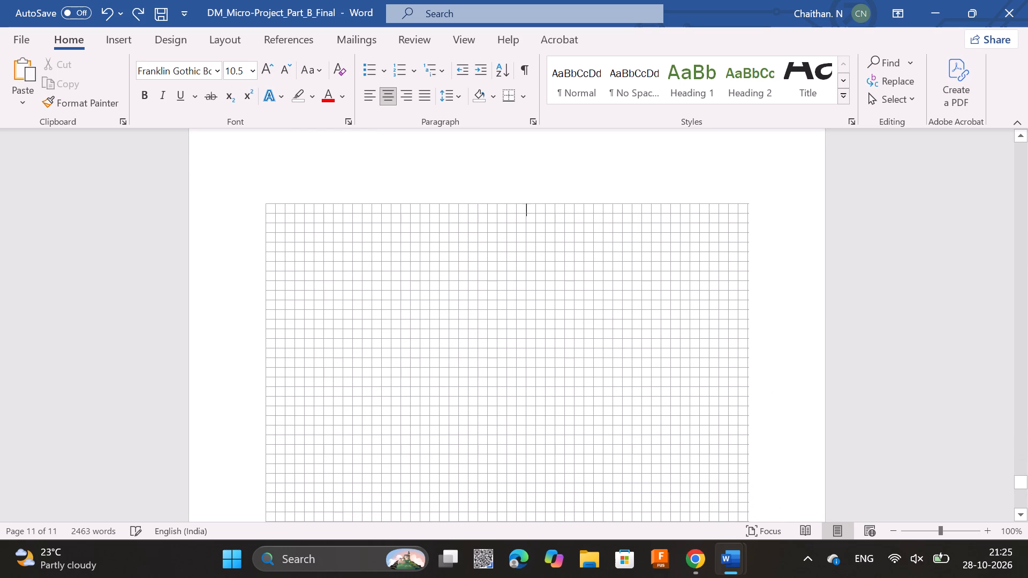
# Paste the copied 4-Point Rubric object at the top of the report's blank page after the Reference section.
pyautogui.press('Left')
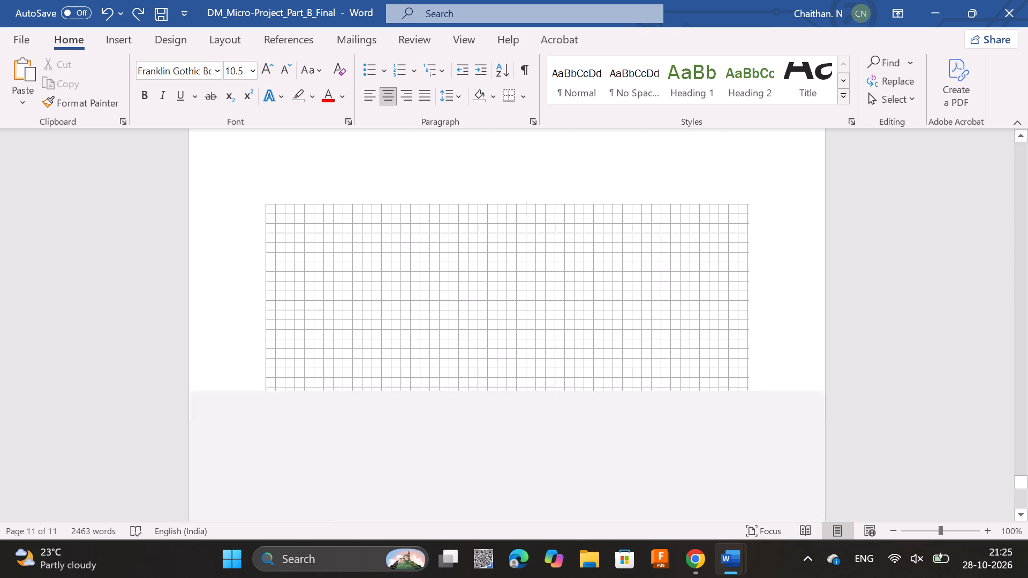
pyautogui.press('Left')
pyautogui.scroll(2, 442, 216)
pyautogui.scroll(-4, 442, 216)
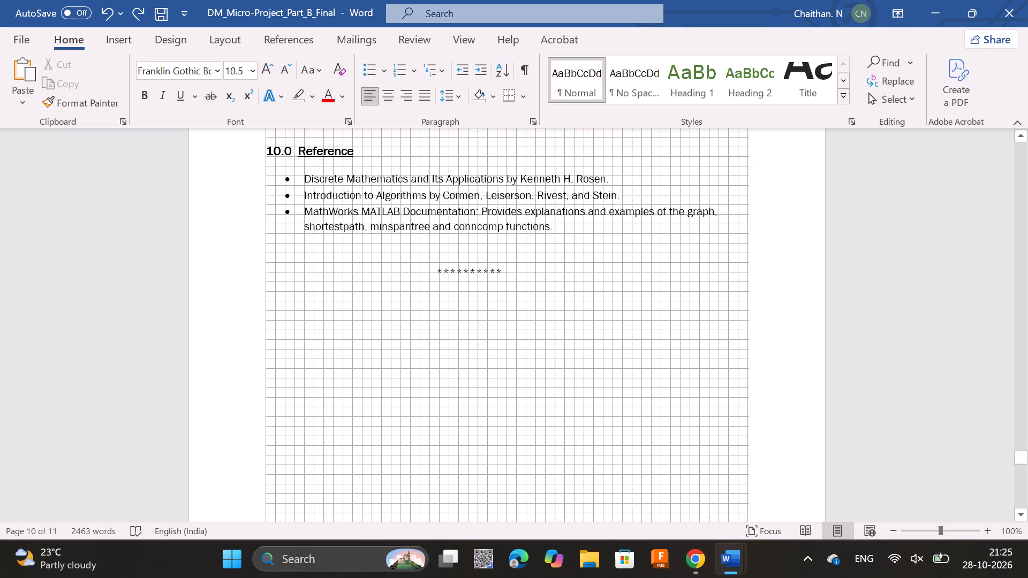
pyautogui.scroll(-3, 442, 216)
pyautogui.scroll(1, 450, 255)
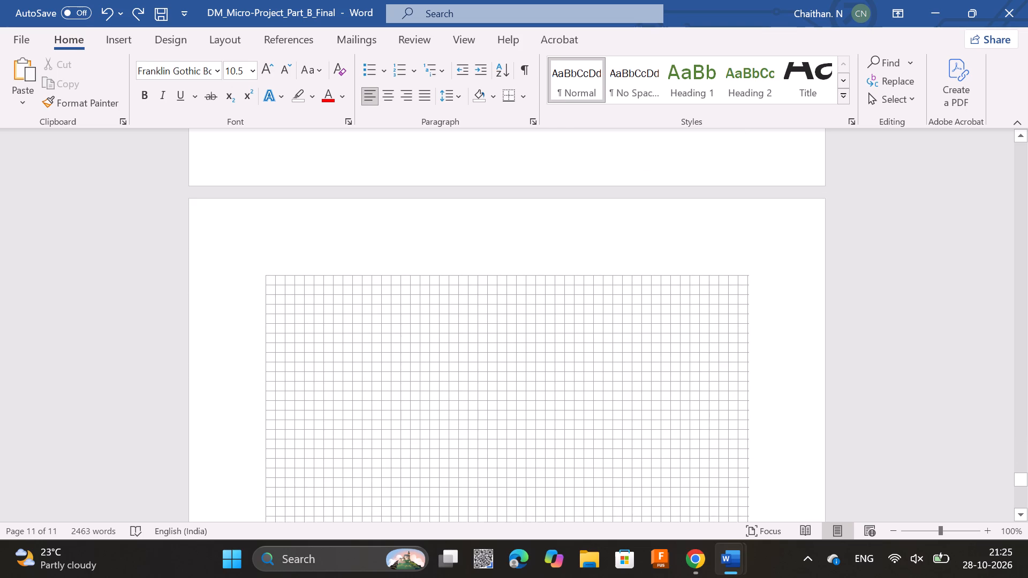
pyautogui.click(450, 296)
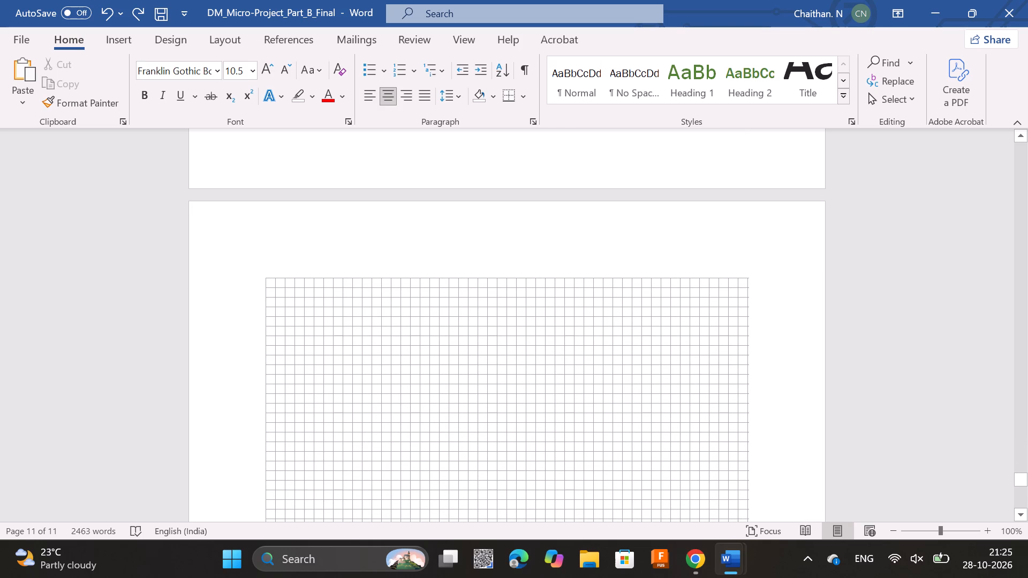
pyautogui.press('Left')
pyautogui.scroll(-2, 450, 296)
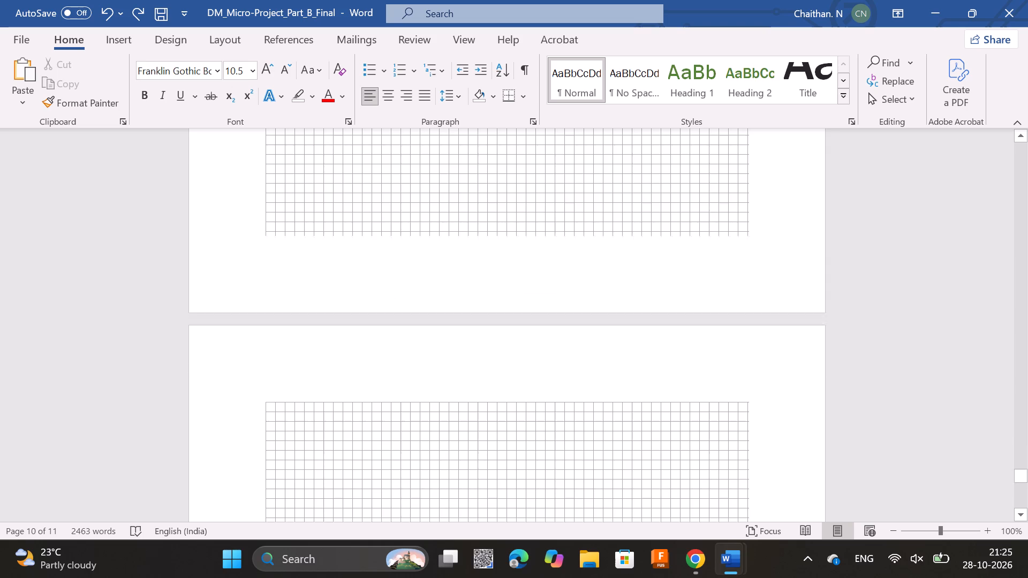
pyautogui.scroll(-2, 450, 296)
pyautogui.click(483, 231)
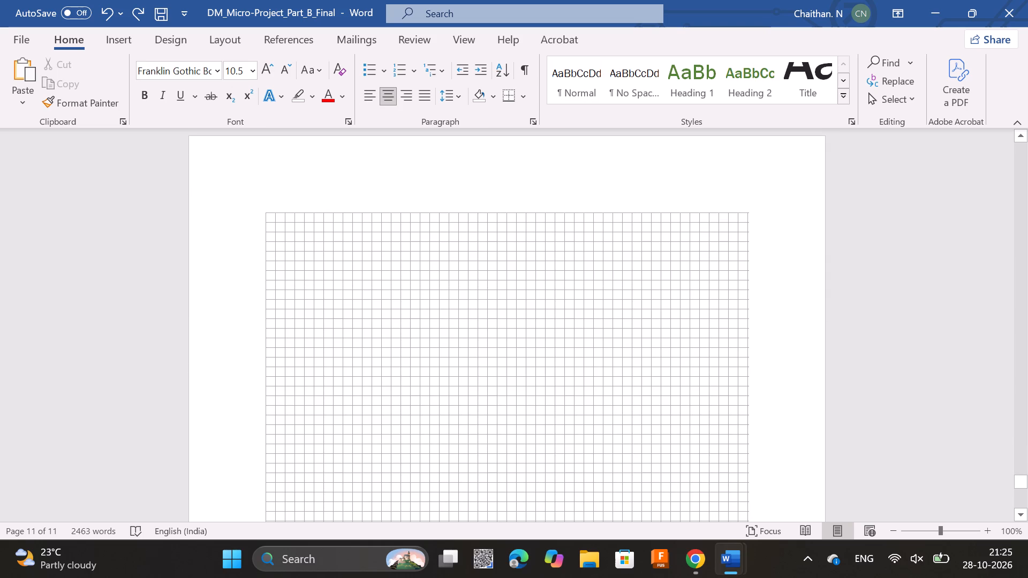
pyautogui.hotkey('ctrl', 'v')
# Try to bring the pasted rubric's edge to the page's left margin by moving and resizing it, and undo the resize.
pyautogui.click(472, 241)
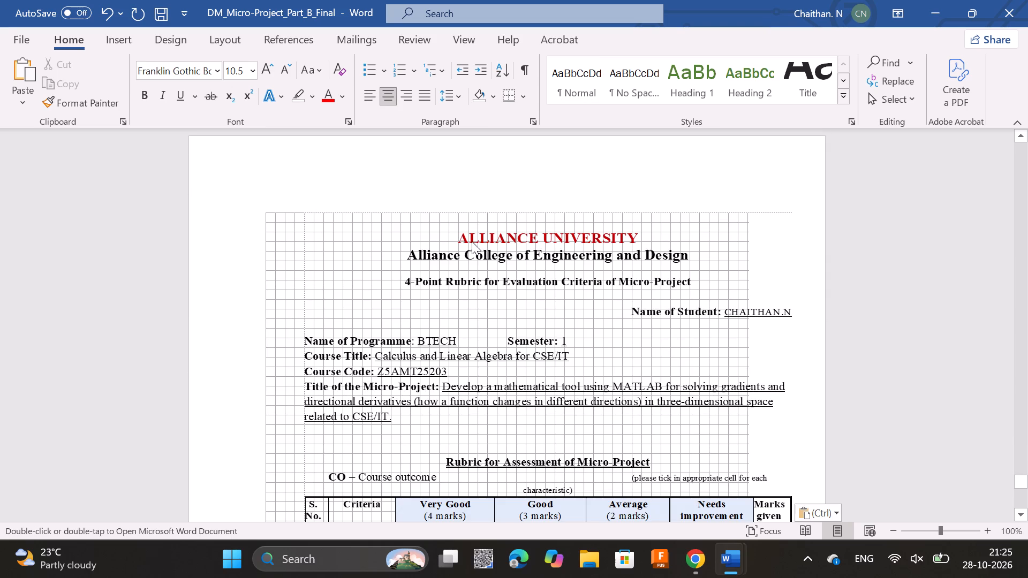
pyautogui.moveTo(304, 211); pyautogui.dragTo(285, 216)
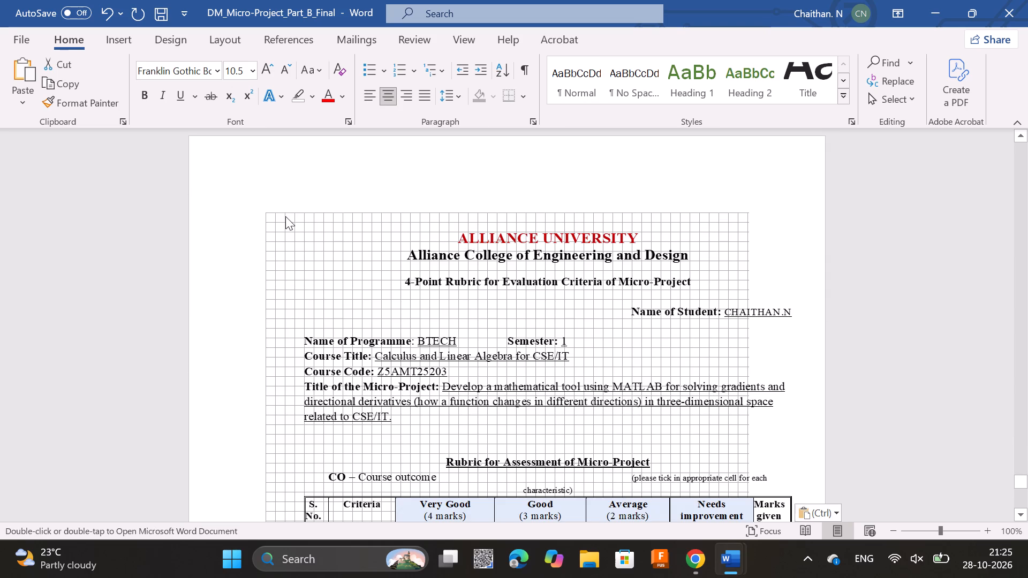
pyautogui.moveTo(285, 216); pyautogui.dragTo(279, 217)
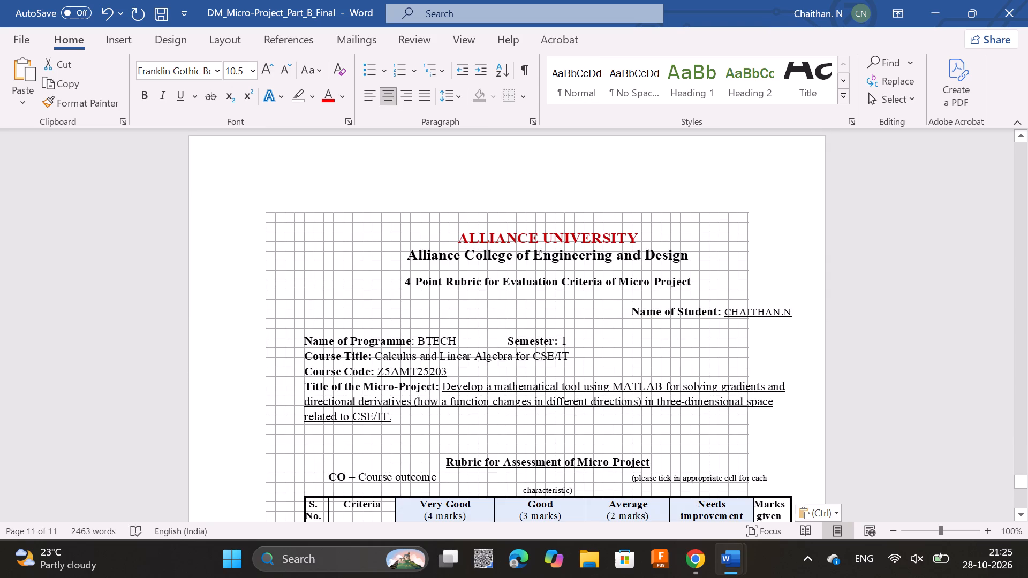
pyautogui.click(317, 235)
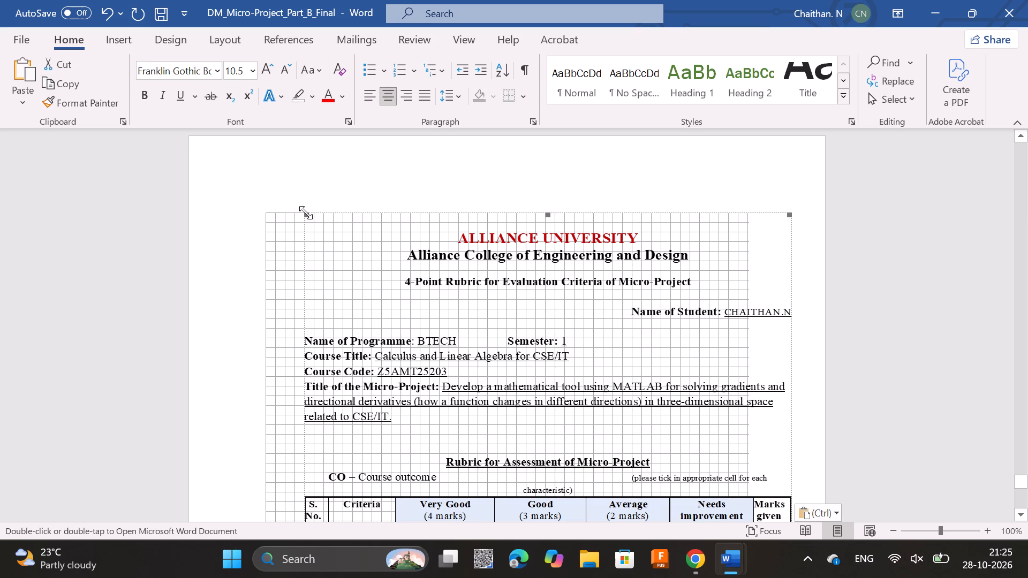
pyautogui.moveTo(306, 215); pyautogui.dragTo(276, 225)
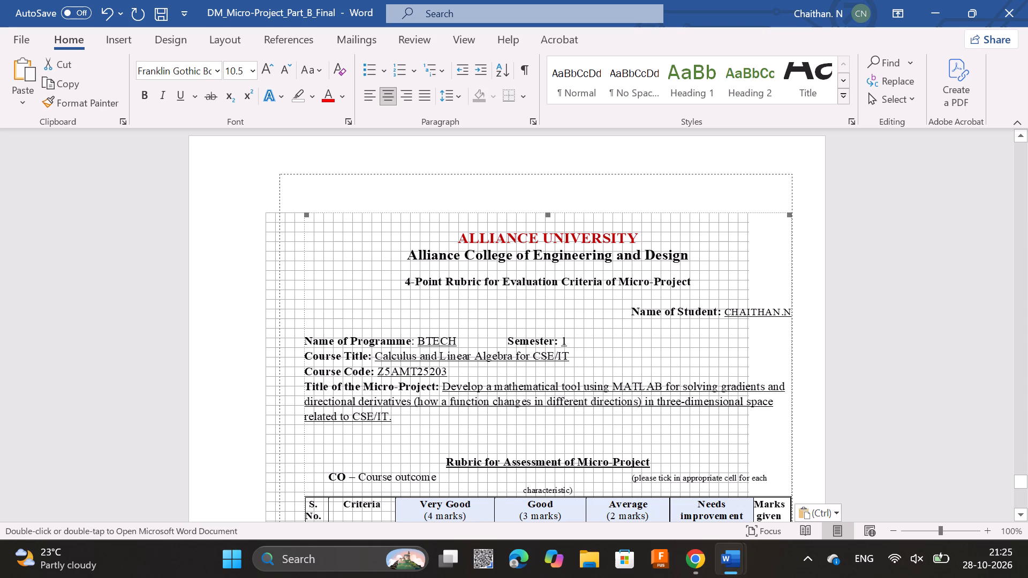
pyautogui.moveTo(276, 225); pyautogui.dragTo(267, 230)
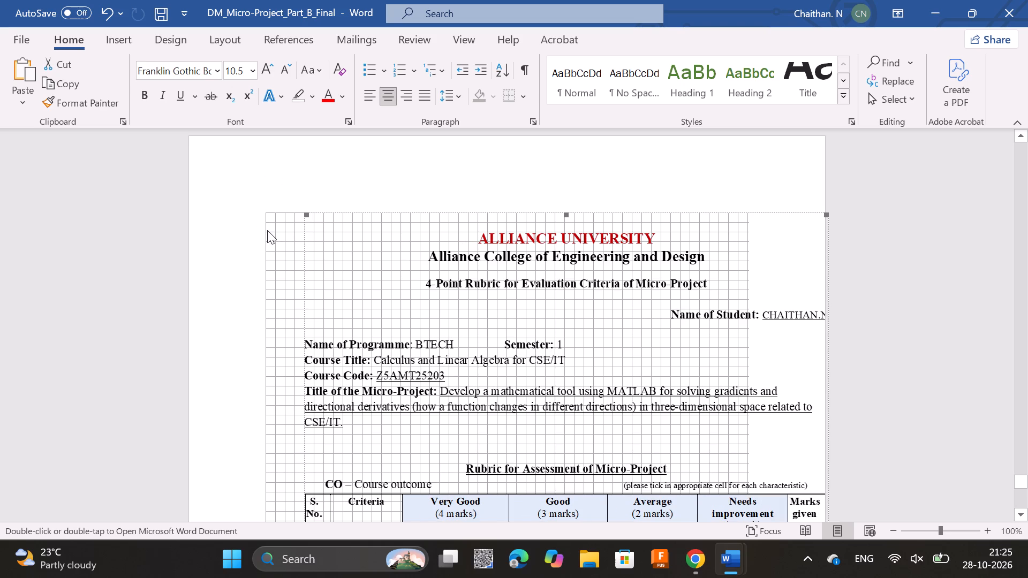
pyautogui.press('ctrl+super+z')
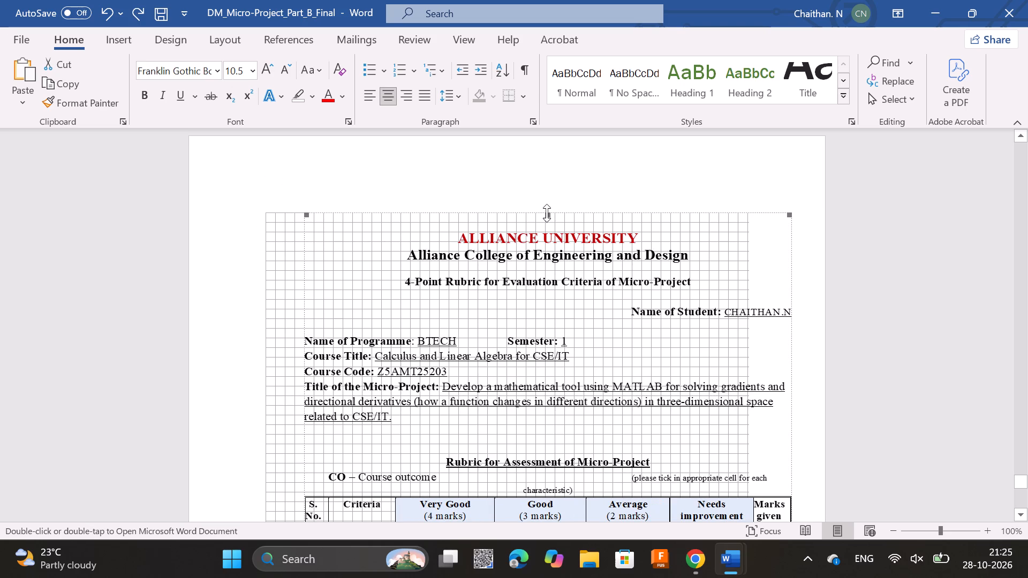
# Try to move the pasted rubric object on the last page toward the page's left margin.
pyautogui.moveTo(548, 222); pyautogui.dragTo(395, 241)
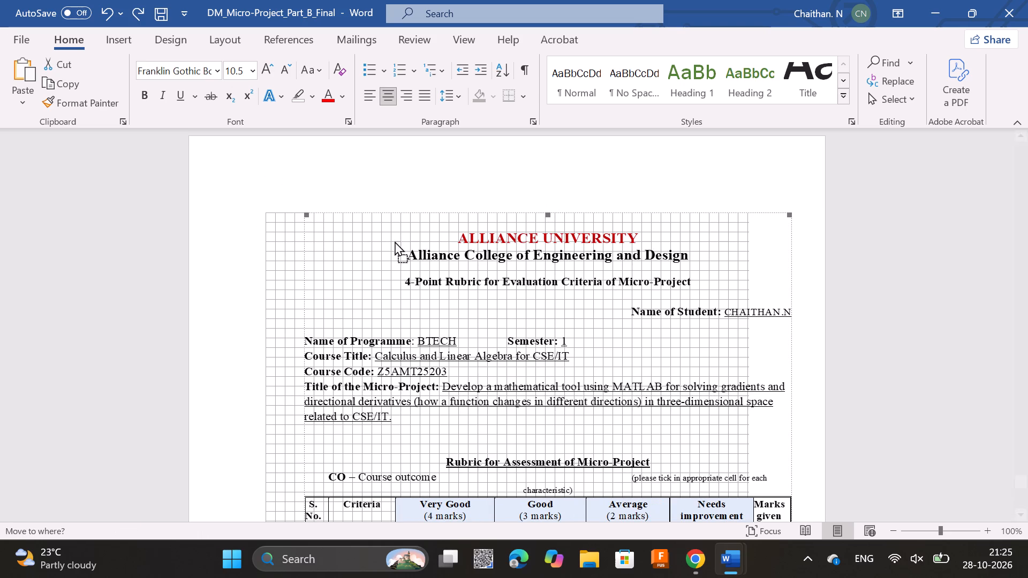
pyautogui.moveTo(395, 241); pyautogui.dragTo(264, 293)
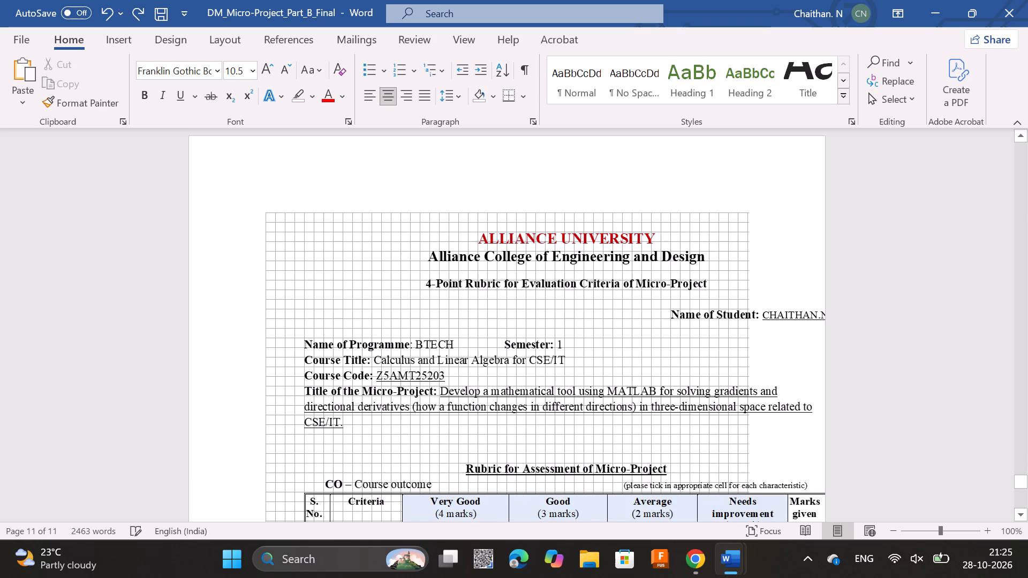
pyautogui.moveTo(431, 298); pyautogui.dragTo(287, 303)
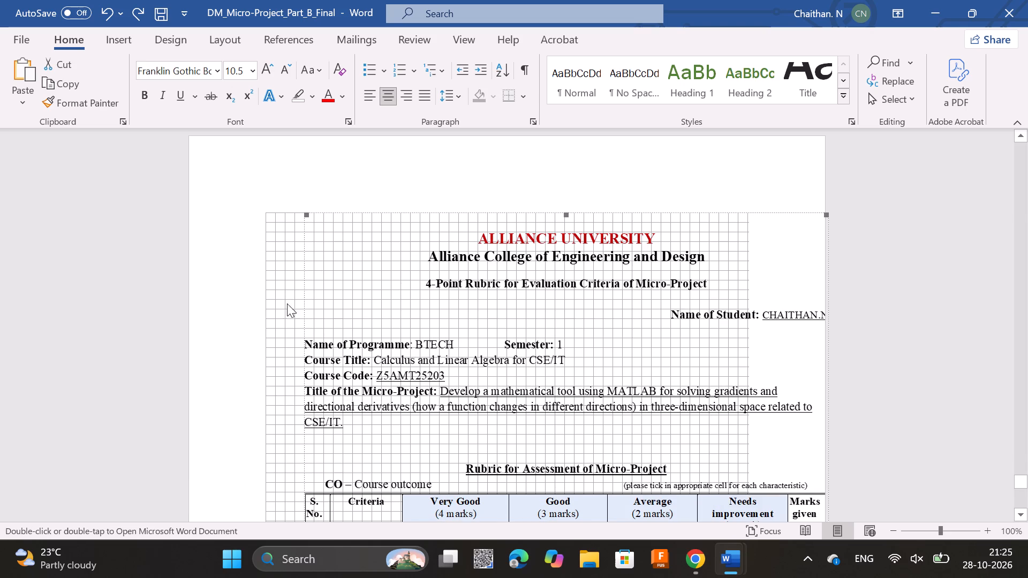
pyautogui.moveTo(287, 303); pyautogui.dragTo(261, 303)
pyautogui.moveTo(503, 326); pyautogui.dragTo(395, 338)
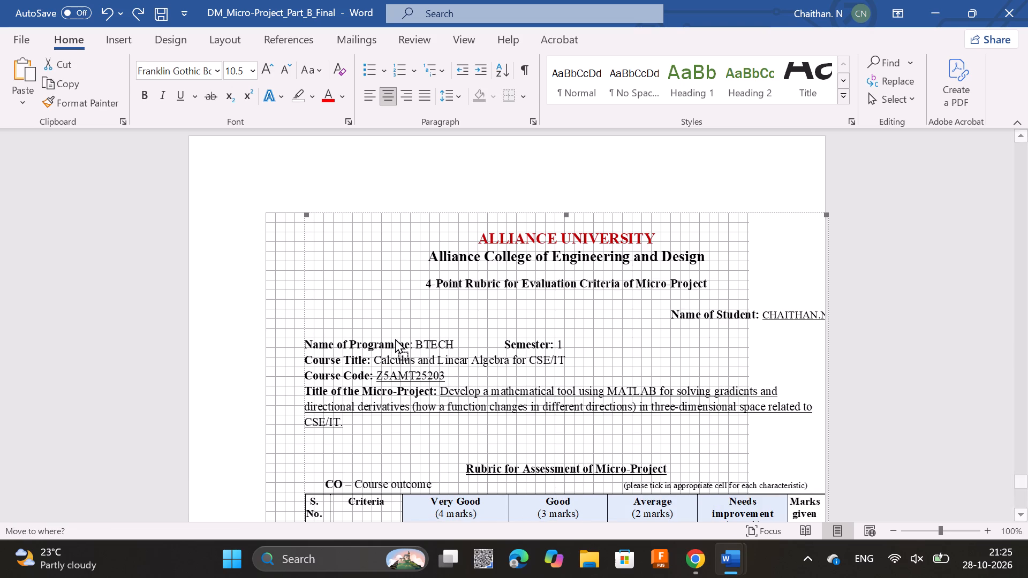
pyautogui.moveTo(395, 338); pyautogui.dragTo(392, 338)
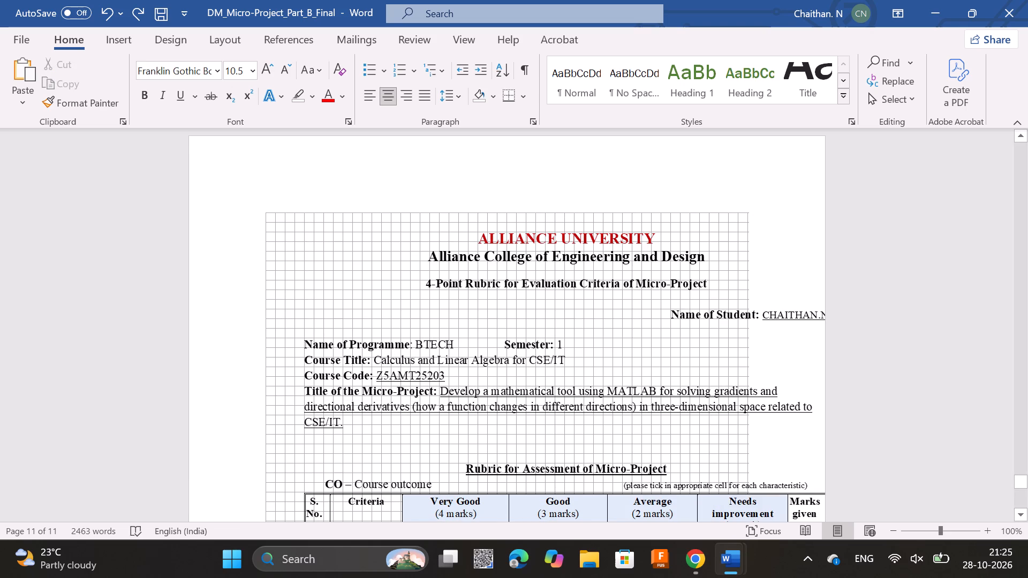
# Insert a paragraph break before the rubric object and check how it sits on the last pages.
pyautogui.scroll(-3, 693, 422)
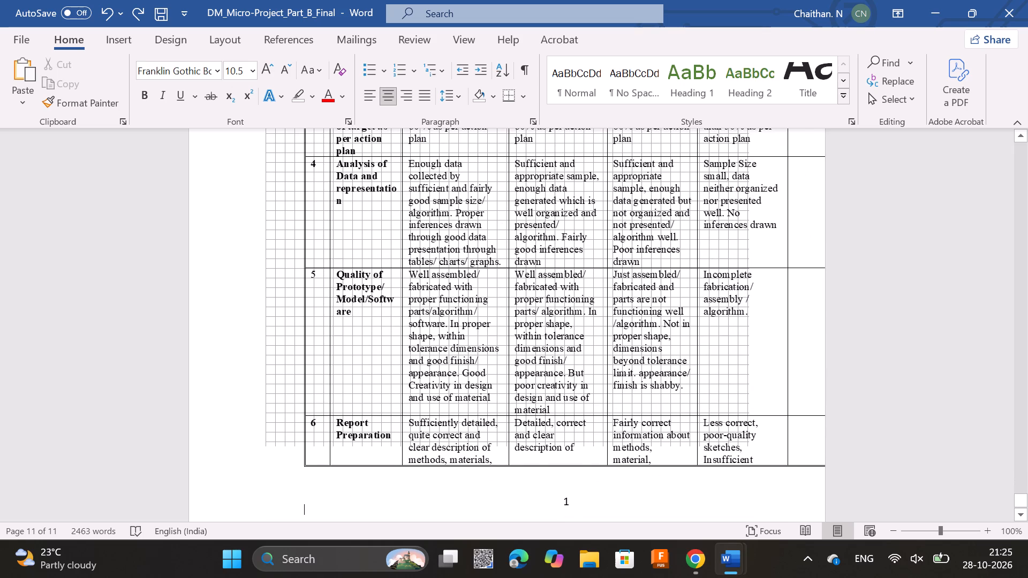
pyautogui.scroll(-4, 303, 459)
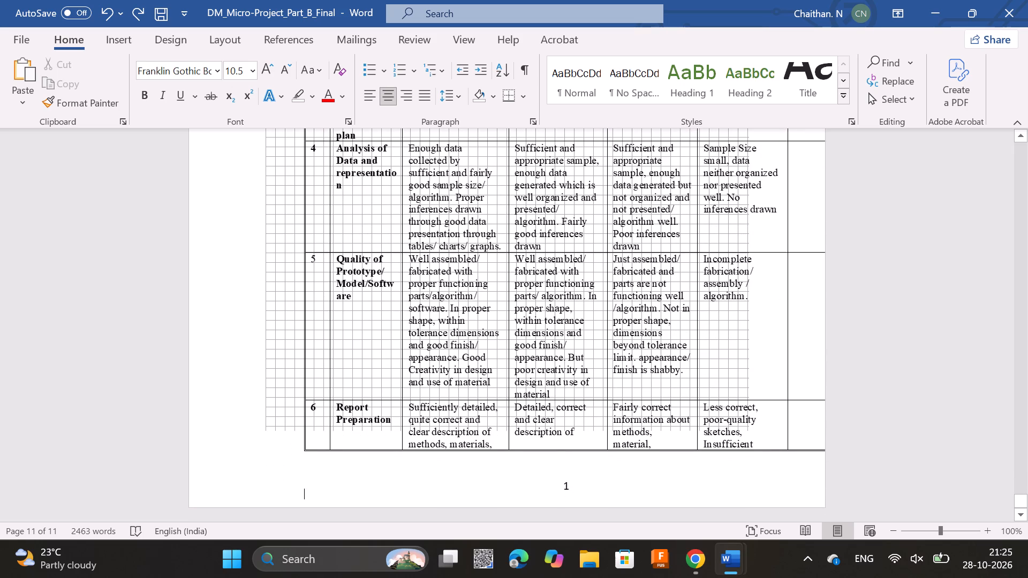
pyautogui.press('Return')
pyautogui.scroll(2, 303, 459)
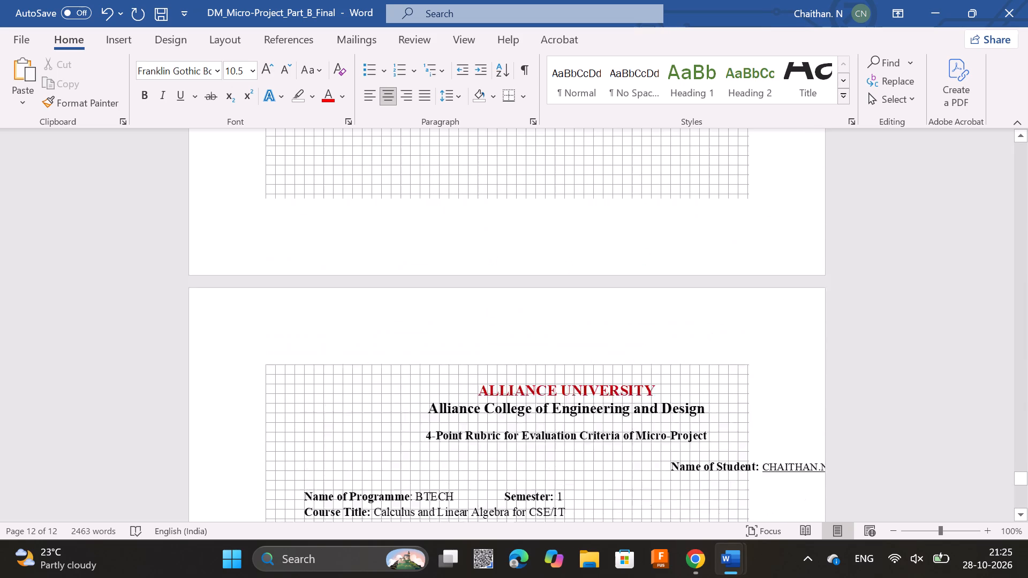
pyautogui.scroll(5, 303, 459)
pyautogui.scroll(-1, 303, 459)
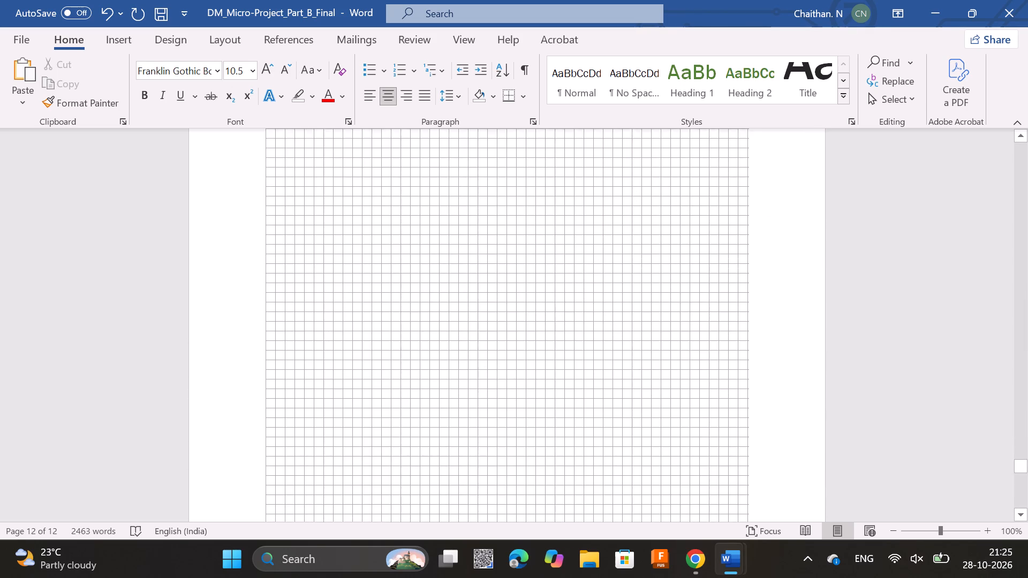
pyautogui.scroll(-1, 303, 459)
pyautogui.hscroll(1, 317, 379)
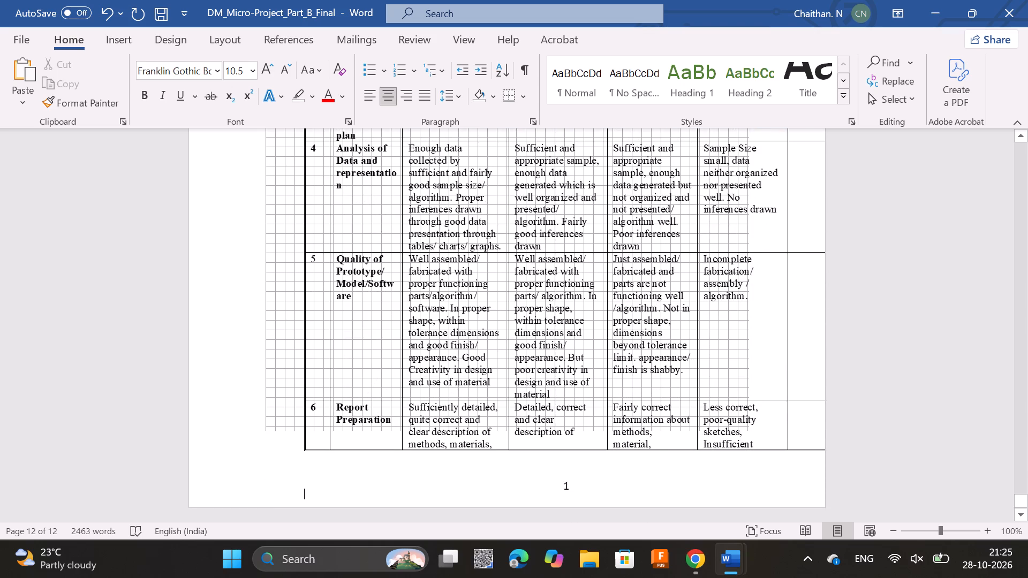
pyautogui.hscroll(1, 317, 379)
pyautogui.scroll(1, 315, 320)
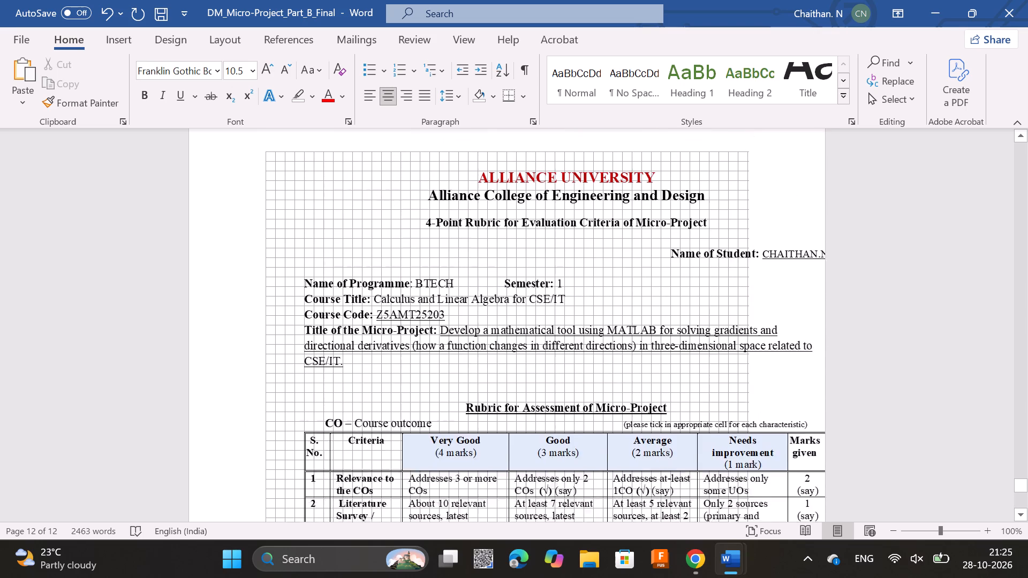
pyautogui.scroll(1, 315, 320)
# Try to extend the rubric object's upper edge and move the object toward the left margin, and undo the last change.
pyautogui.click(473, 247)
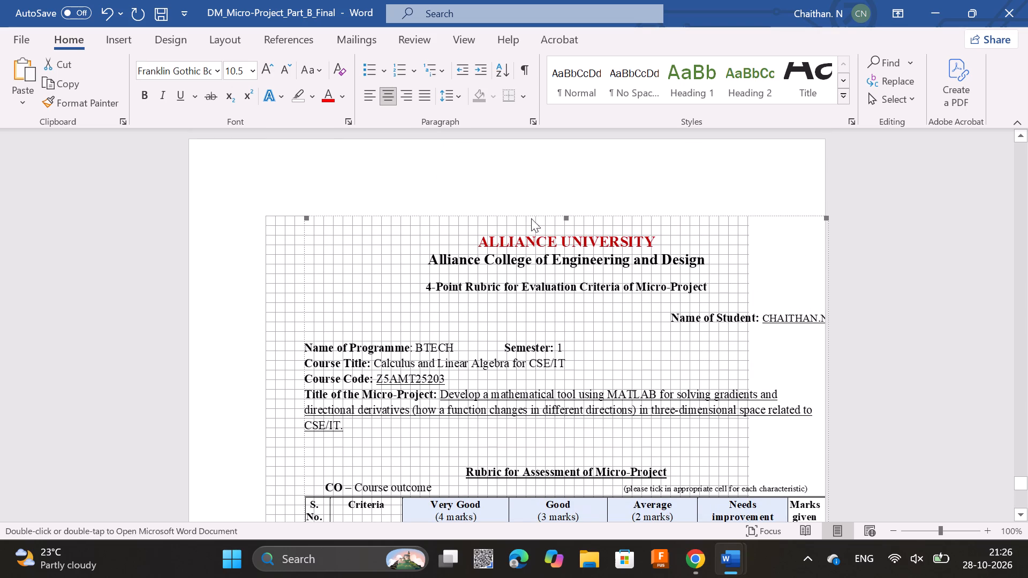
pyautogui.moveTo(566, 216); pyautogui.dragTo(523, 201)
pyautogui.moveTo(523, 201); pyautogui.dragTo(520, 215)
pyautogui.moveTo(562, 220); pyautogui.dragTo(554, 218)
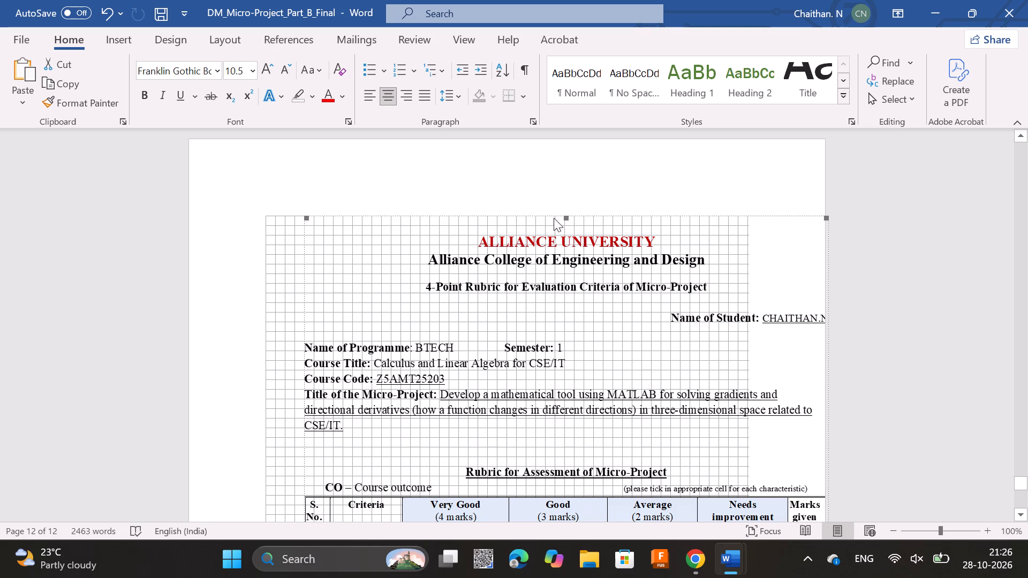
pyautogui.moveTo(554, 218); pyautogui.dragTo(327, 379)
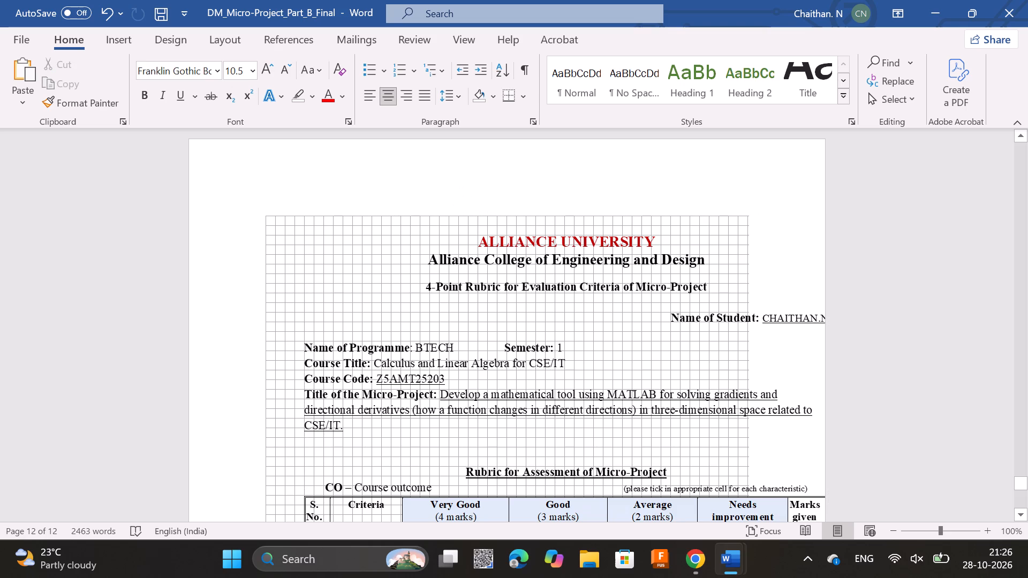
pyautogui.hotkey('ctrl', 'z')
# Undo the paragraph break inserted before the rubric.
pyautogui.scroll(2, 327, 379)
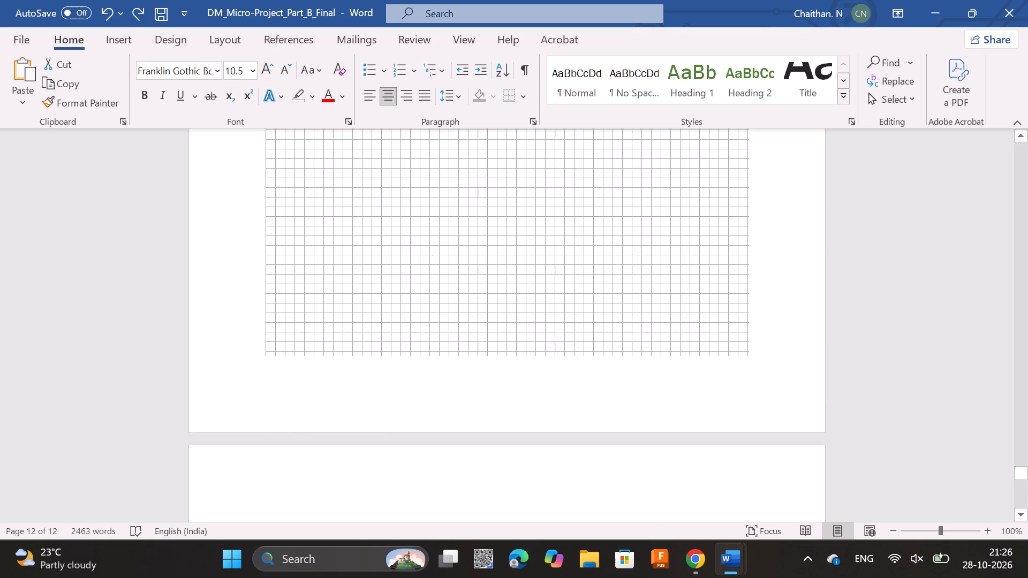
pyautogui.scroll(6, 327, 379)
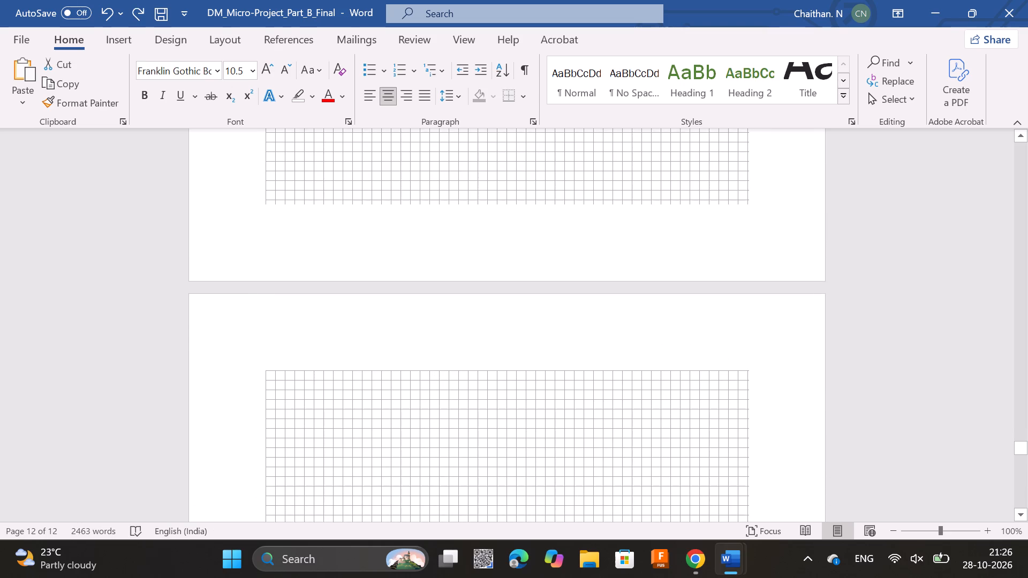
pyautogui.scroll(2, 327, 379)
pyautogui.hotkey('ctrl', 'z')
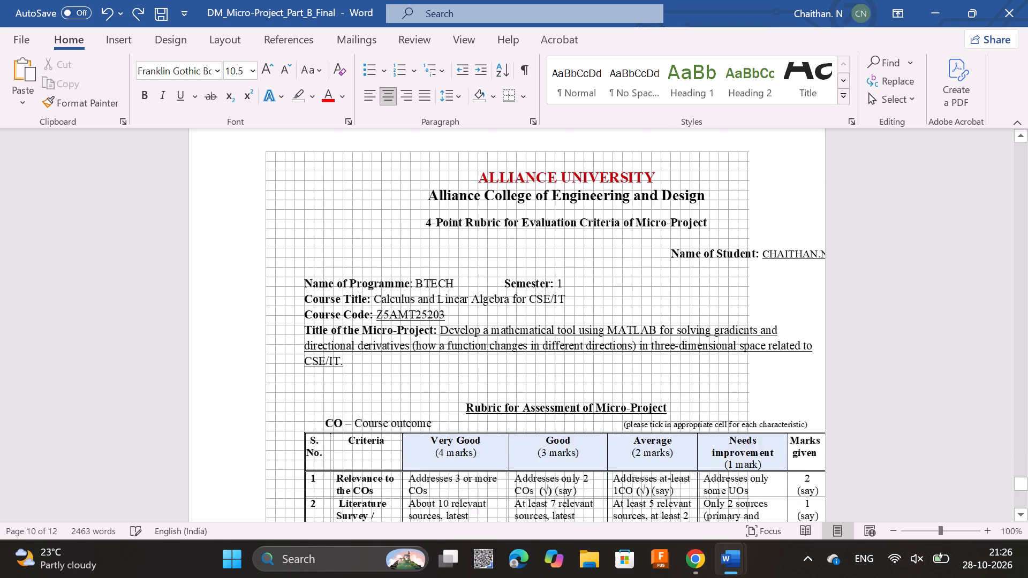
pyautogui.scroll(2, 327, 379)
# Shorten the rubric object on the last page by raising its bottom edge to the table's lower border.
pyautogui.scroll(-2, 327, 379)
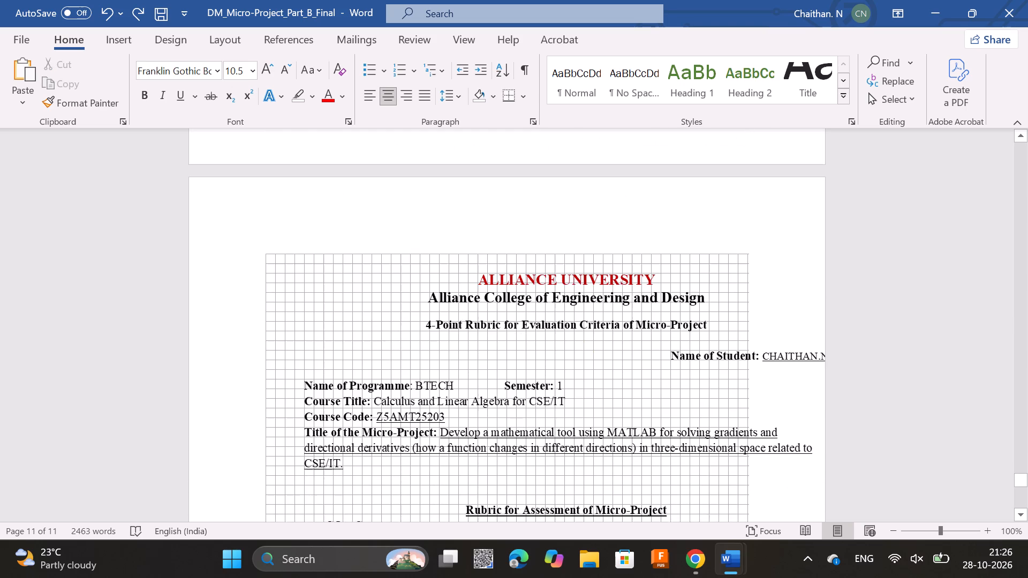
pyautogui.scroll(-3, 493, 407)
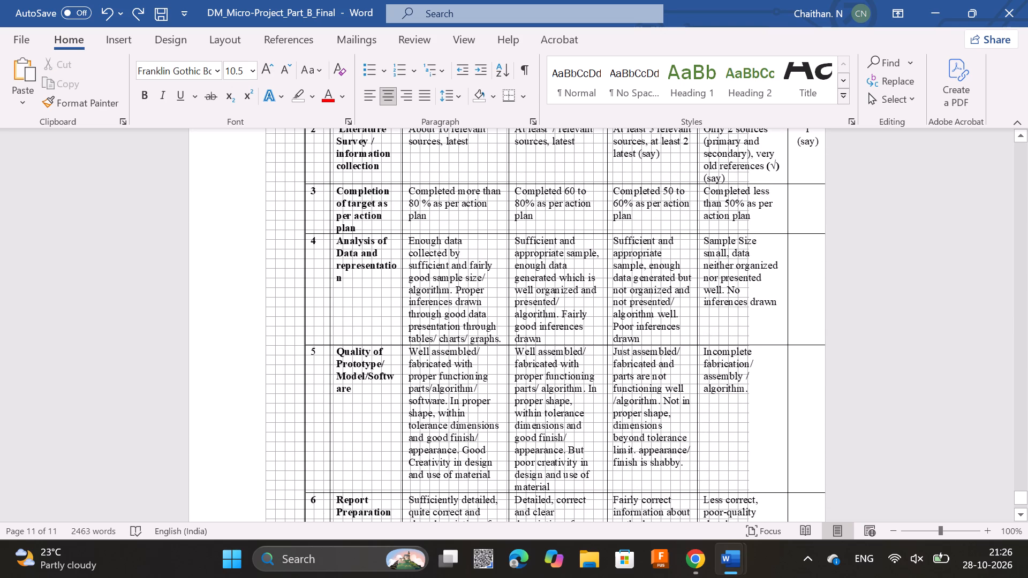
pyautogui.keyDown('ctrl'); pyautogui.scroll(-5, 493, 407); pyautogui.keyUp('ctrl')
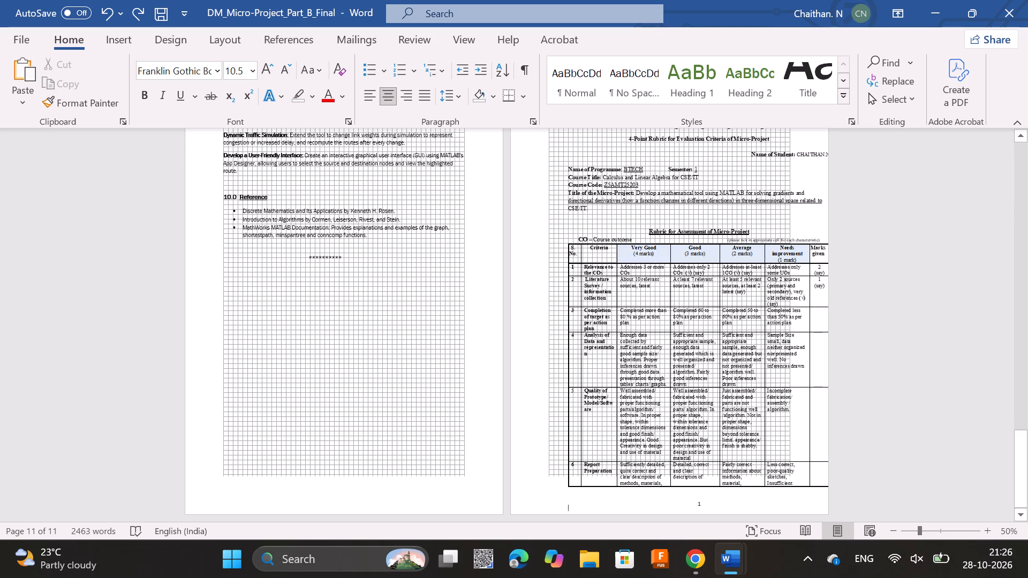
pyautogui.click(716, 324)
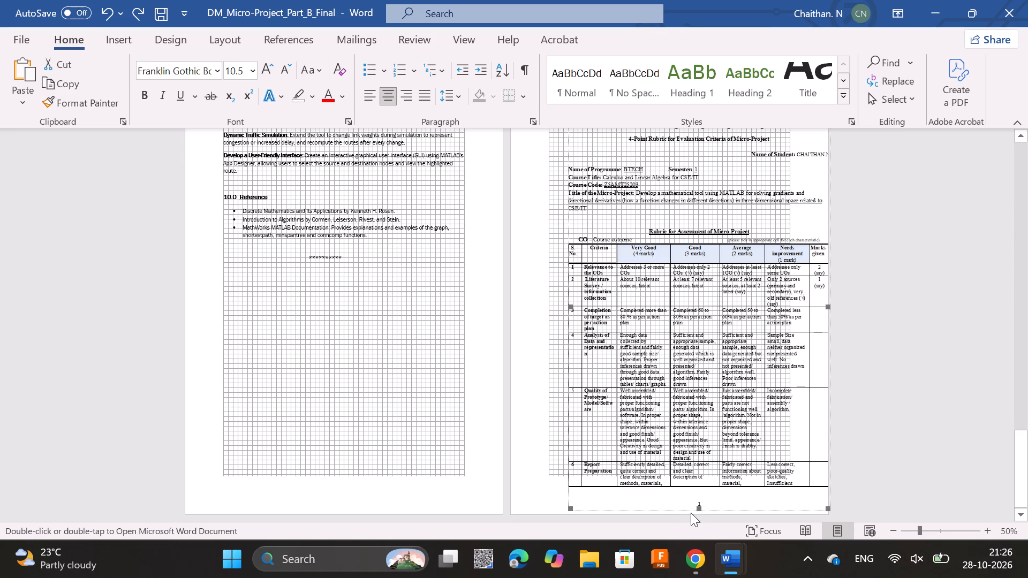
pyautogui.moveTo(699, 507); pyautogui.dragTo(699, 490)
pyautogui.moveTo(699, 490); pyautogui.dragTo(699, 473)
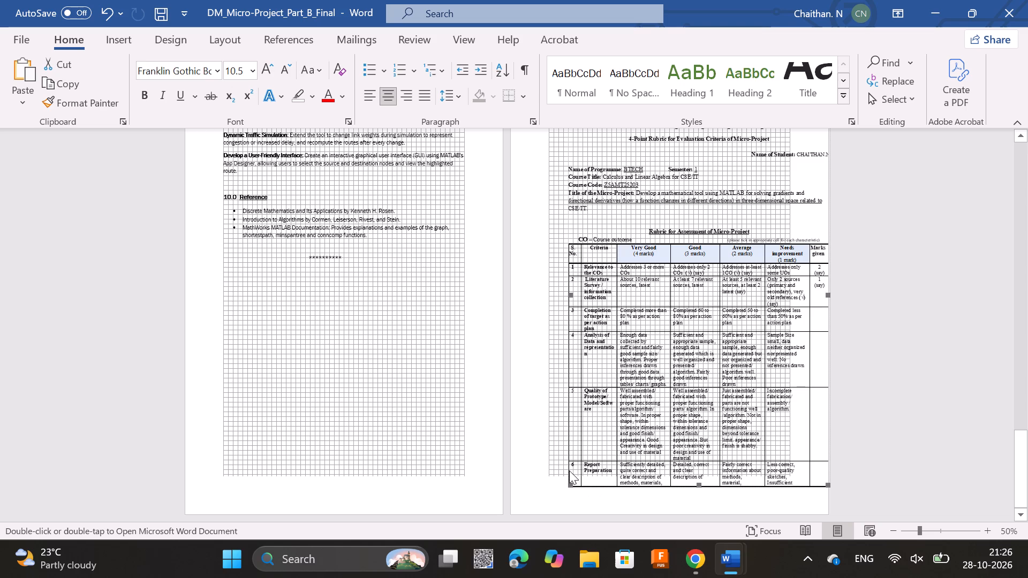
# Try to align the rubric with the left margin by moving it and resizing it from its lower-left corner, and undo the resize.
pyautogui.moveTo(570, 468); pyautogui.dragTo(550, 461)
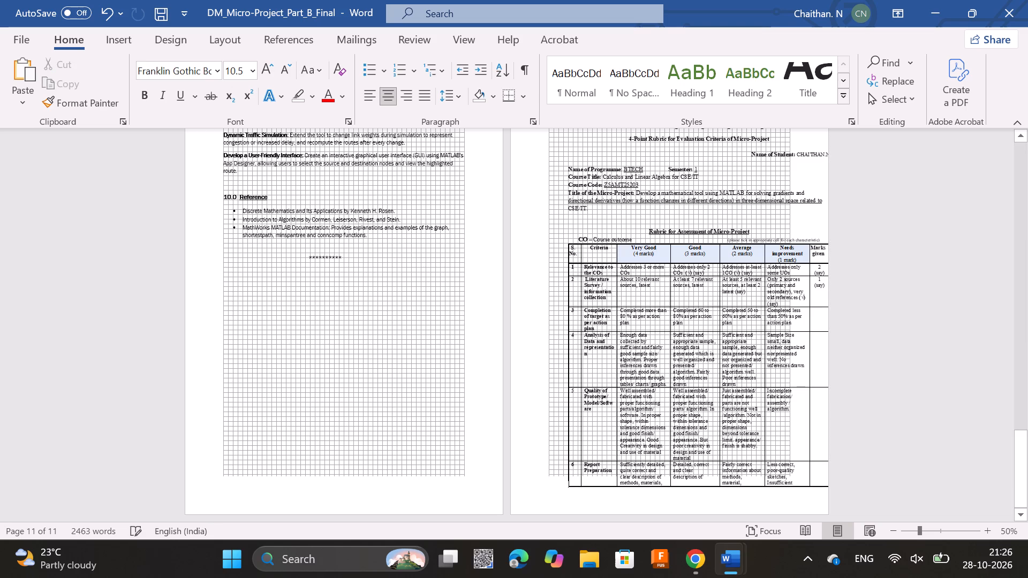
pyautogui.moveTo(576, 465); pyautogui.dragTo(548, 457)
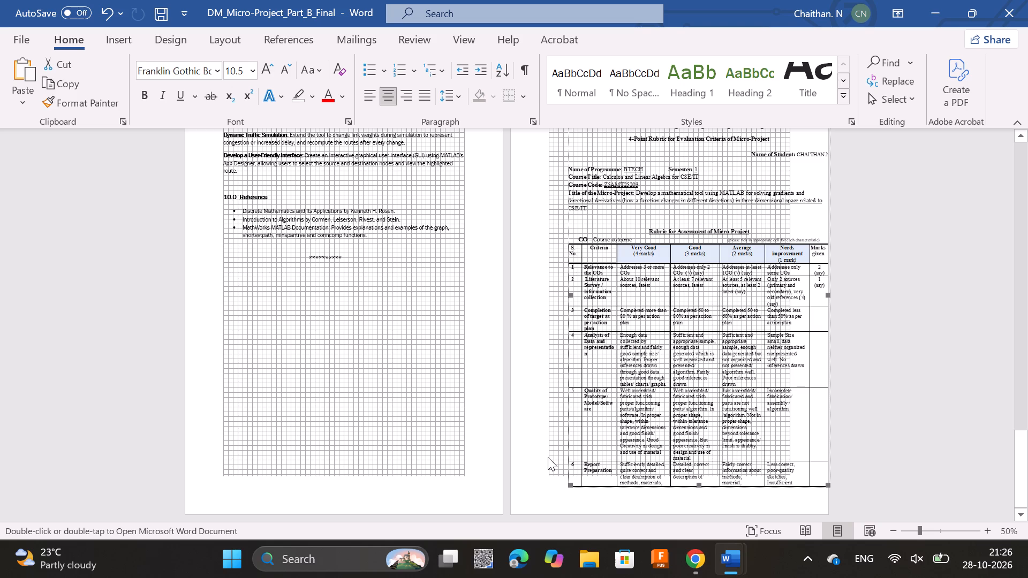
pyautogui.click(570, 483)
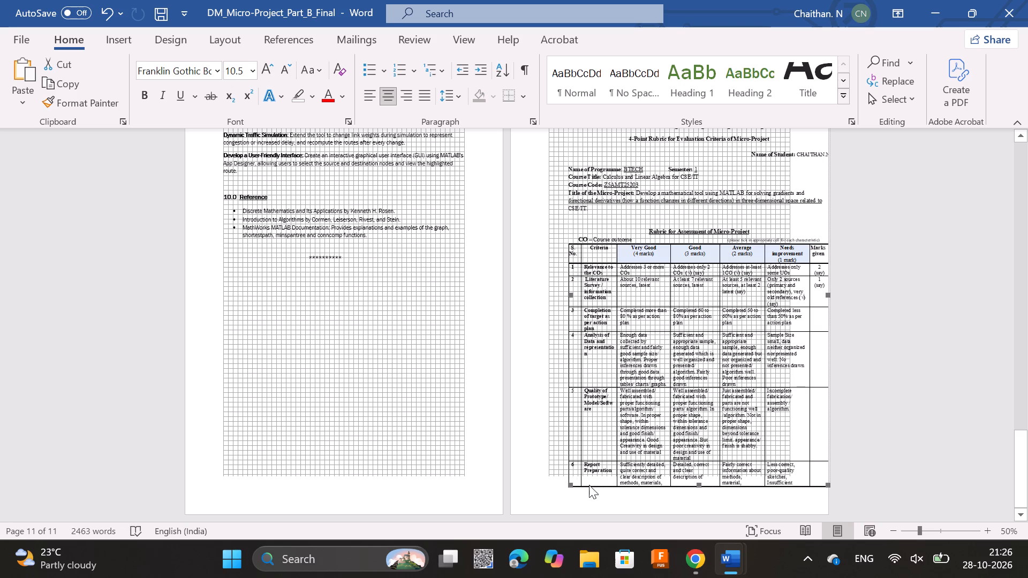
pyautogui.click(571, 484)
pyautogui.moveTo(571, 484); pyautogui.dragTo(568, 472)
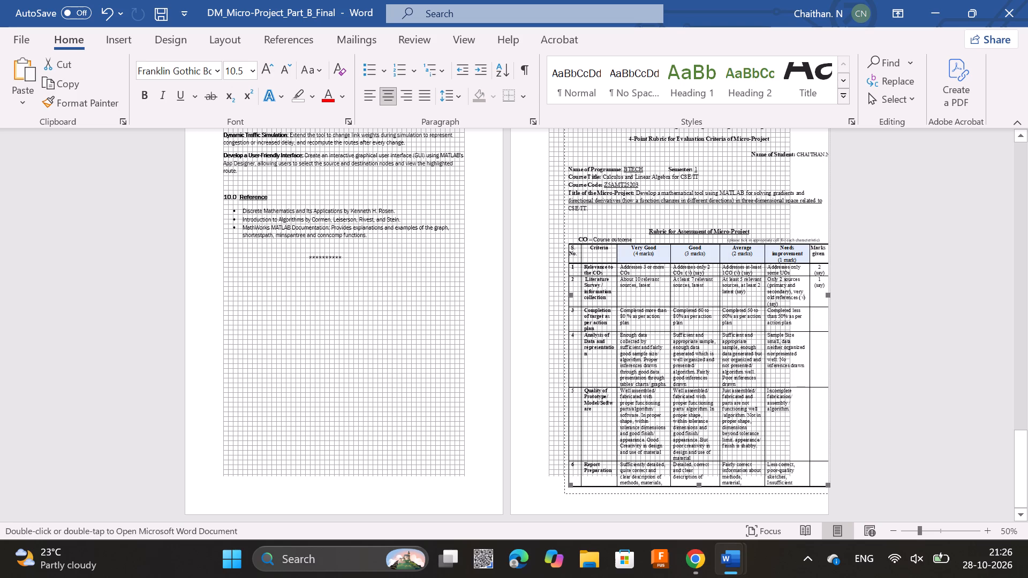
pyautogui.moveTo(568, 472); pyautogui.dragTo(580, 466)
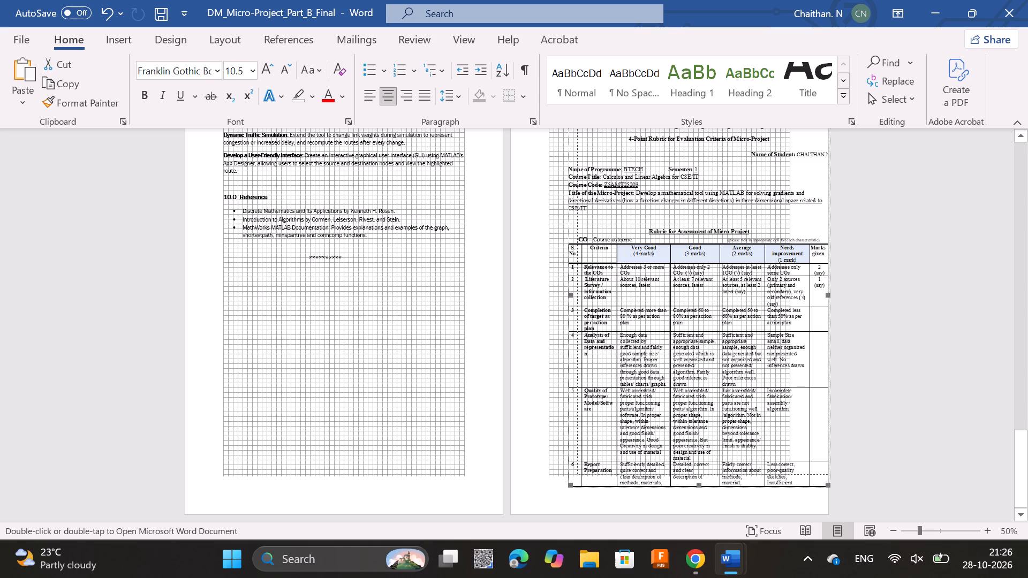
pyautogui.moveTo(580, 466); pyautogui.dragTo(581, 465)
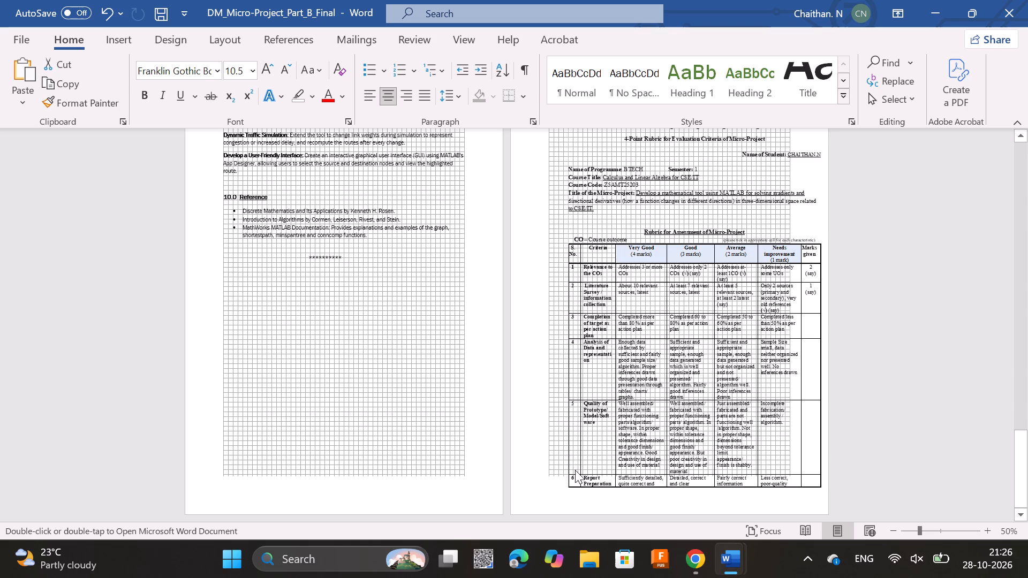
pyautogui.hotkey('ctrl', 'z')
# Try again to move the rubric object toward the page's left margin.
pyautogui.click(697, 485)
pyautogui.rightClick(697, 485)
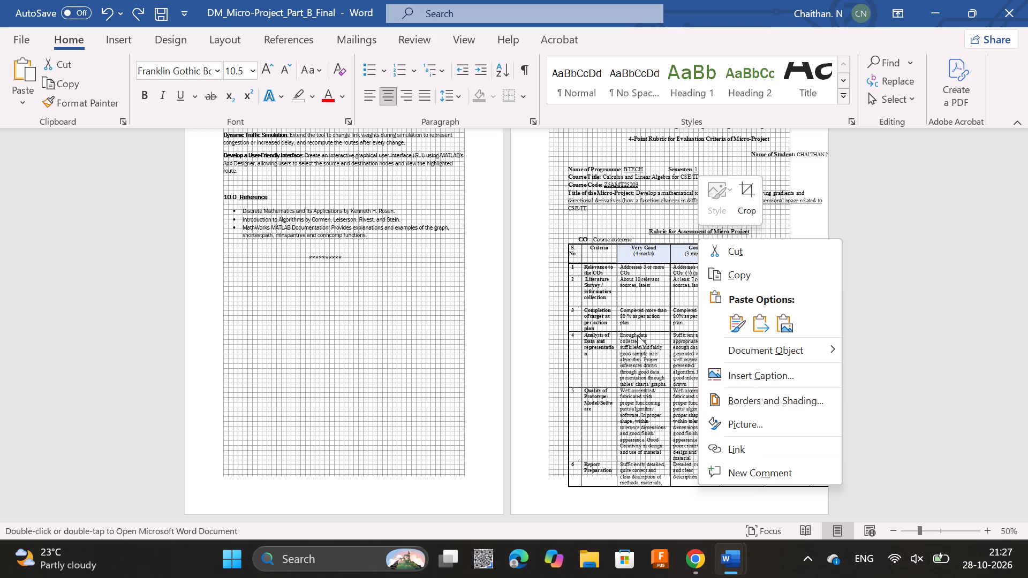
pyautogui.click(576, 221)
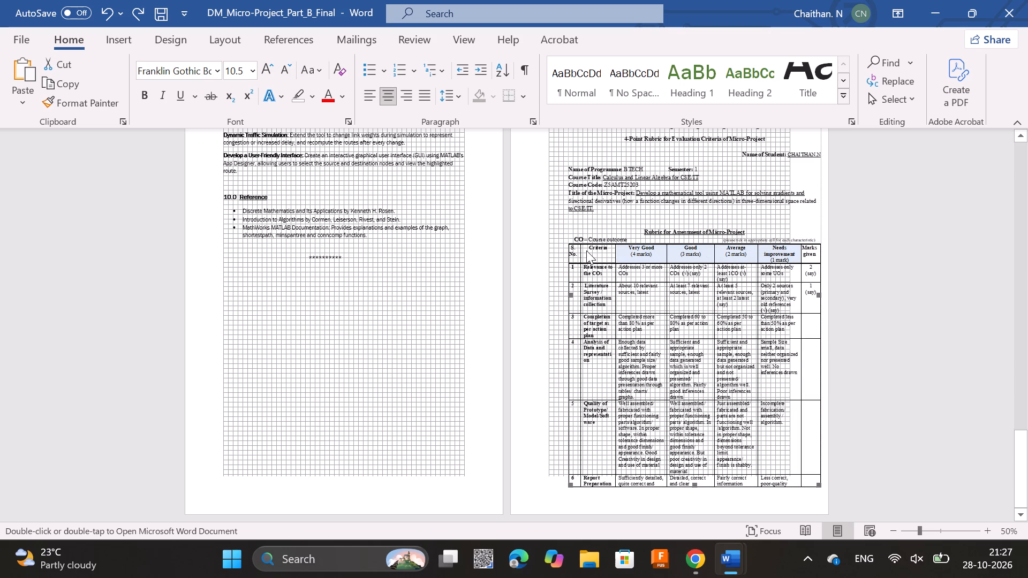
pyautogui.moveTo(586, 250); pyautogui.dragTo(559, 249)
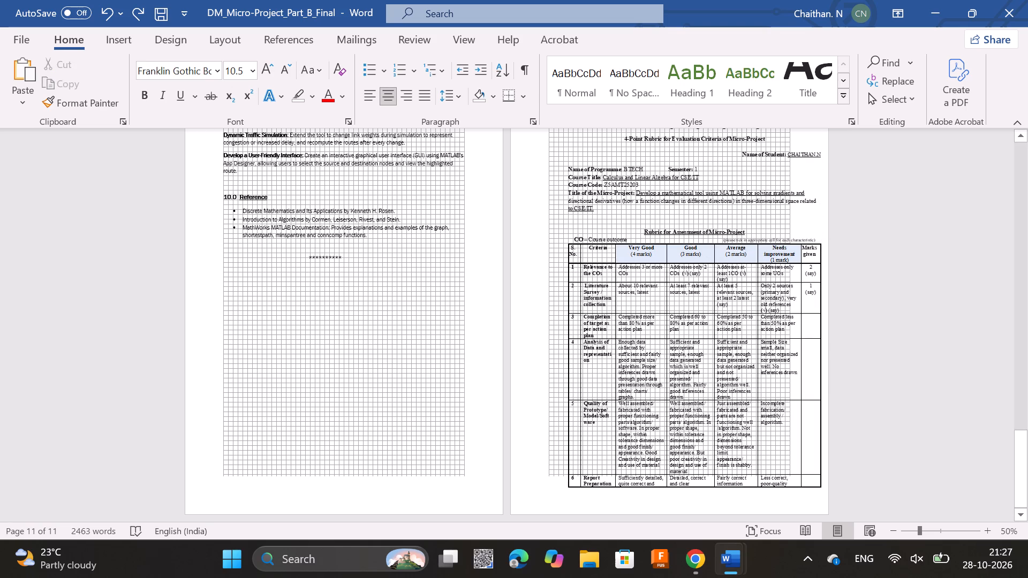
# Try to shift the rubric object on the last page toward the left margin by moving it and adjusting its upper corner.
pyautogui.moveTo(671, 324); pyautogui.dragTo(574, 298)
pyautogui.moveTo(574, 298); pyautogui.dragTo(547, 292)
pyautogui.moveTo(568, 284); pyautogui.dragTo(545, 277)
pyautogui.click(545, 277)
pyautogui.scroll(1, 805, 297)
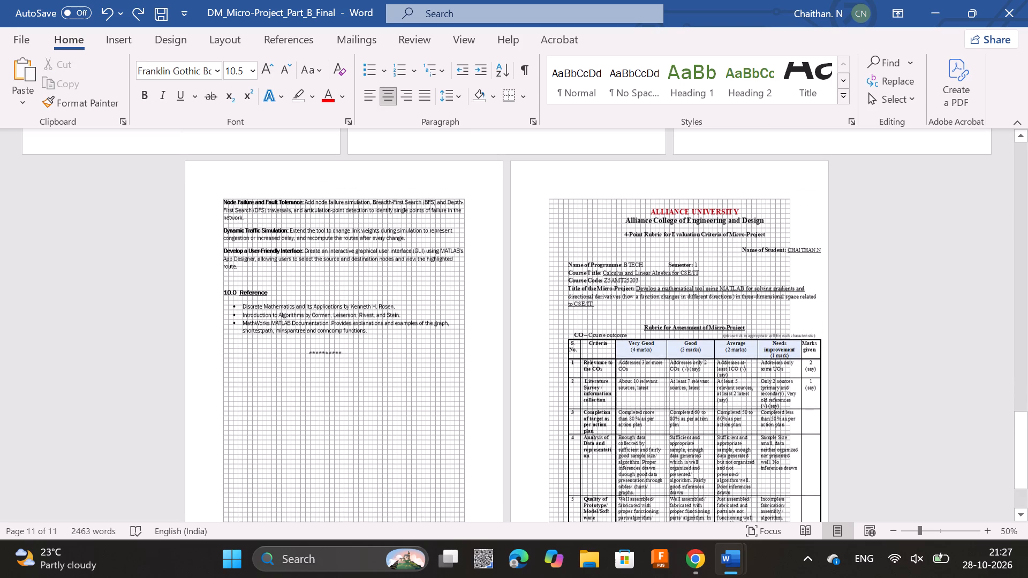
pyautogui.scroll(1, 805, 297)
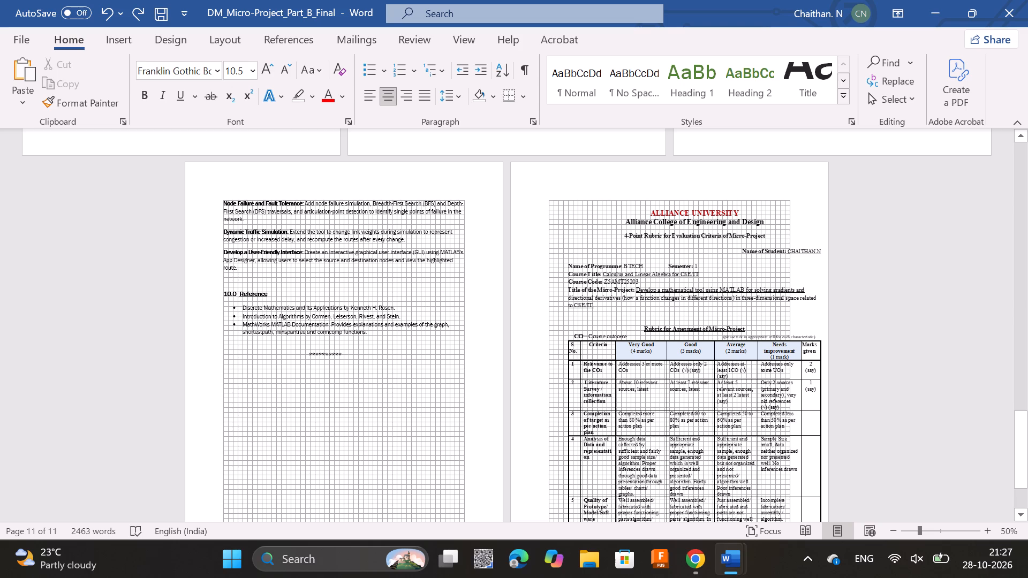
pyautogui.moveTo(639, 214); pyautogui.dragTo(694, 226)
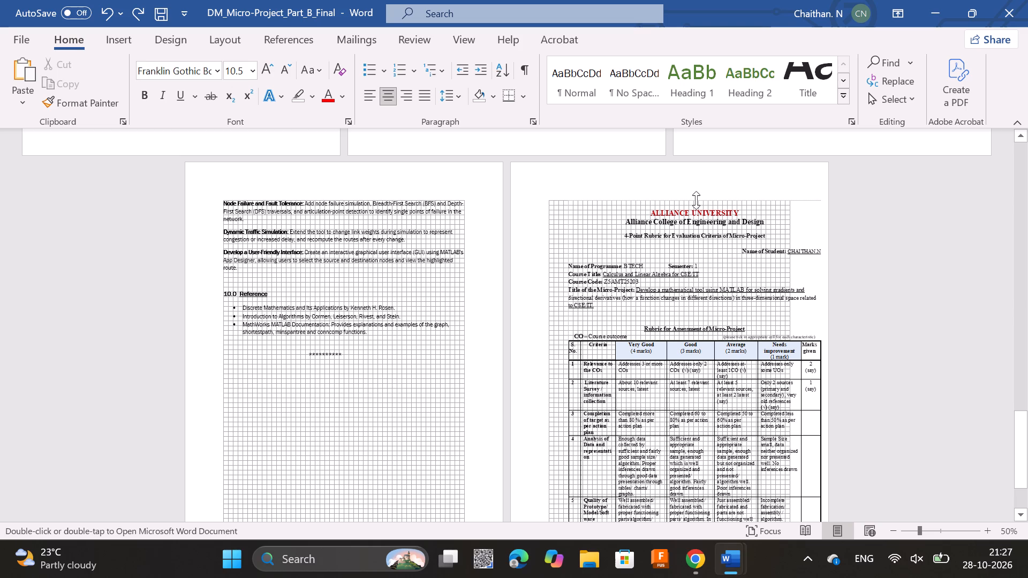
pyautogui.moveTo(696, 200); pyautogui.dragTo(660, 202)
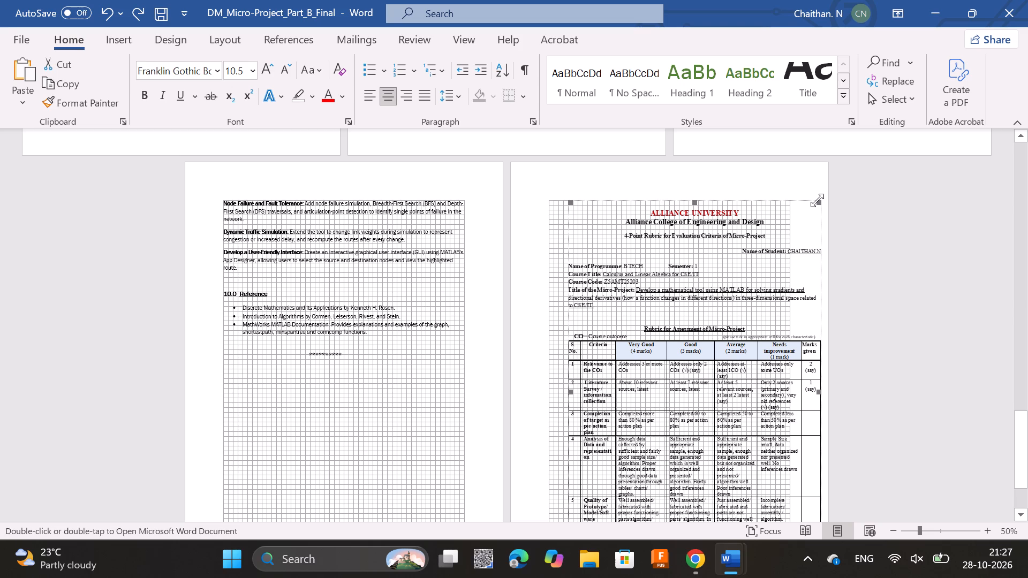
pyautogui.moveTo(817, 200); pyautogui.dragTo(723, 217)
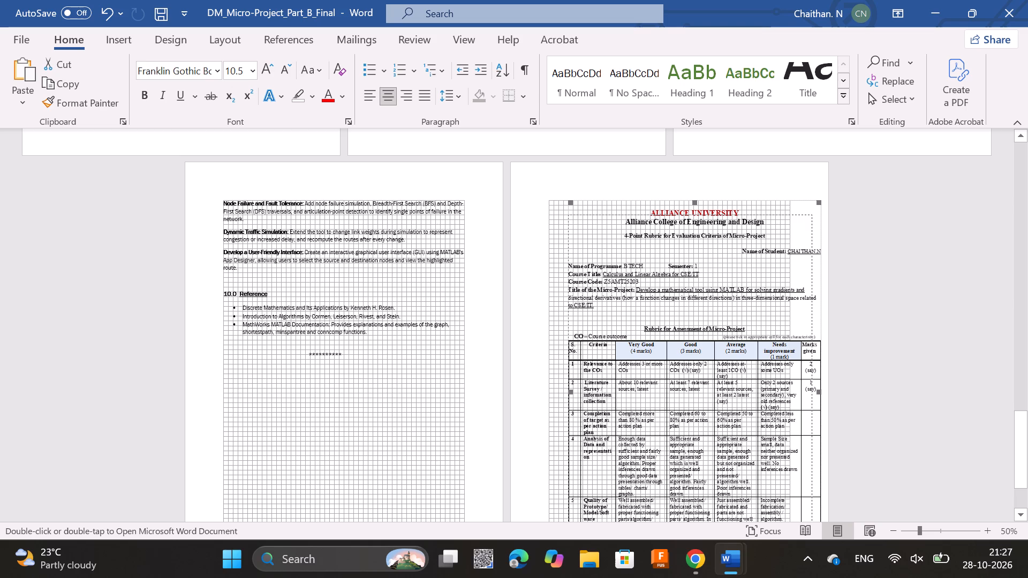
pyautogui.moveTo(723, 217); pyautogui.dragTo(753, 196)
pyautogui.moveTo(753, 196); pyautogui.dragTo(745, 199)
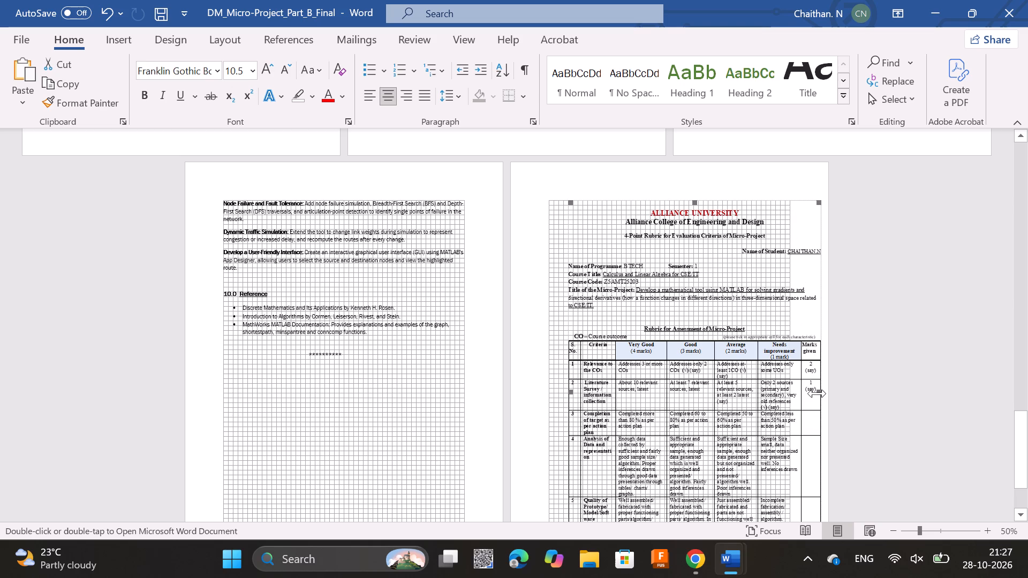
# Narrow the rubric object by bringing its right edge in to the page's right margin.
pyautogui.moveTo(817, 393); pyautogui.dragTo(788, 390)
pyautogui.moveTo(788, 390); pyautogui.dragTo(789, 390)
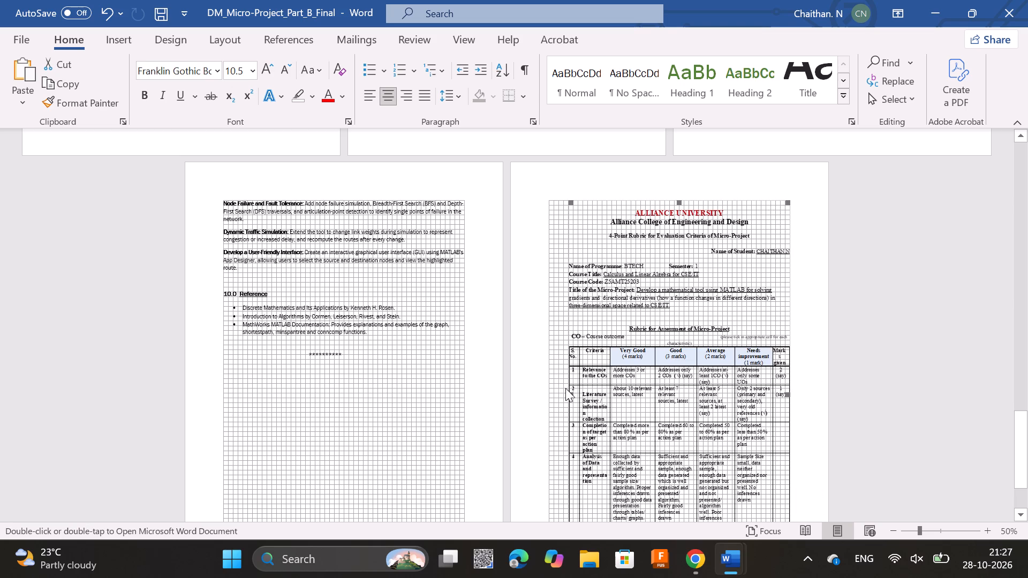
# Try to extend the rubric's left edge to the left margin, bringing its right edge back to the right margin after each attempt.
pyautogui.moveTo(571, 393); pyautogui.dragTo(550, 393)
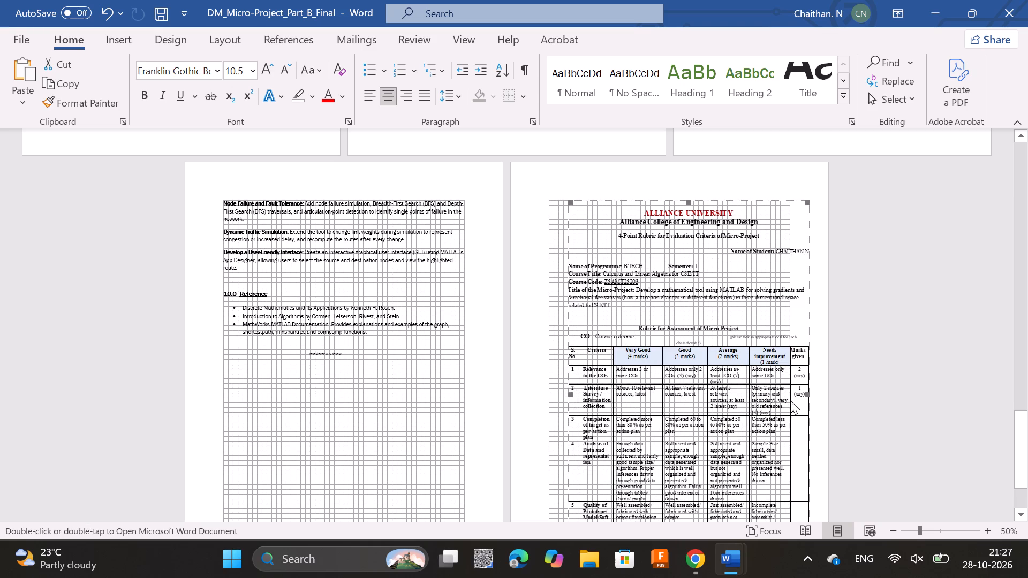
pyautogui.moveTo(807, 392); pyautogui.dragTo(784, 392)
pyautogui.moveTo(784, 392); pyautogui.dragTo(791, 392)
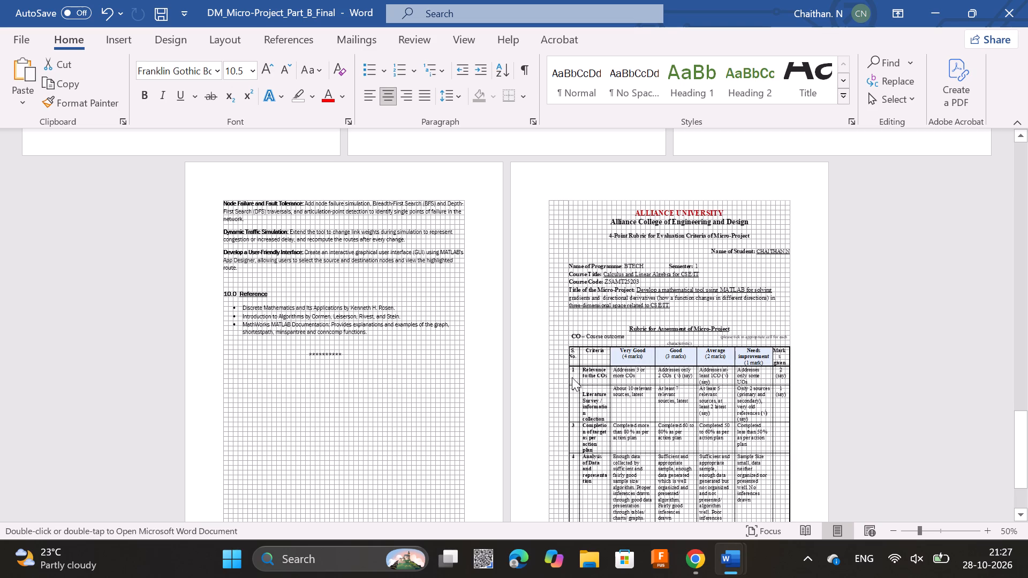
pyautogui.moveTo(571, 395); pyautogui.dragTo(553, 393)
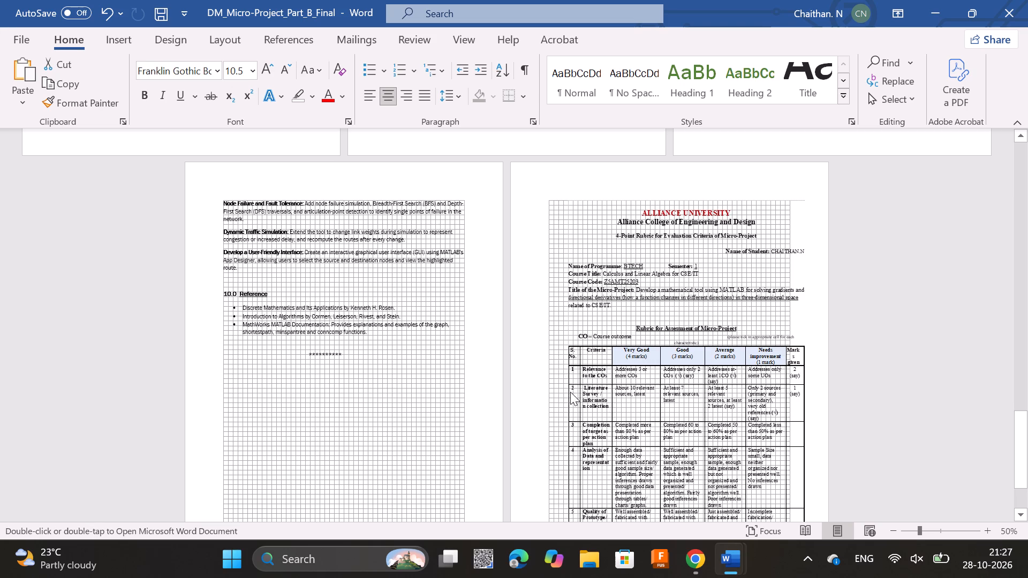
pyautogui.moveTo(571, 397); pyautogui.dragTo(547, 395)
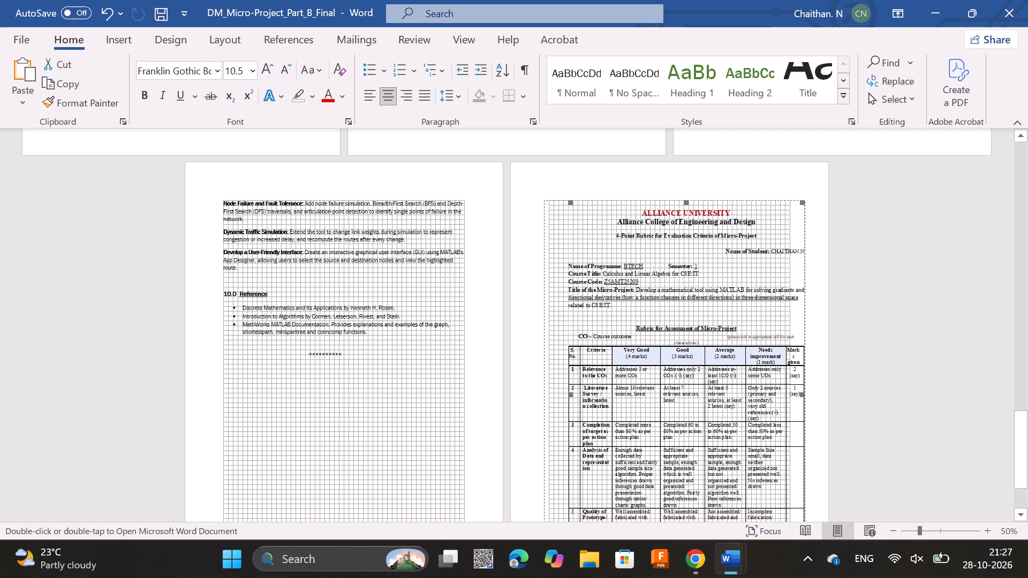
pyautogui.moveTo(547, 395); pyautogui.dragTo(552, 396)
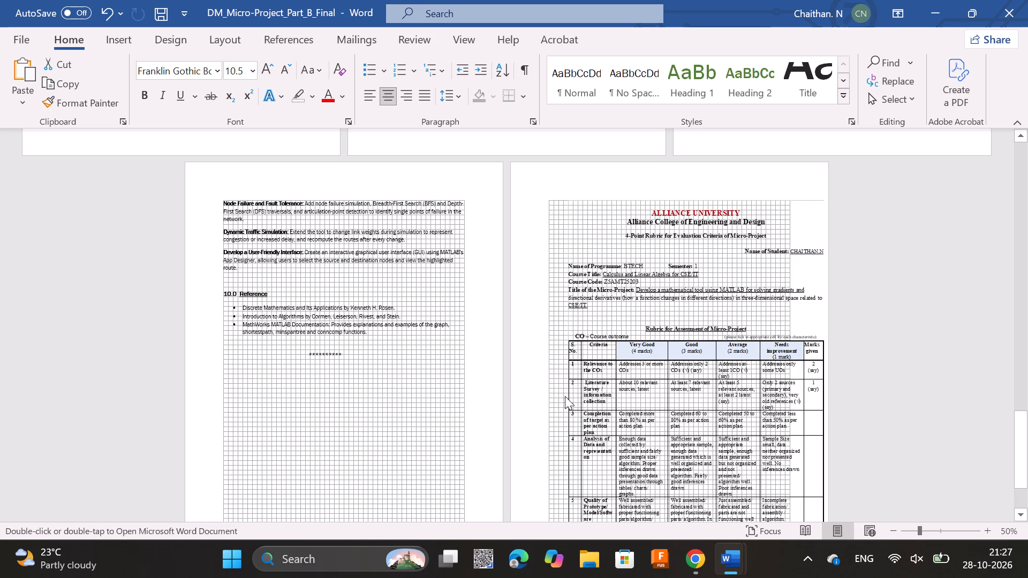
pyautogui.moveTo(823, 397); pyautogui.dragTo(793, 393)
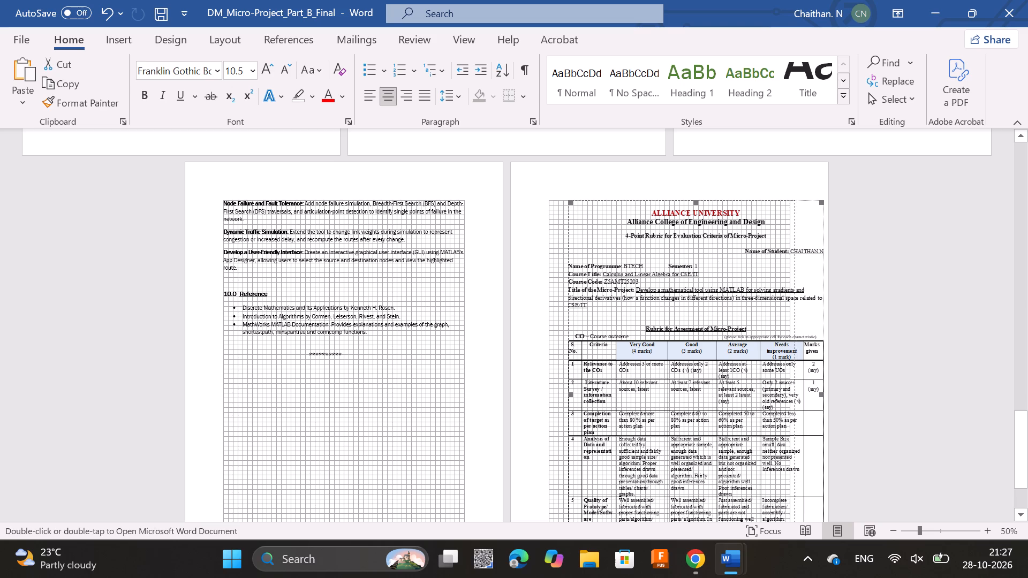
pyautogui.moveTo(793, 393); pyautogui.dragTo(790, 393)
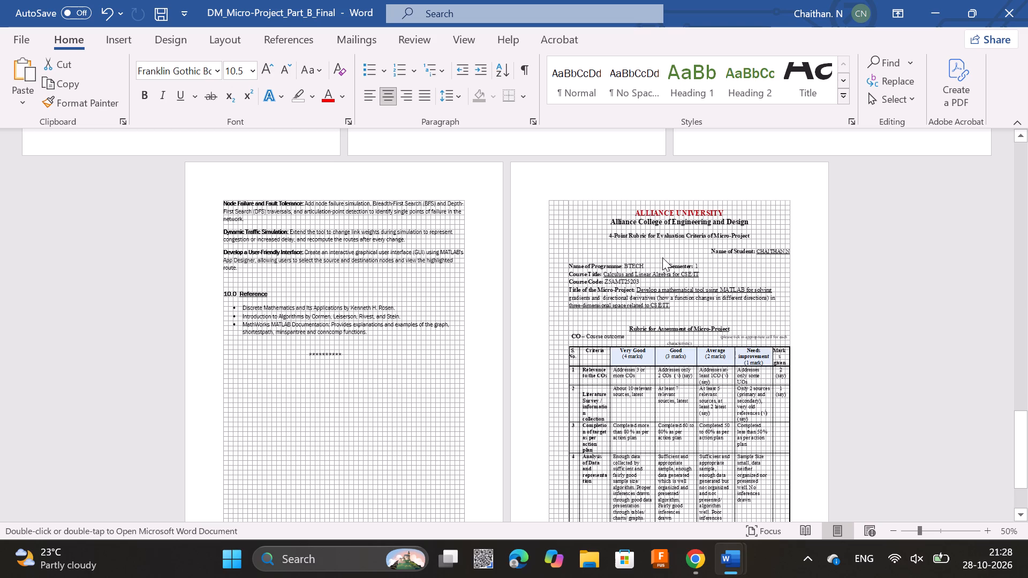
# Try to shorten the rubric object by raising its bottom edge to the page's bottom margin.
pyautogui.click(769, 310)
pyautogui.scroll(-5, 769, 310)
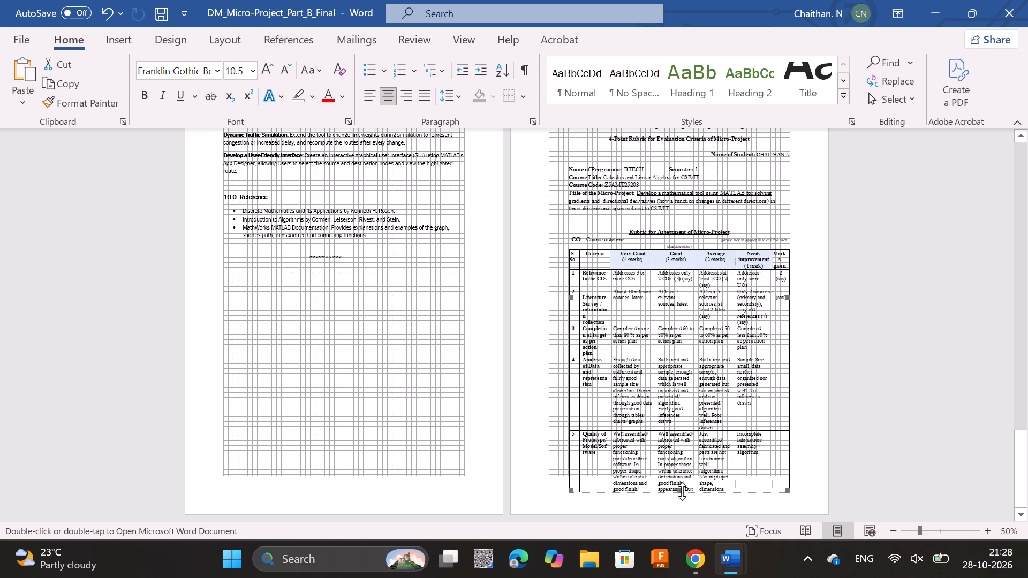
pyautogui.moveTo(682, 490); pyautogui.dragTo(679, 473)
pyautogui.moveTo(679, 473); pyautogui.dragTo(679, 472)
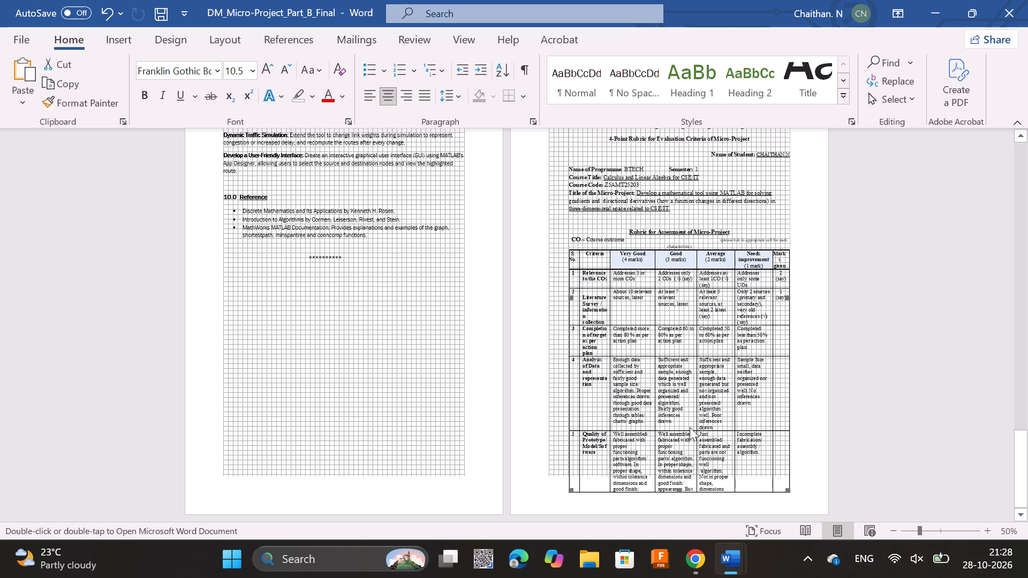
# Open the embedded rubric for editing and delete "sign" from the end of "Alliance College of Engineering and Design".
pyautogui.scroll(3, 690, 427)
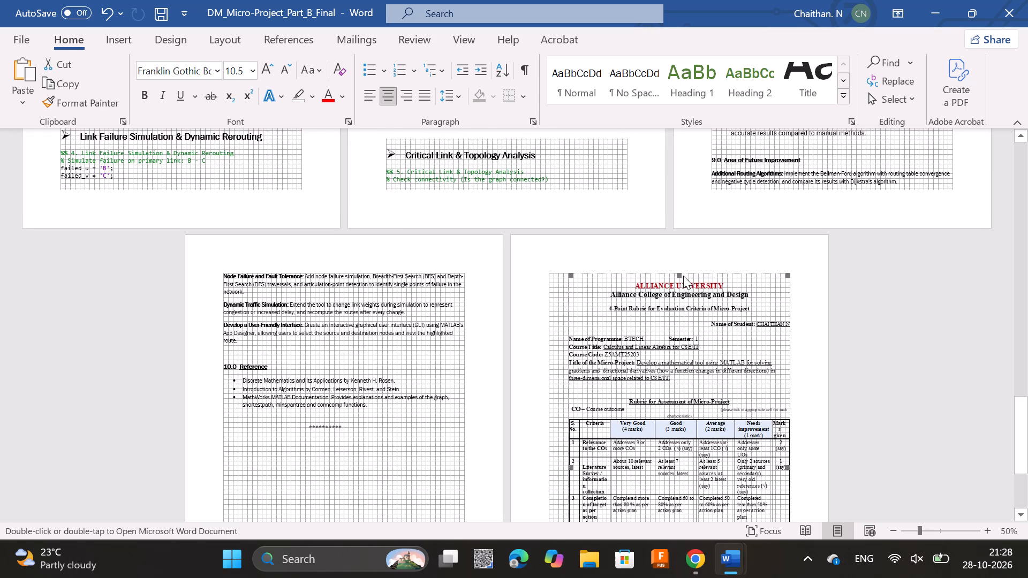
pyautogui.doubleClick(742, 288)
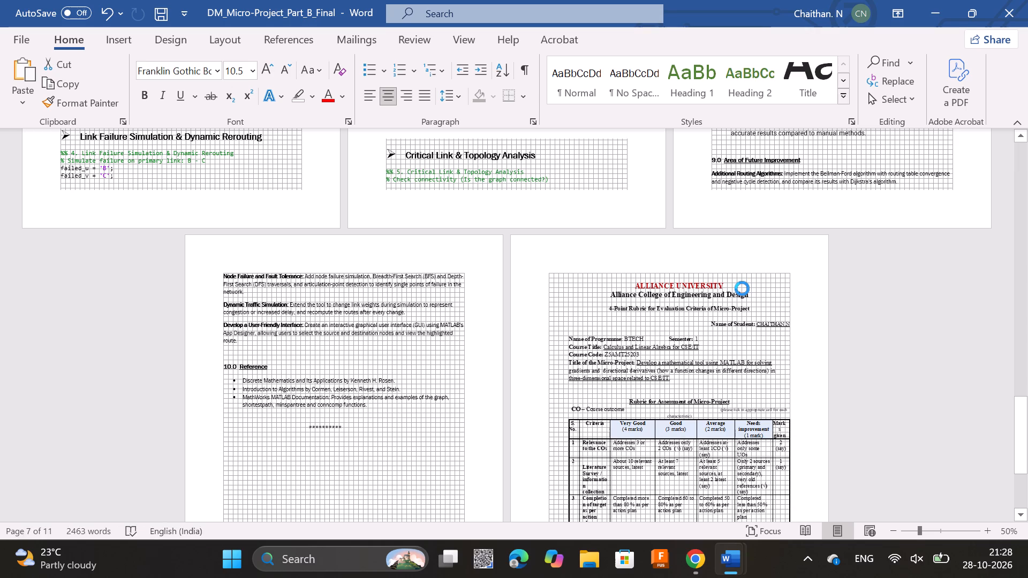
pyautogui.click(643, 245)
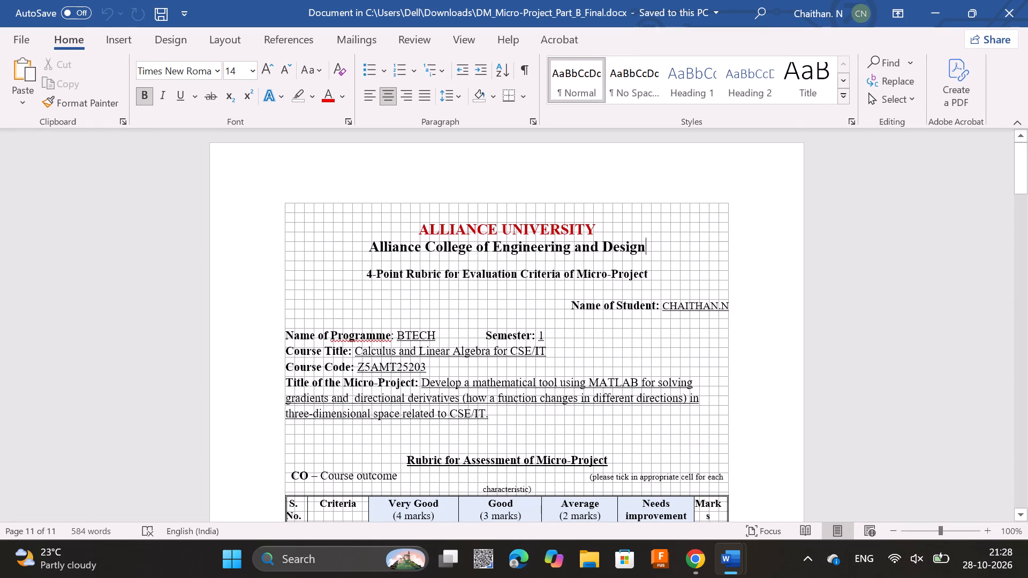
pyautogui.click(643, 245)
pyautogui.press('BackSpace')
pyautogui.press('BackSpace')
pyautogui.press('BackSpace')
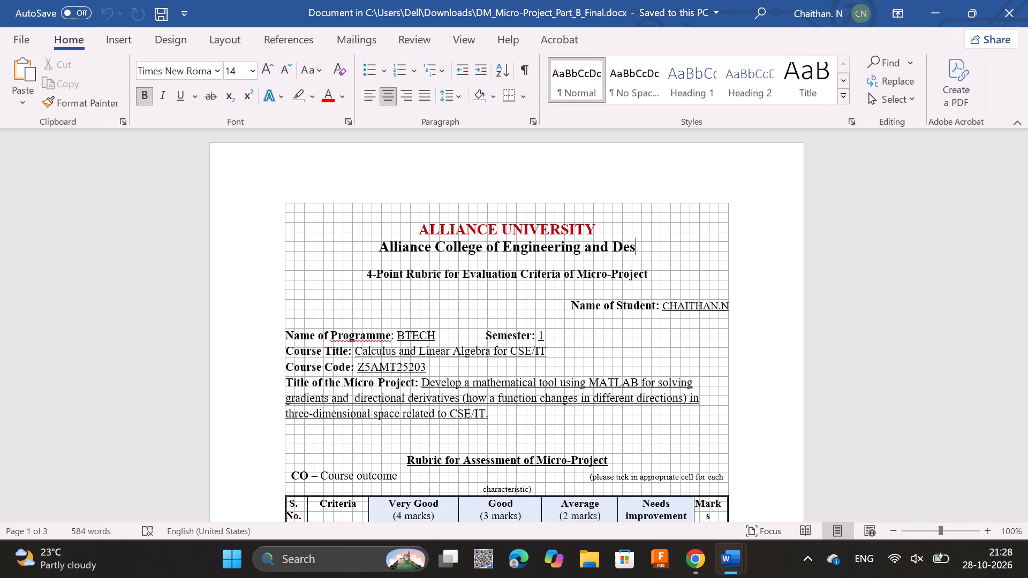
pyautogui.press('BackSpace')
# Examine the embedded rubric from its heading lines through the assessment table and how it runs across the pages.
pyautogui.moveTo(421, 226); pyautogui.dragTo(425, 235)
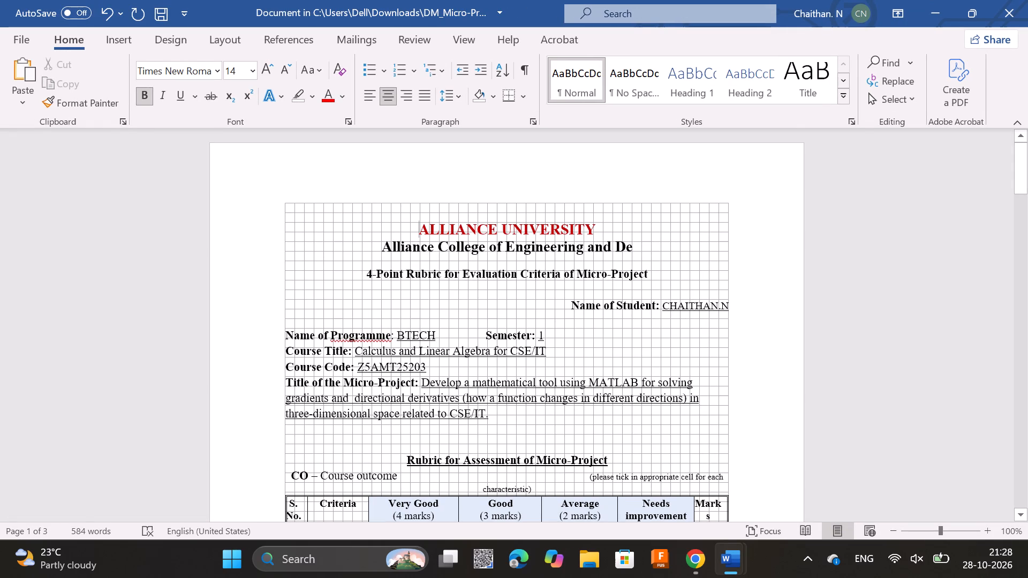
pyautogui.moveTo(425, 235); pyautogui.dragTo(477, 294)
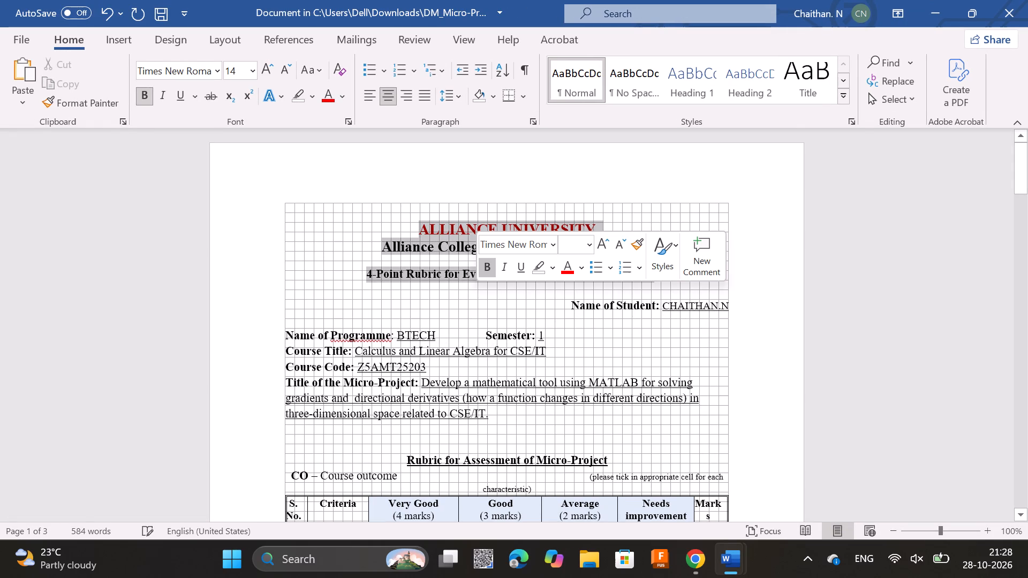
pyautogui.scroll(-3, 477, 294)
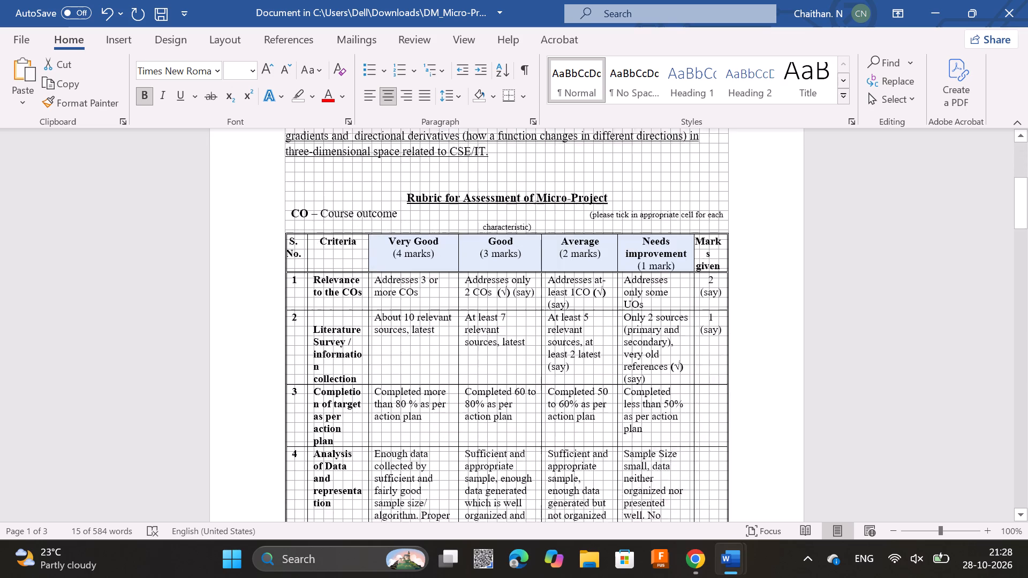
pyautogui.scroll(-3, 477, 294)
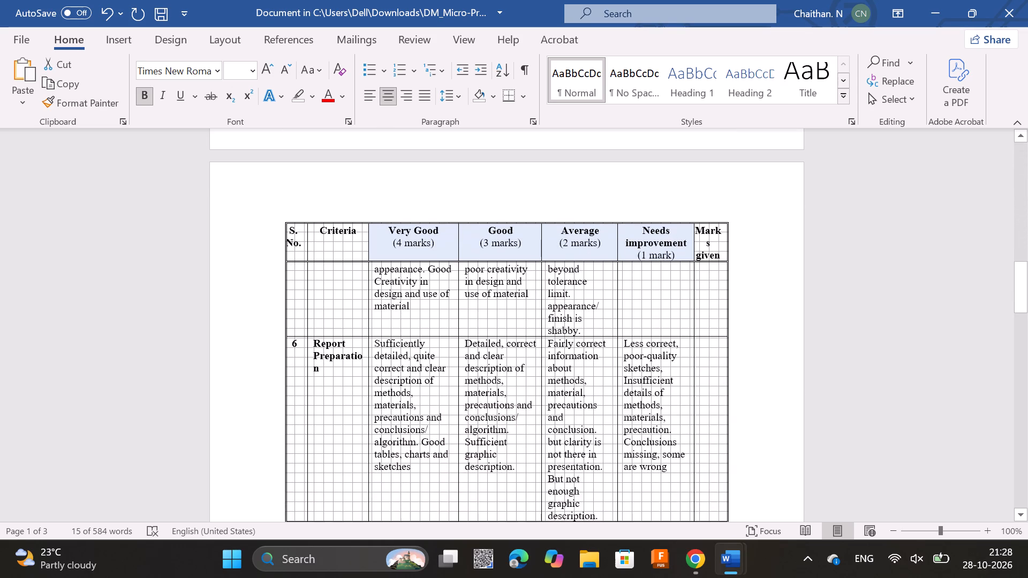
pyautogui.scroll(10, 477, 294)
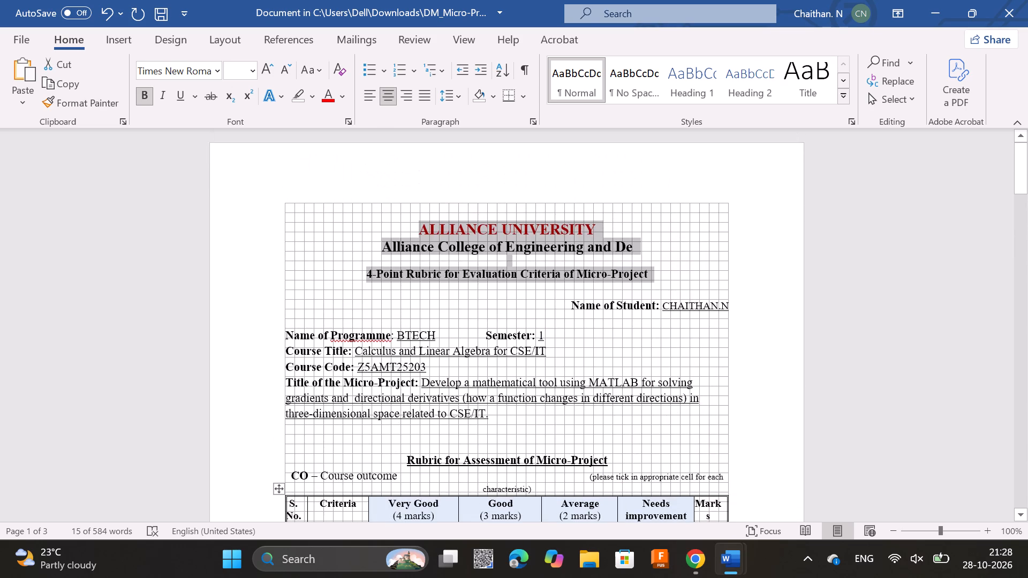
pyautogui.scroll(-5, 477, 294)
pyautogui.scroll(2, 477, 294)
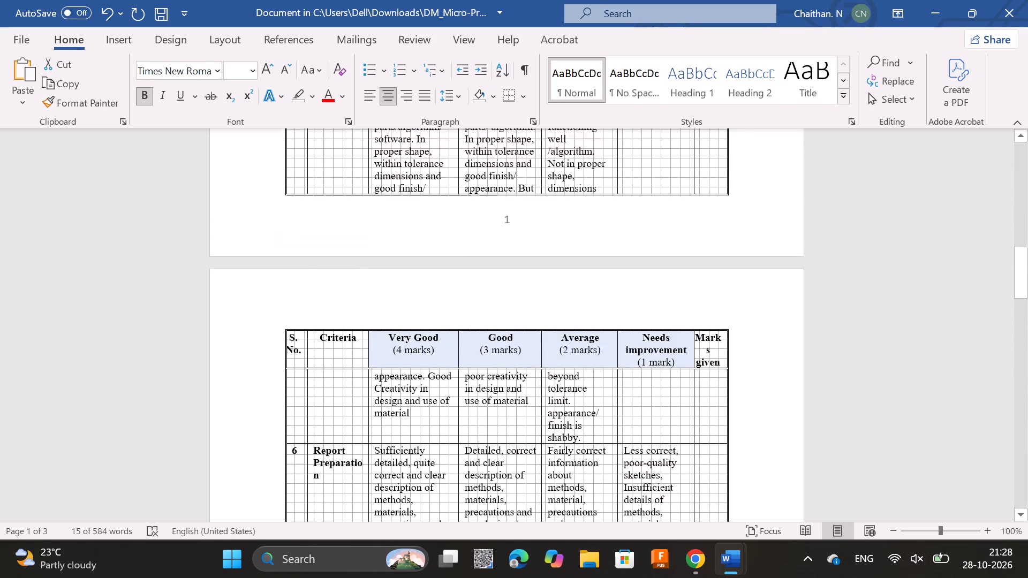
pyautogui.scroll(9, 477, 294)
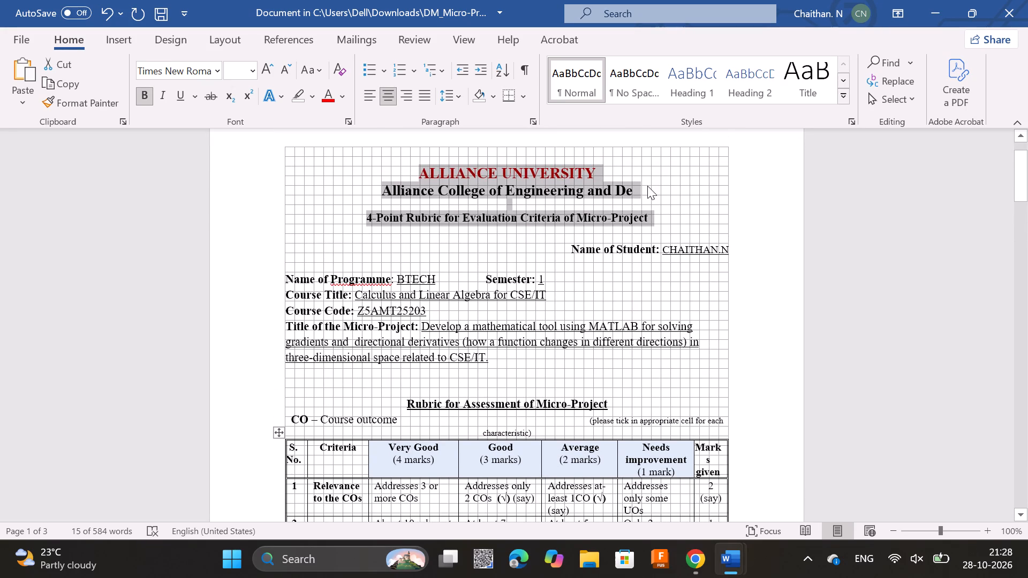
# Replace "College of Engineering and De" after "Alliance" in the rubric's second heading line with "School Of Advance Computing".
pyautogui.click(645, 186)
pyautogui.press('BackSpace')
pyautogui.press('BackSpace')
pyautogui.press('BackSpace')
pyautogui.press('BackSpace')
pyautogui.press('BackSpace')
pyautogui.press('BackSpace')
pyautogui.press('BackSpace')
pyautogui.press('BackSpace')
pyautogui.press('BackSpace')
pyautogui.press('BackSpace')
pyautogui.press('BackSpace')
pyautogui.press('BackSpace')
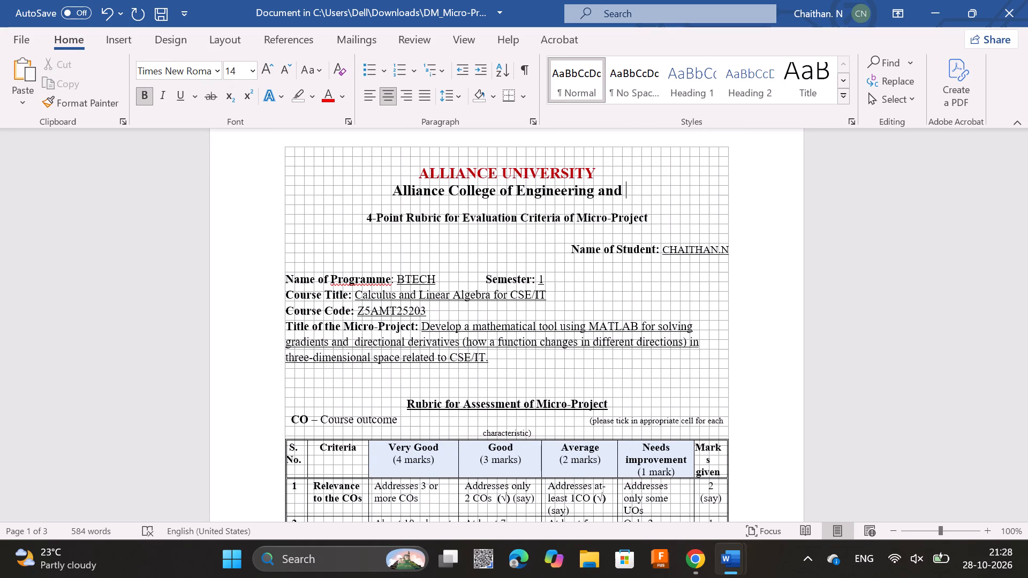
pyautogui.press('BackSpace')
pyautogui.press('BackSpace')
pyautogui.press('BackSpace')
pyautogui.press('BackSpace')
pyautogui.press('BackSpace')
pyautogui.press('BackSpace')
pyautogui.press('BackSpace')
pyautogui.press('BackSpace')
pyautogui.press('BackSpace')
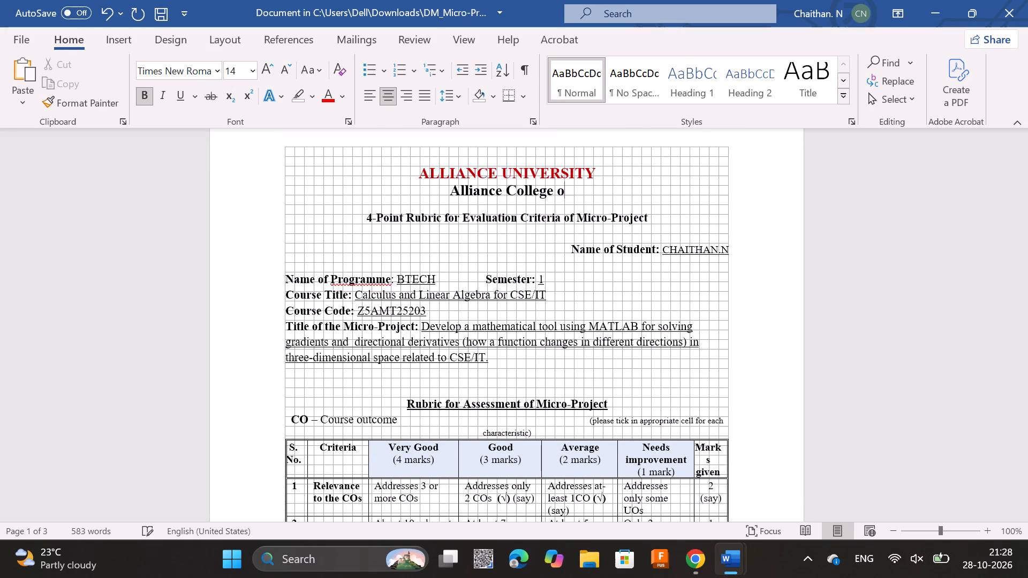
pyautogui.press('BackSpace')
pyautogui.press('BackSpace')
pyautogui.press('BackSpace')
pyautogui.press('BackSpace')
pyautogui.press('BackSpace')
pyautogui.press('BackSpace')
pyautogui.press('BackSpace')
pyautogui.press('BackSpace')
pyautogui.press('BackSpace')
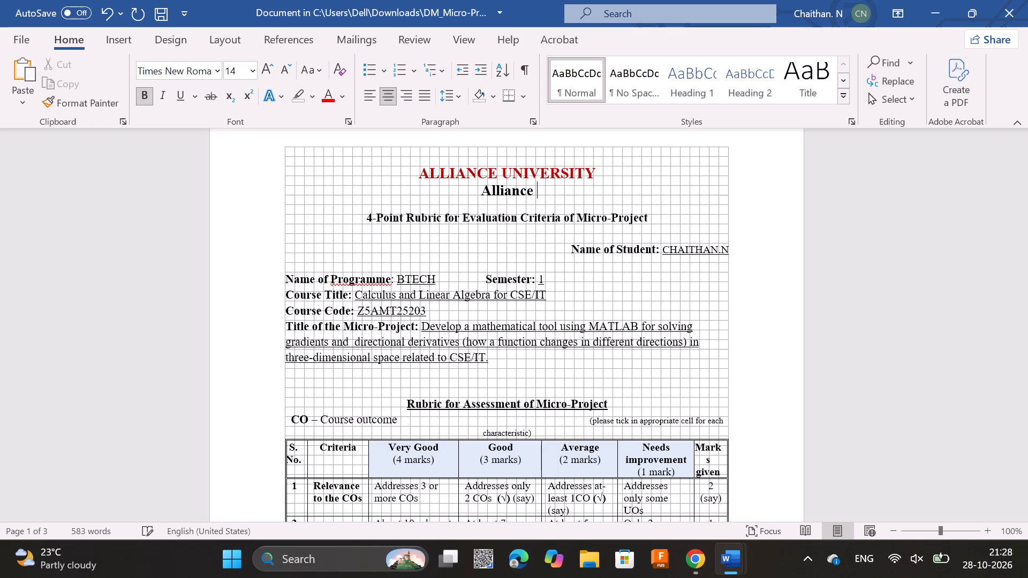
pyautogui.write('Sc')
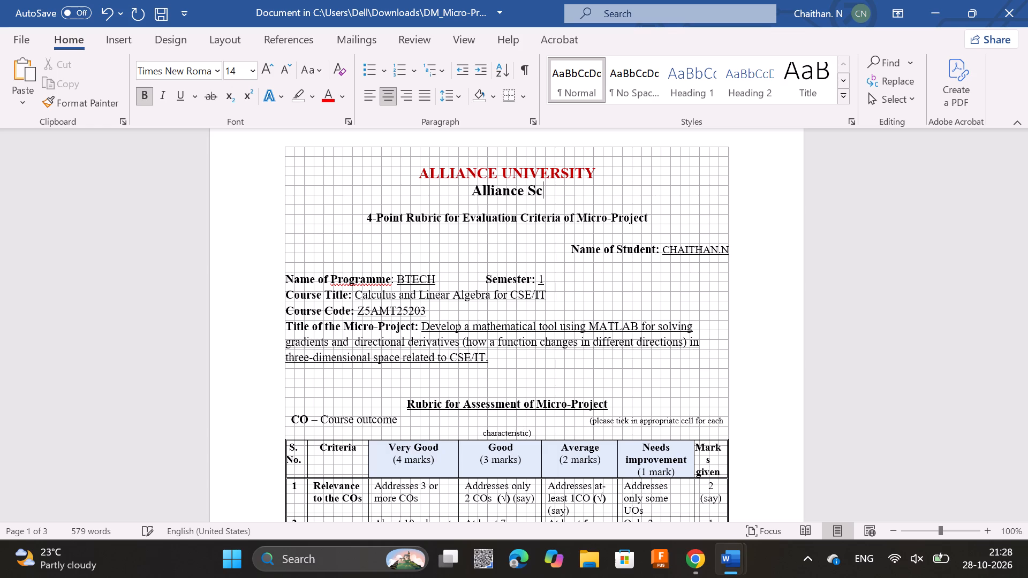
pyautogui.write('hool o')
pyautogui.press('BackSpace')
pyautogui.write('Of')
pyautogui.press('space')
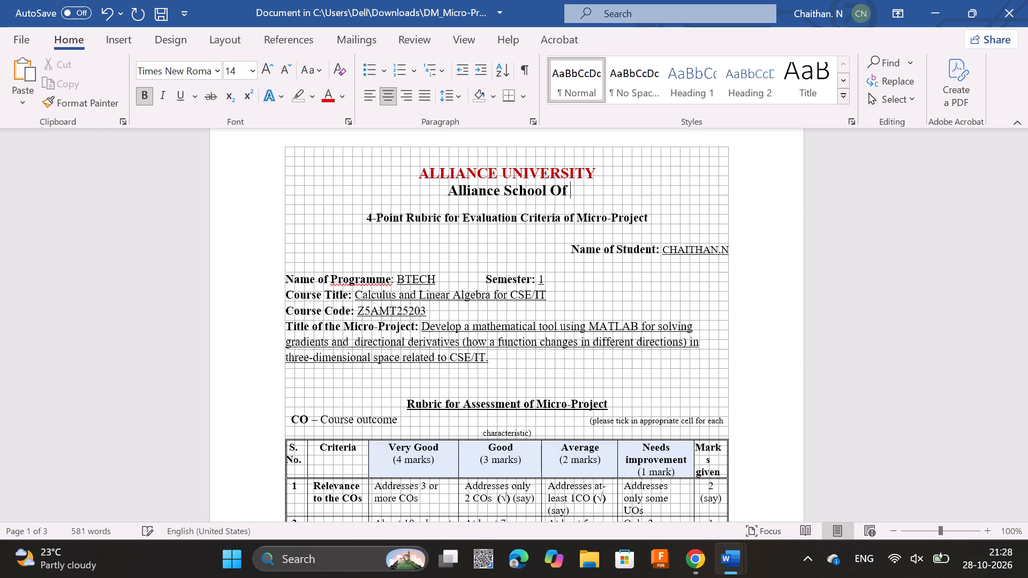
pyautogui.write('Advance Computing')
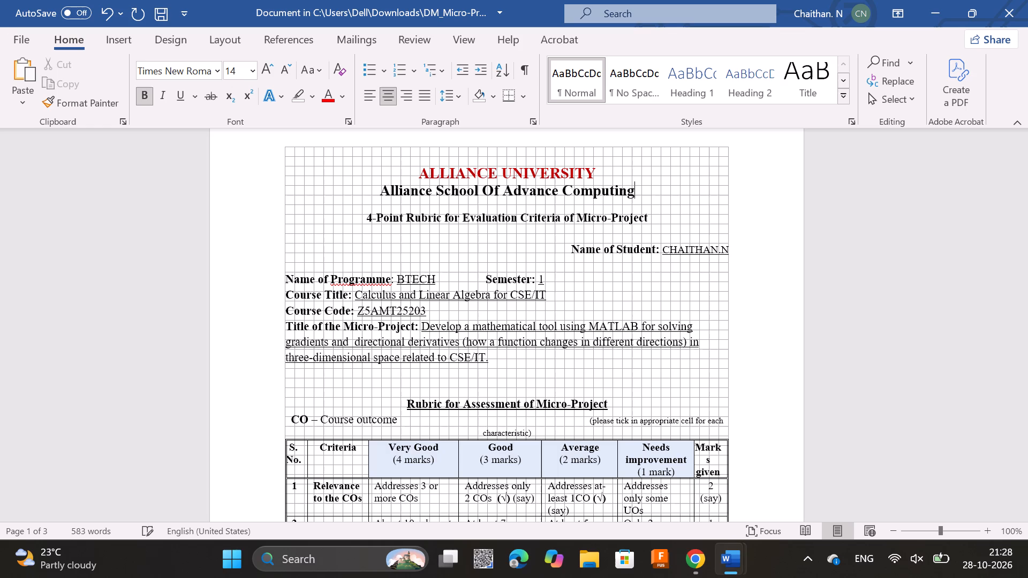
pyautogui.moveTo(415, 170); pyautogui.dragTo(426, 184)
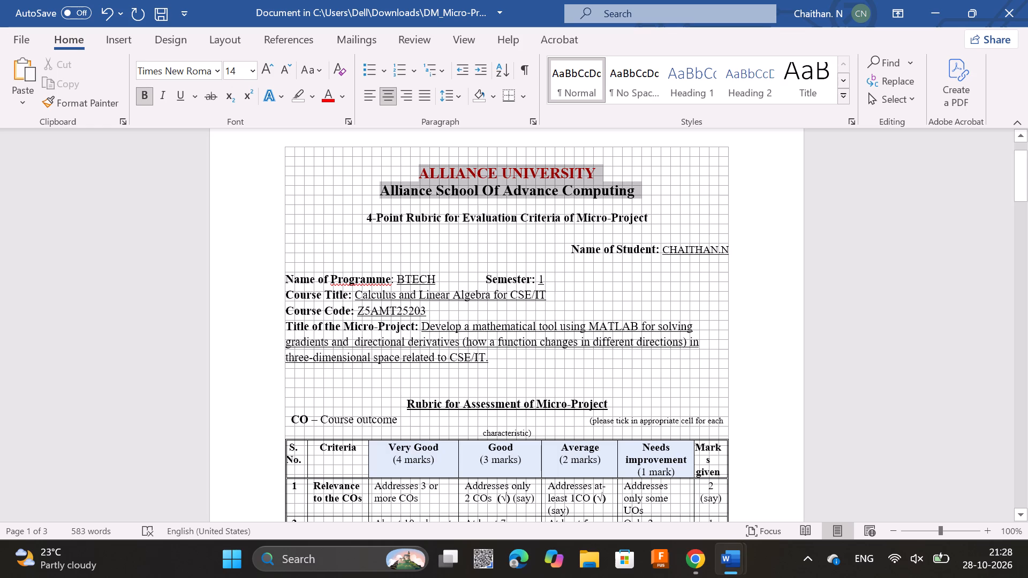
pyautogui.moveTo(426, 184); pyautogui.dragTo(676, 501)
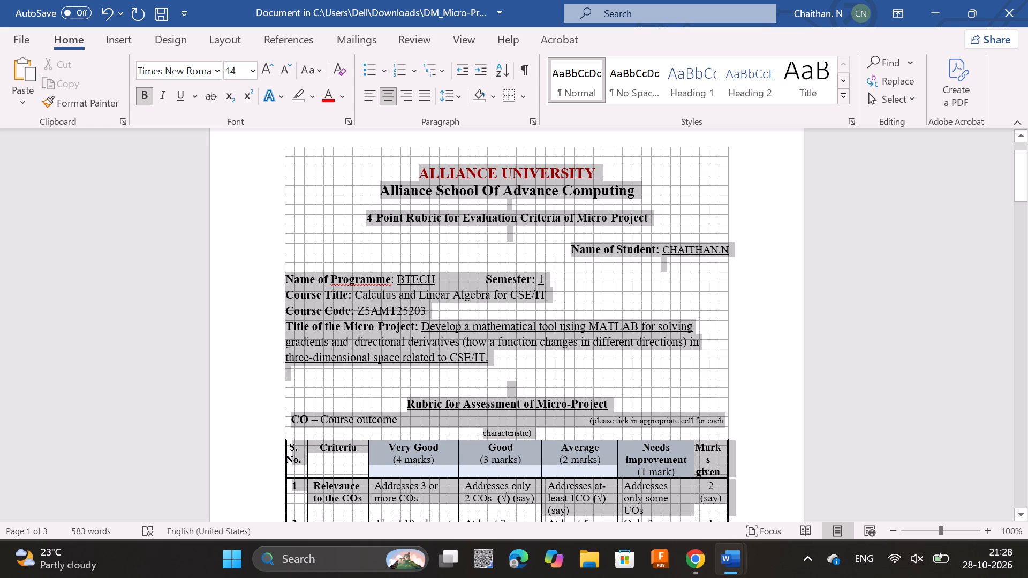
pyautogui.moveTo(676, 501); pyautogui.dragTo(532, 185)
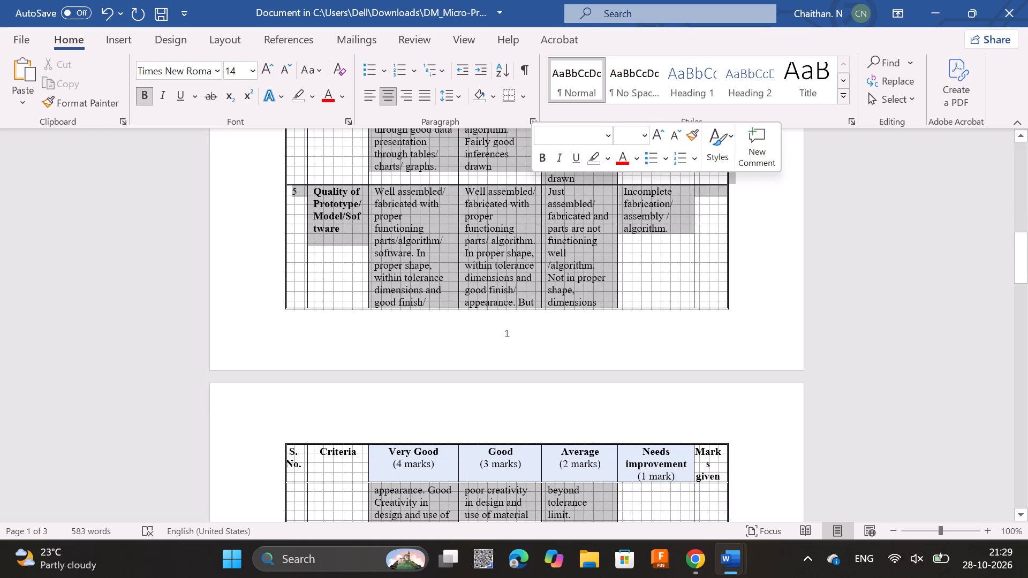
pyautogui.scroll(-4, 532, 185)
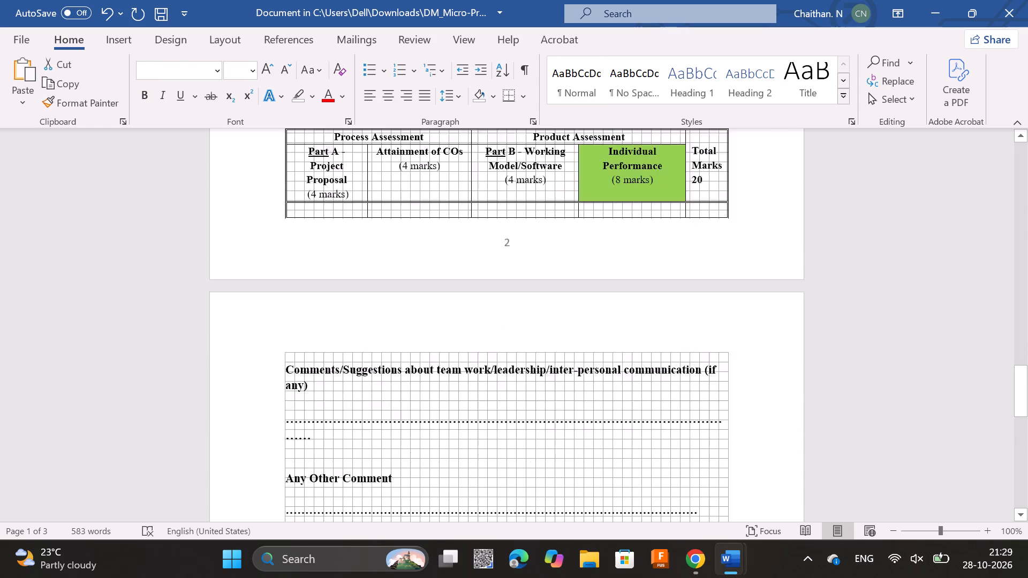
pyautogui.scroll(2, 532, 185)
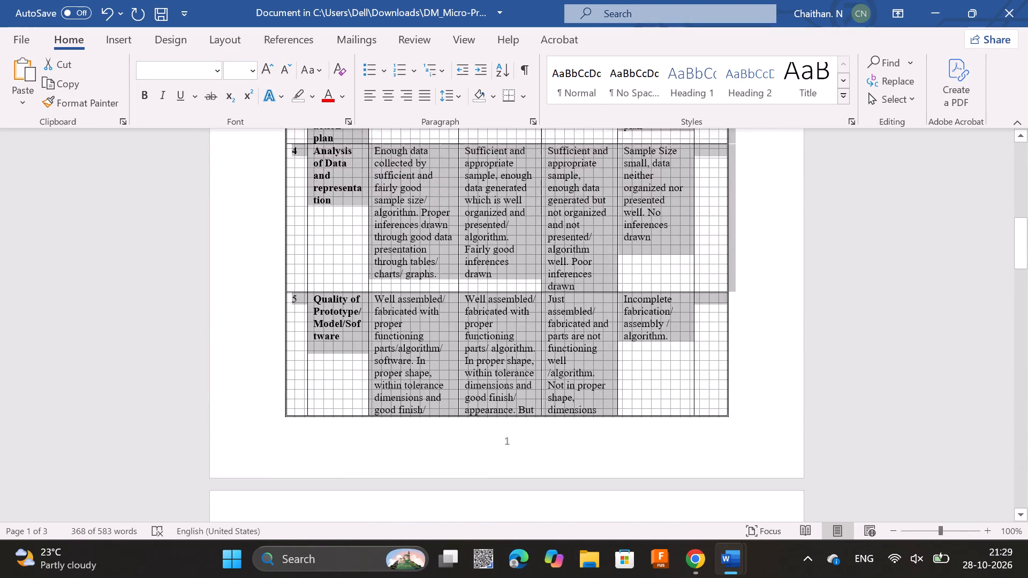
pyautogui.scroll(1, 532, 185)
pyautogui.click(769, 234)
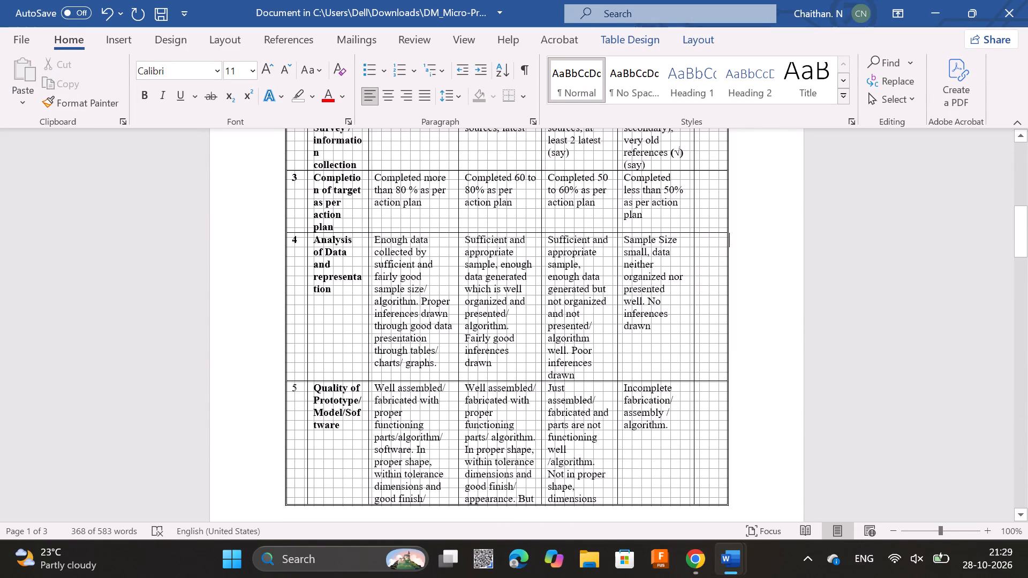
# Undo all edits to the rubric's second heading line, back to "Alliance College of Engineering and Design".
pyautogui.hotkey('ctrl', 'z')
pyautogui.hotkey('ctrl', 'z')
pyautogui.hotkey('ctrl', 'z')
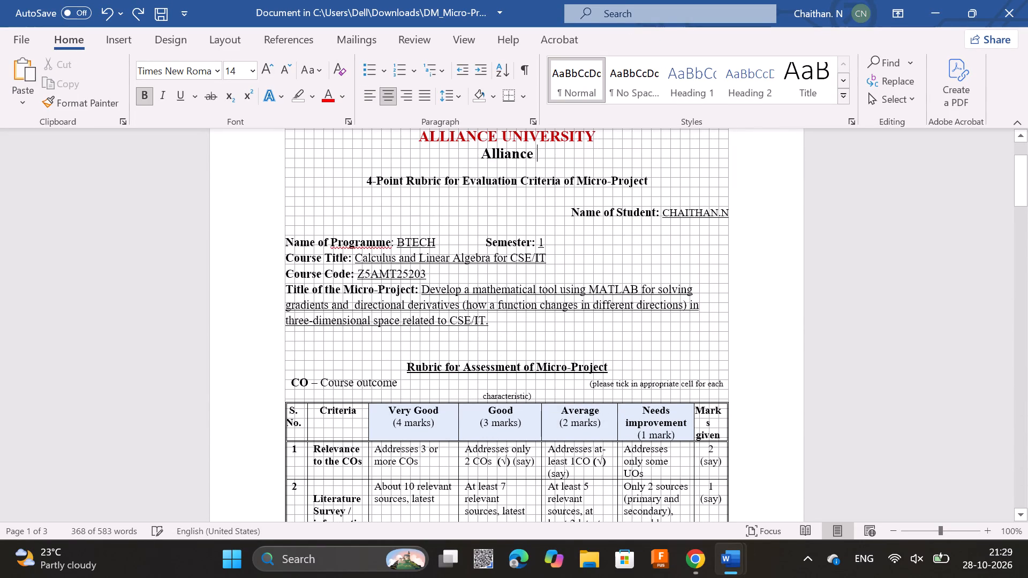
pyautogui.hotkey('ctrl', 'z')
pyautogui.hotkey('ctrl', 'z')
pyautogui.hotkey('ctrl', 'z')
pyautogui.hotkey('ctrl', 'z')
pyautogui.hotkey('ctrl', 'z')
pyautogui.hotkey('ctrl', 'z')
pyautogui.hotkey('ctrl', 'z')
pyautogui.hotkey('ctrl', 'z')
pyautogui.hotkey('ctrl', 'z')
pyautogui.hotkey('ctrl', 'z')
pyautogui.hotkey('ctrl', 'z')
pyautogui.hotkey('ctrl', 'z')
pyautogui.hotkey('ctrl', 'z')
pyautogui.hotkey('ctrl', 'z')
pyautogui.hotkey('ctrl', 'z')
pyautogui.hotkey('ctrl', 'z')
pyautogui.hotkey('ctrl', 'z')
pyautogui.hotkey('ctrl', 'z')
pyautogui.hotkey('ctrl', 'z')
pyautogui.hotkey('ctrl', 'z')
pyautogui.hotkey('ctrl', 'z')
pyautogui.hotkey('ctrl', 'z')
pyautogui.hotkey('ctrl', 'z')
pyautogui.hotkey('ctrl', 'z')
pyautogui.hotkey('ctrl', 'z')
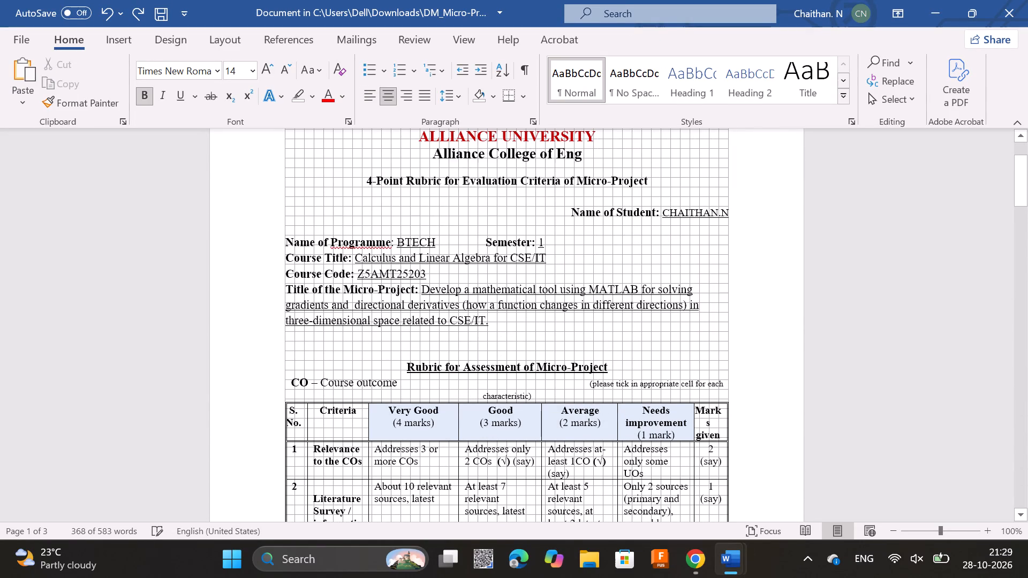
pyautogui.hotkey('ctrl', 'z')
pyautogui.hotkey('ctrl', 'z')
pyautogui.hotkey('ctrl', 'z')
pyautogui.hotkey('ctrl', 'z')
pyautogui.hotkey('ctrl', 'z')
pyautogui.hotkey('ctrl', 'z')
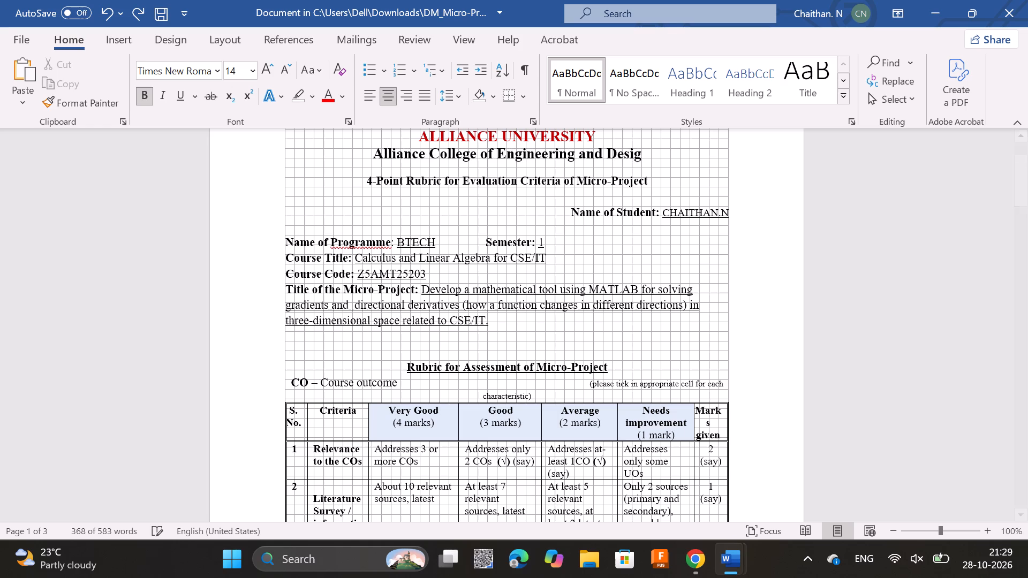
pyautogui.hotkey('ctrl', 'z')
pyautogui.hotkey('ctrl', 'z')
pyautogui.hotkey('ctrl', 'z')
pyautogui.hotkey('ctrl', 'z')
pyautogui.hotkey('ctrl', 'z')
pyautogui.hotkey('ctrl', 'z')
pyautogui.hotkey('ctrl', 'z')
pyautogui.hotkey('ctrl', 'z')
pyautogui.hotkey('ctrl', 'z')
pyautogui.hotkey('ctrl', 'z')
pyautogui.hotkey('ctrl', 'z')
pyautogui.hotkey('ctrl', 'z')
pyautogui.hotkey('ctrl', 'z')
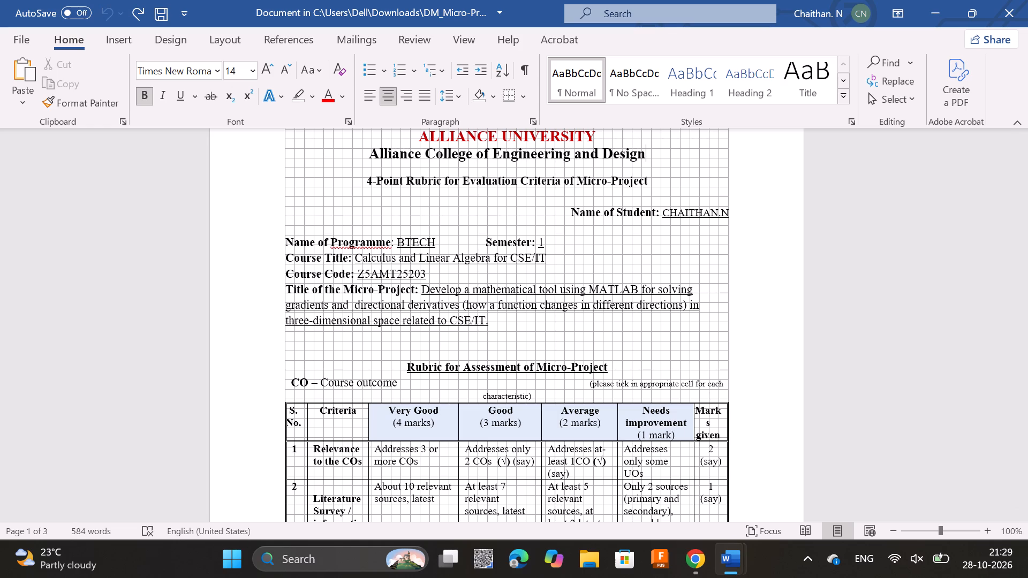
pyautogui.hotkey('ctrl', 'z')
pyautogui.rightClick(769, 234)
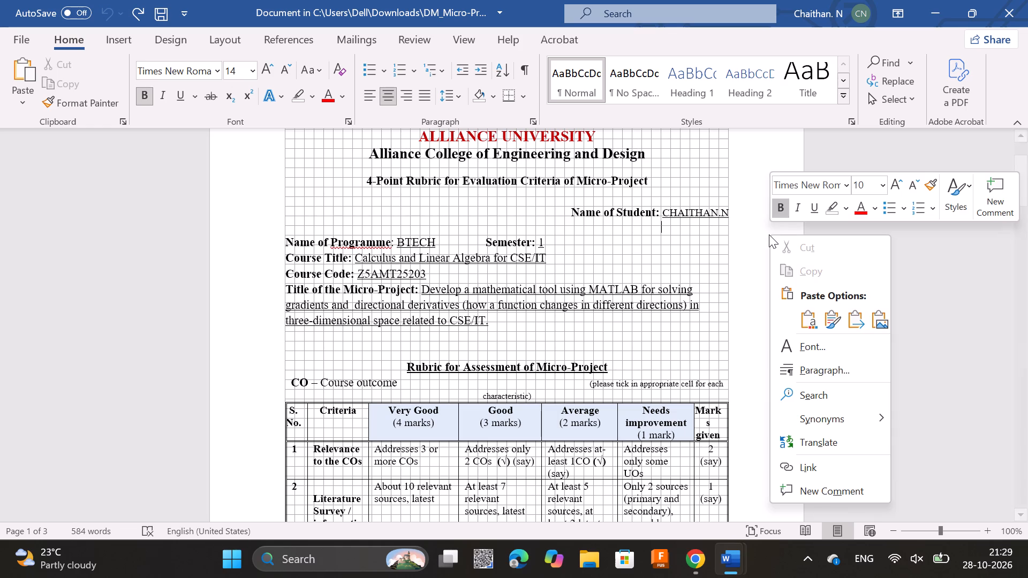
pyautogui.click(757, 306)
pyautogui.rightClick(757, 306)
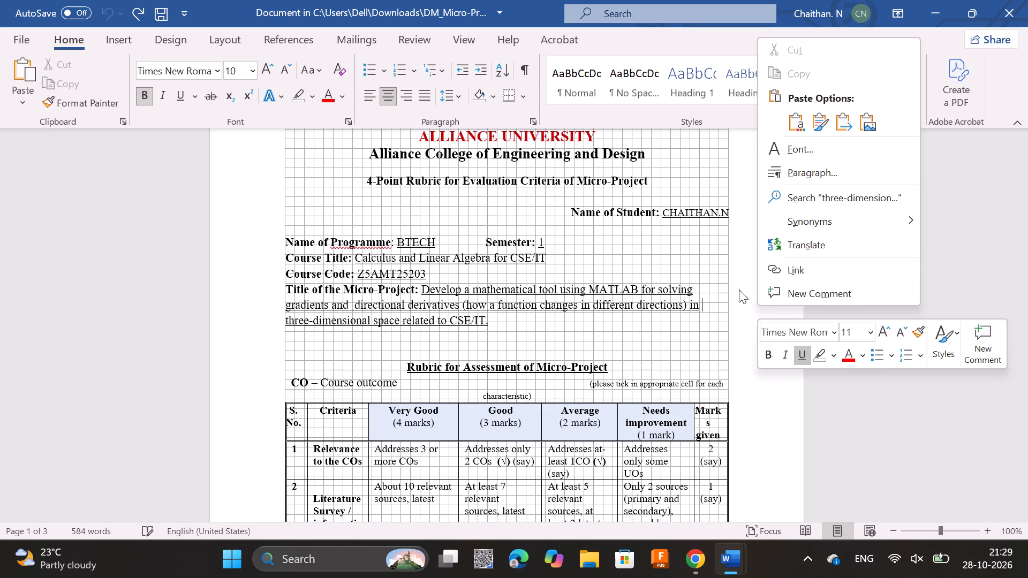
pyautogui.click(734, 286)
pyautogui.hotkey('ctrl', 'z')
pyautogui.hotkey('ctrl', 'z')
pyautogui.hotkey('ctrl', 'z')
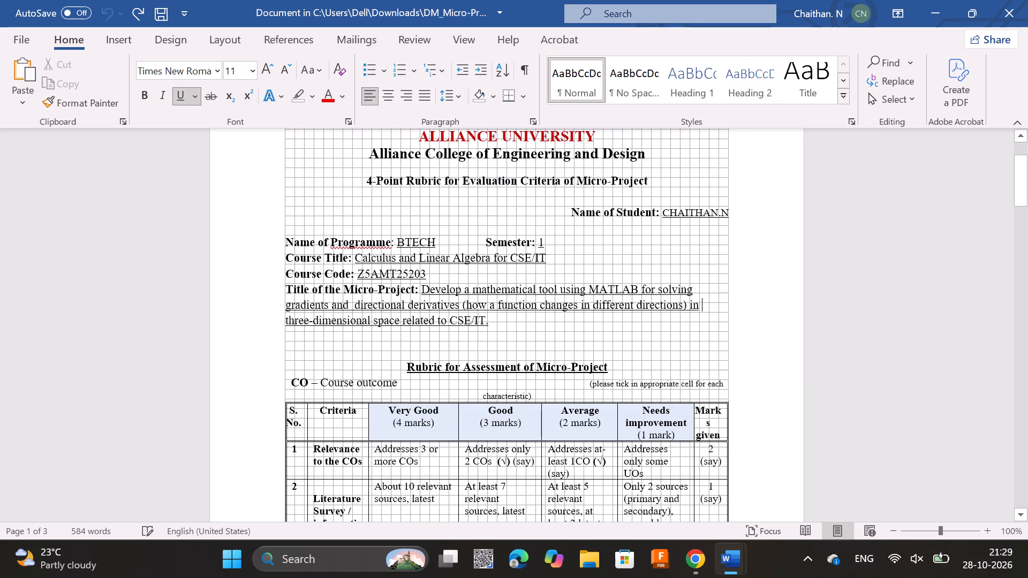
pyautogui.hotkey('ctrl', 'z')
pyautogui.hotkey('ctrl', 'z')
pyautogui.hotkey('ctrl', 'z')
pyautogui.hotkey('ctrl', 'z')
# Copy the rubric document's entire content, from the "ALLIANCE UNIVERSITY" heading to the last signature line on the third page.
pyautogui.keyDown('ctrl'); pyautogui.scroll(-1, 734, 286); pyautogui.keyUp('ctrl')
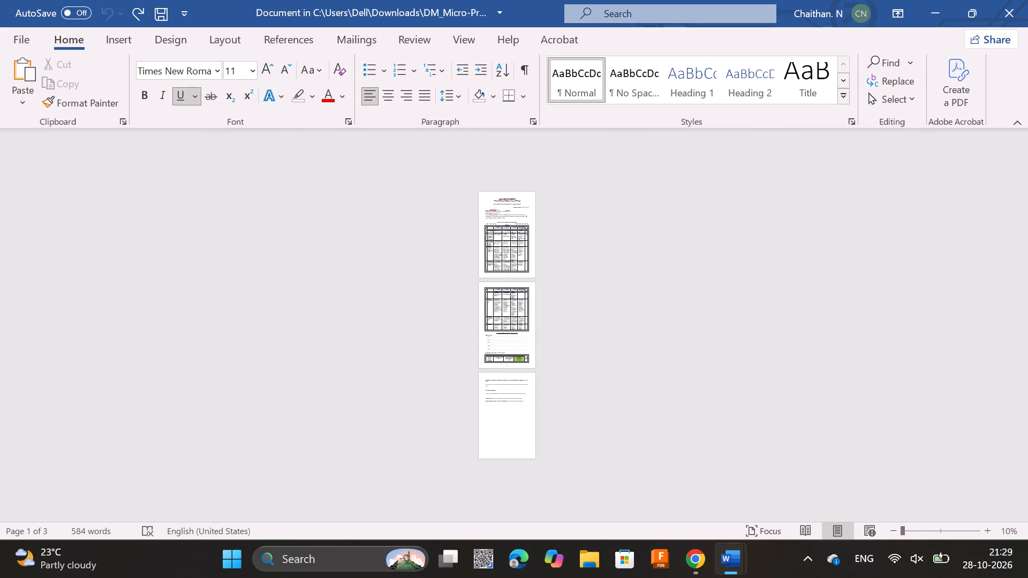
pyautogui.keyDown('ctrl'); pyautogui.scroll(-1, 734, 286); pyautogui.keyUp('ctrl')
pyautogui.hotkey('ctrl', 'z')
pyautogui.hotkey('ctrl', 'z')
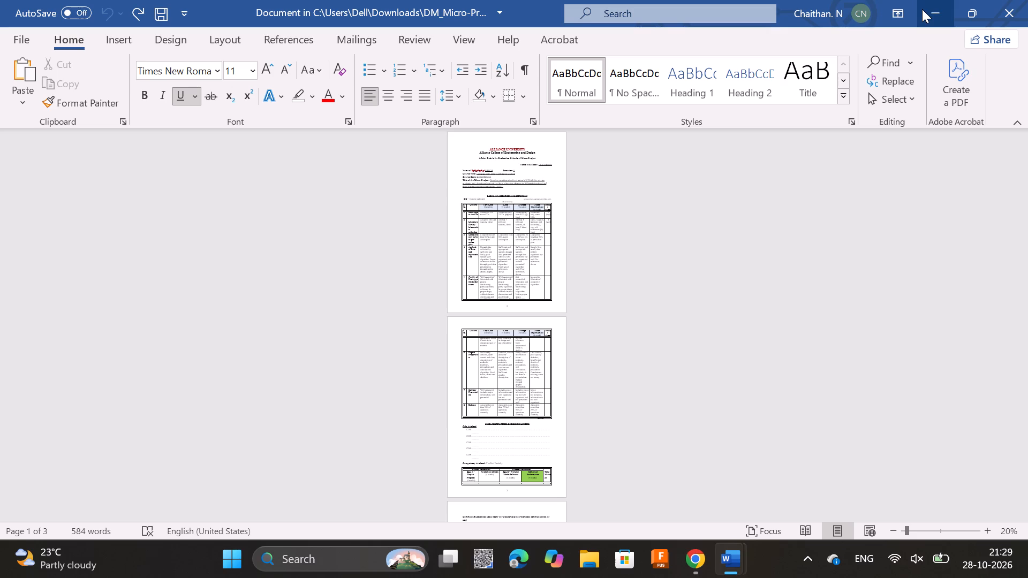
pyautogui.scroll(-3, 483, 345)
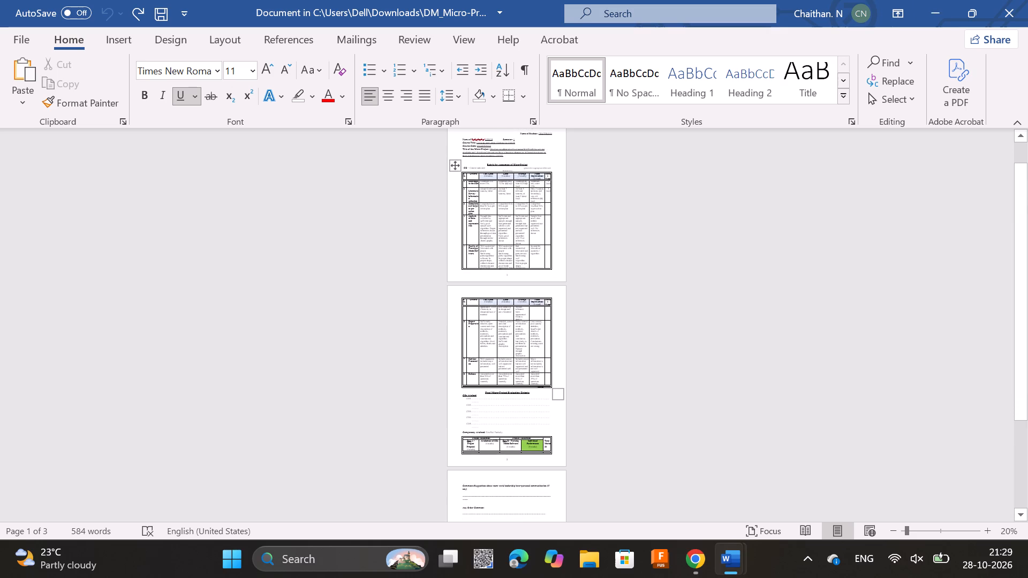
pyautogui.scroll(-5, 483, 345)
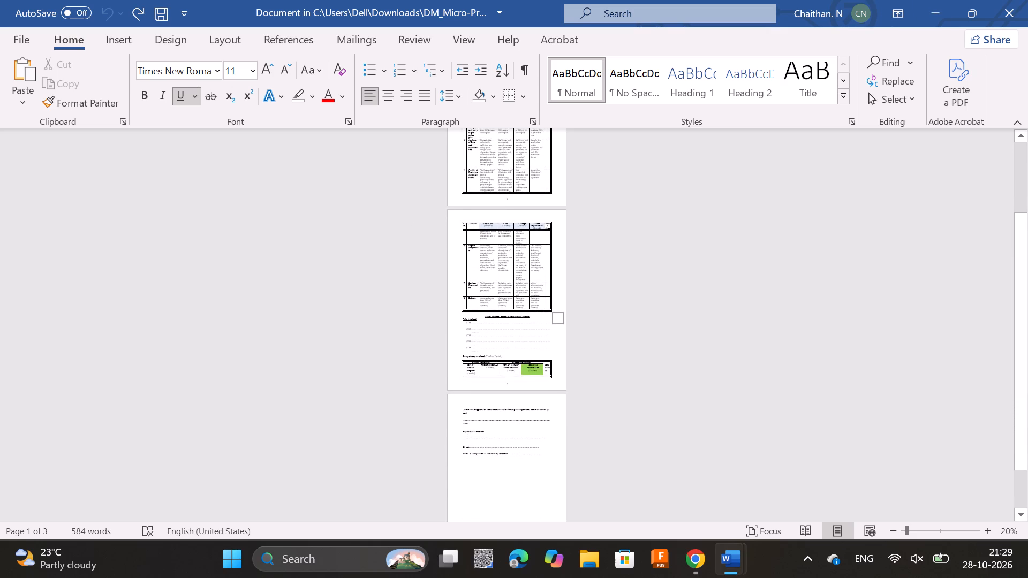
pyautogui.scroll(5, 483, 345)
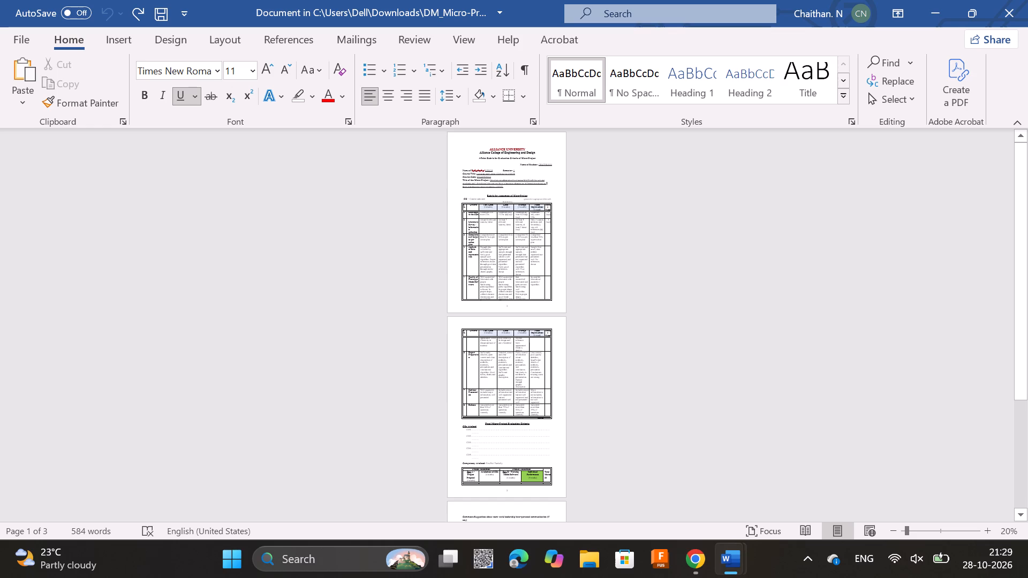
pyautogui.moveTo(485, 147); pyautogui.dragTo(532, 226)
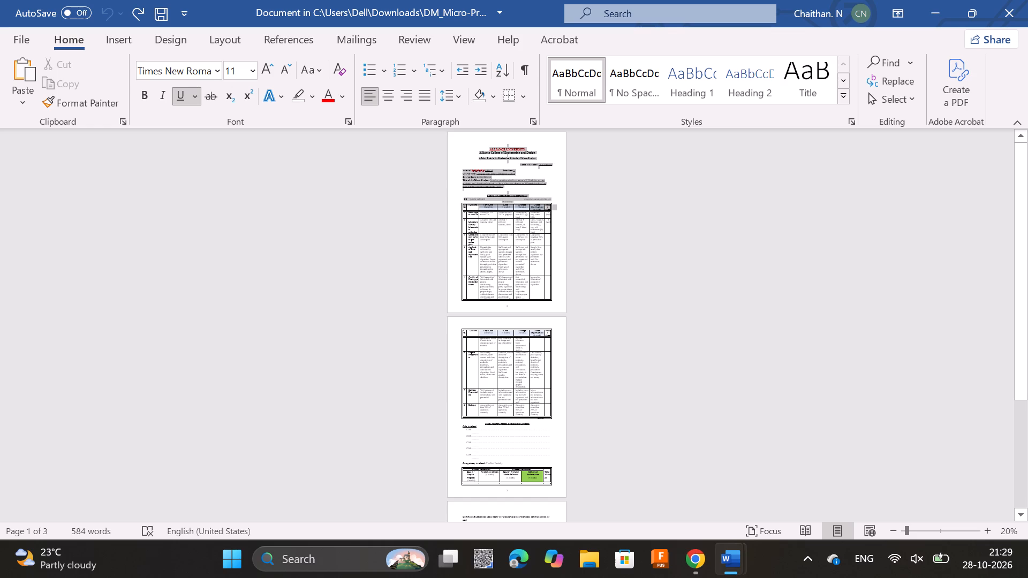
pyautogui.moveTo(532, 226); pyautogui.dragTo(538, 533)
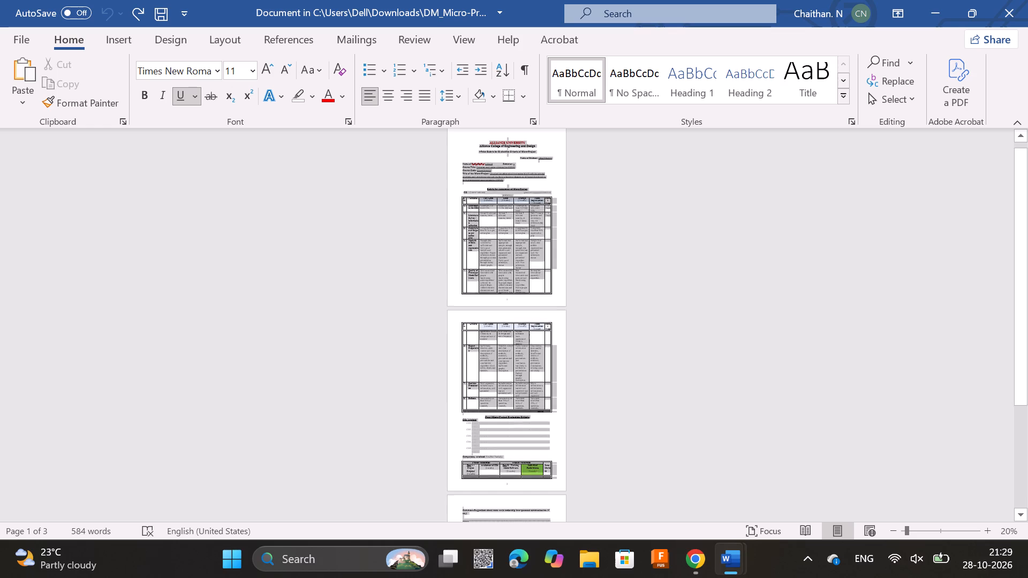
pyautogui.moveTo(538, 533); pyautogui.dragTo(548, 399)
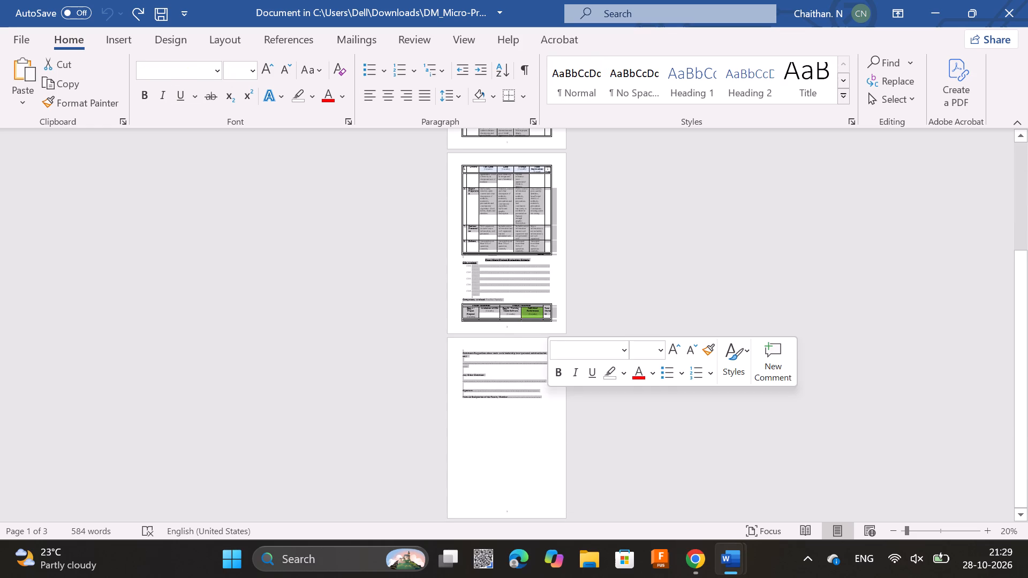
pyautogui.hotkey('ctrl', 'c')
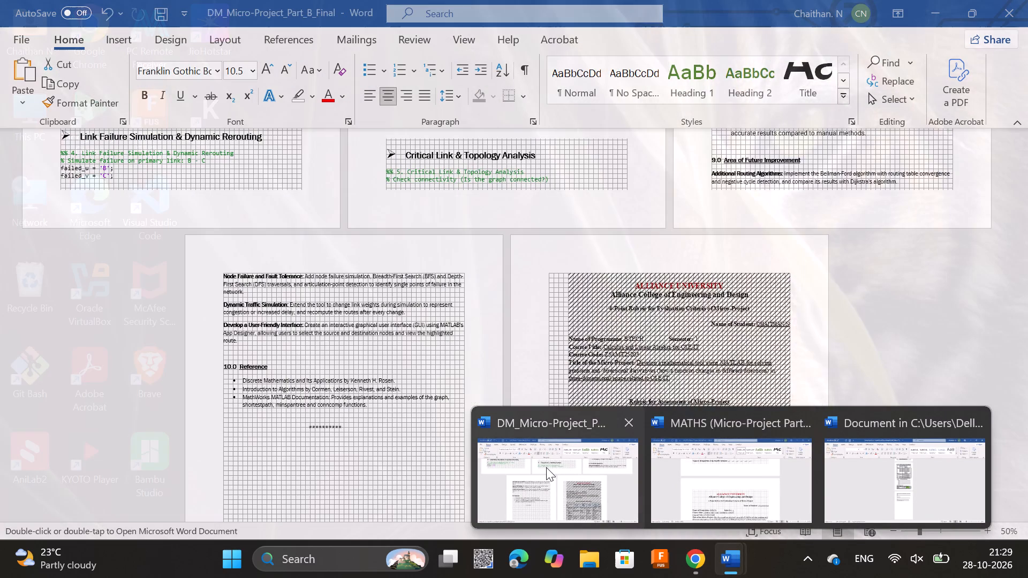
# Switch to the DM_Micro-Project_Part_B_Final report and cut the embedded rubric object from its last page.
pyautogui.click(546, 467)
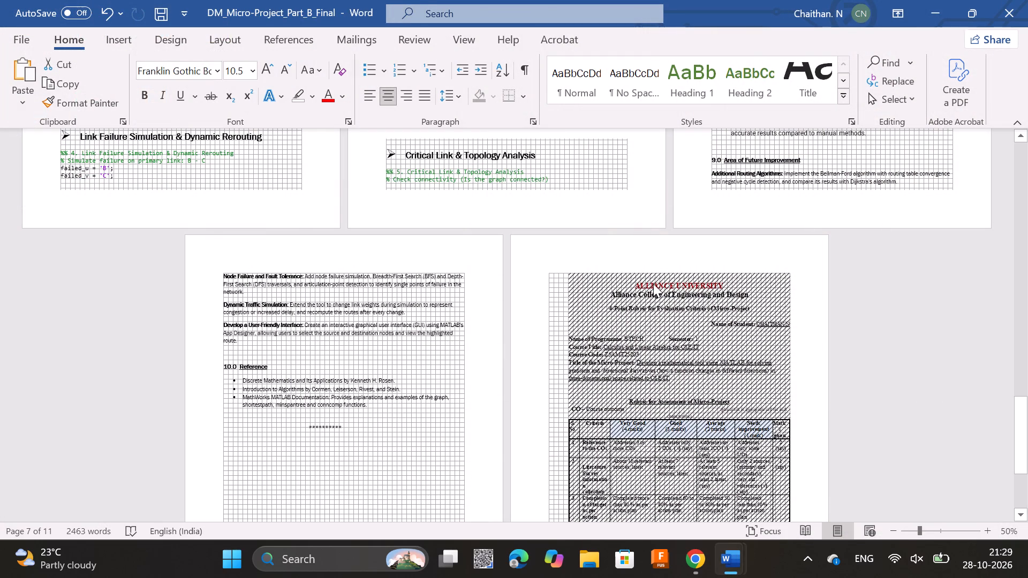
pyautogui.click(653, 284)
pyautogui.rightClick(659, 280)
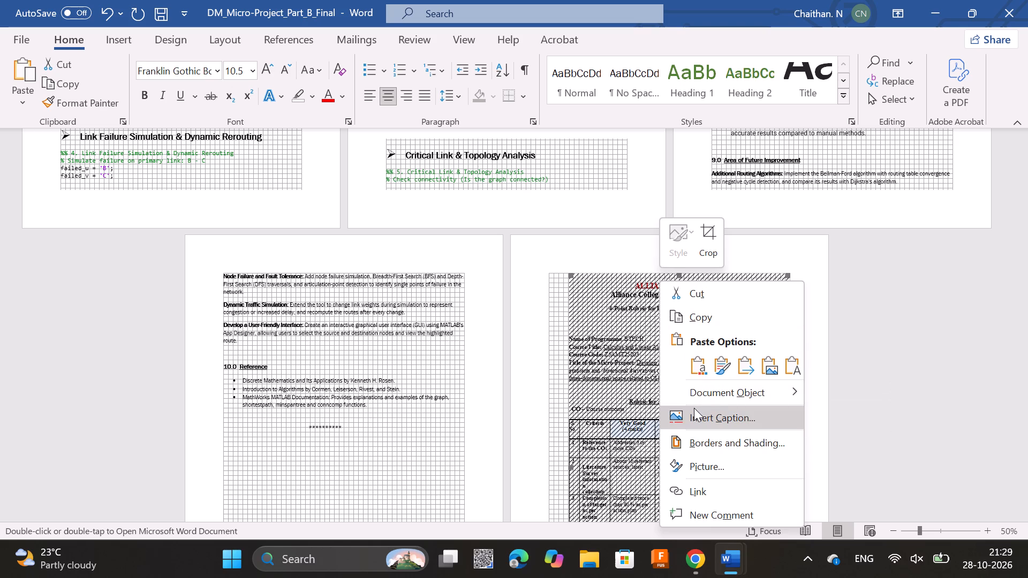
pyautogui.press('Delete')
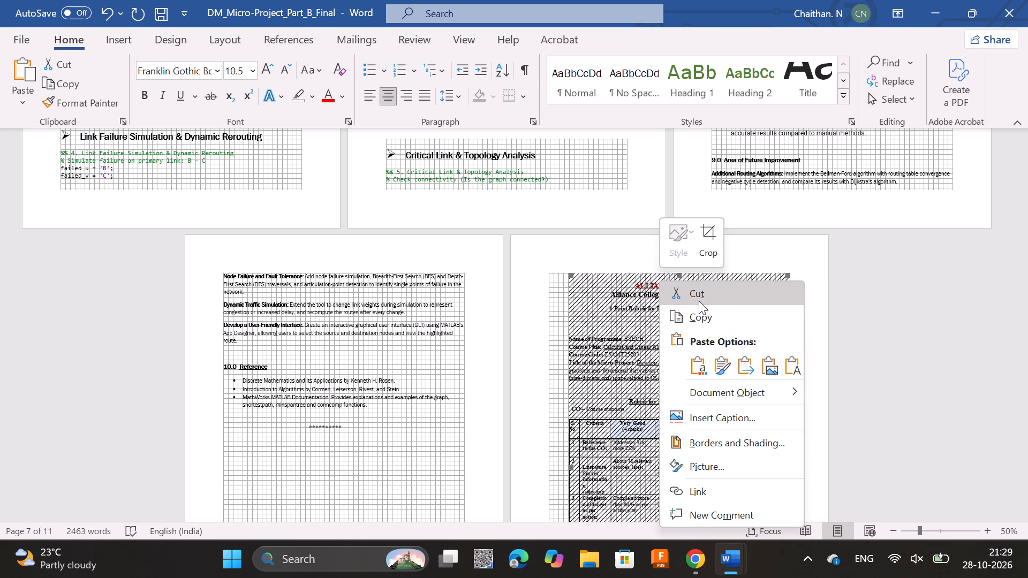
pyautogui.press('Delete')
pyautogui.click(603, 290)
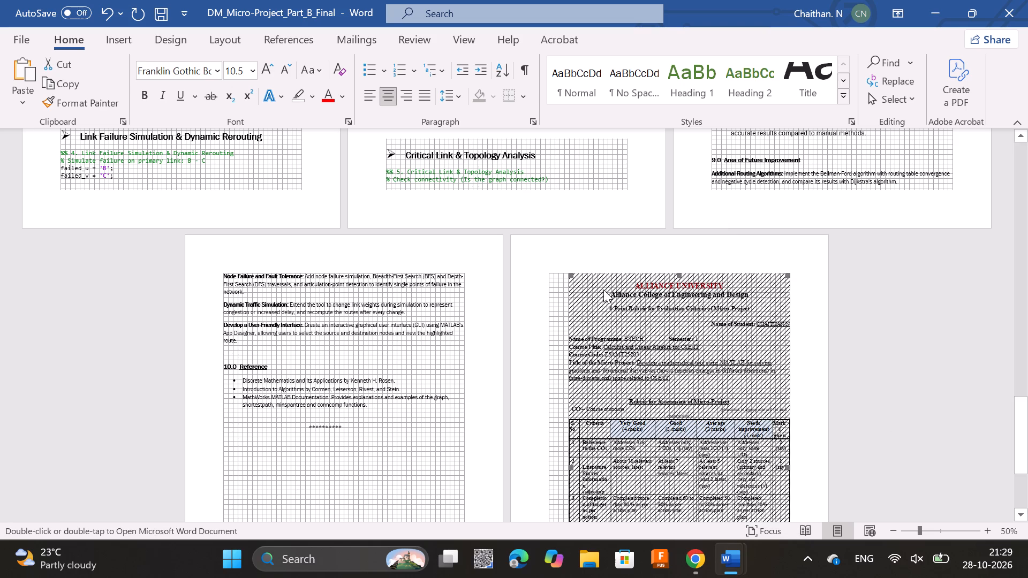
pyautogui.rightClick(603, 290)
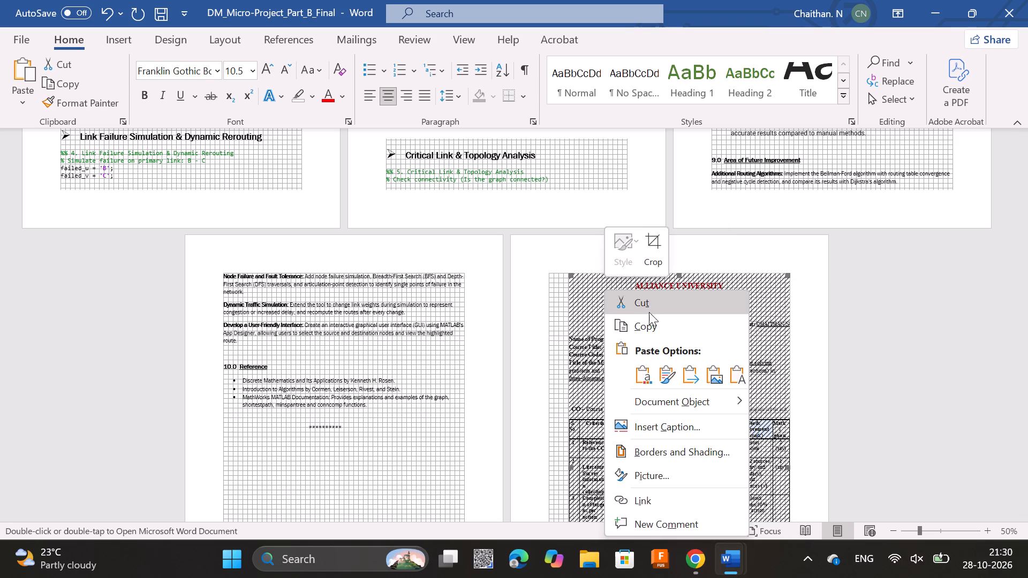
pyautogui.scroll(-2, 688, 393)
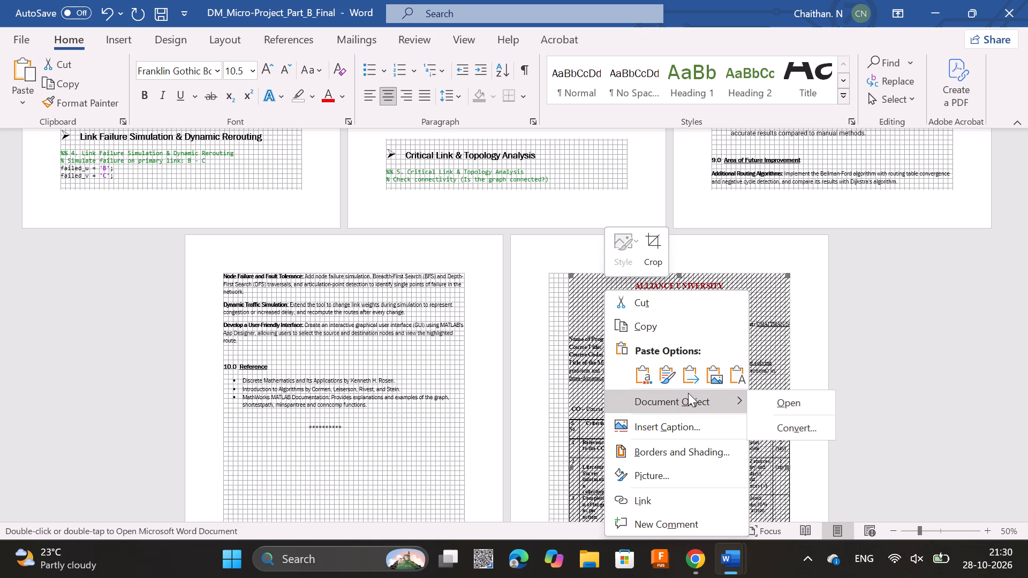
pyautogui.scroll(-1, 688, 393)
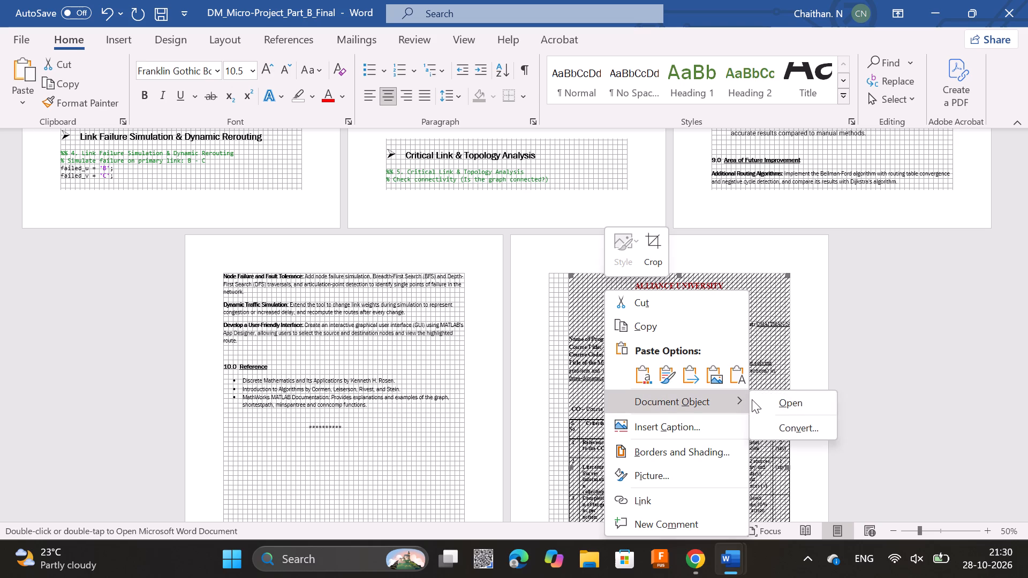
pyautogui.click(706, 306)
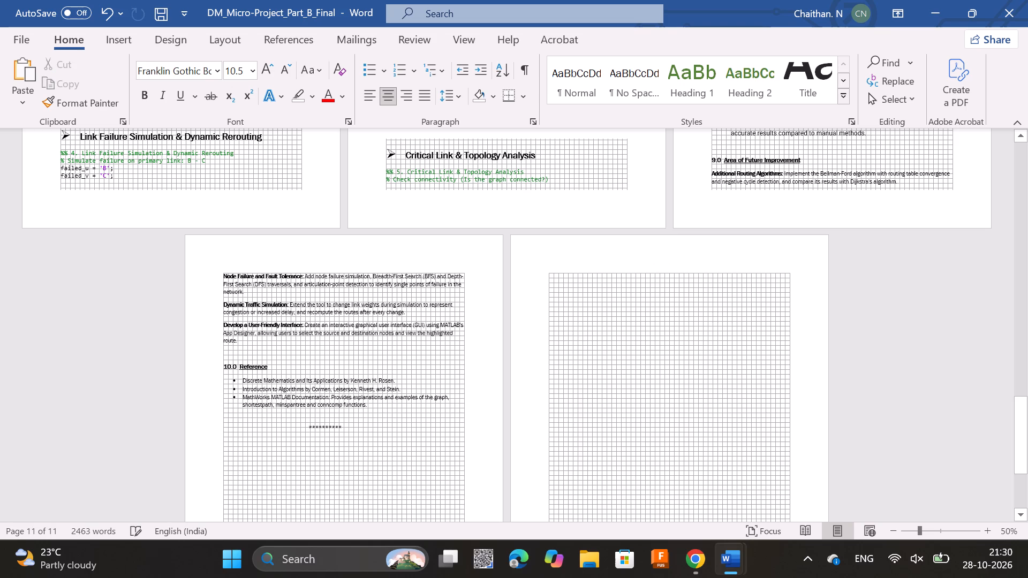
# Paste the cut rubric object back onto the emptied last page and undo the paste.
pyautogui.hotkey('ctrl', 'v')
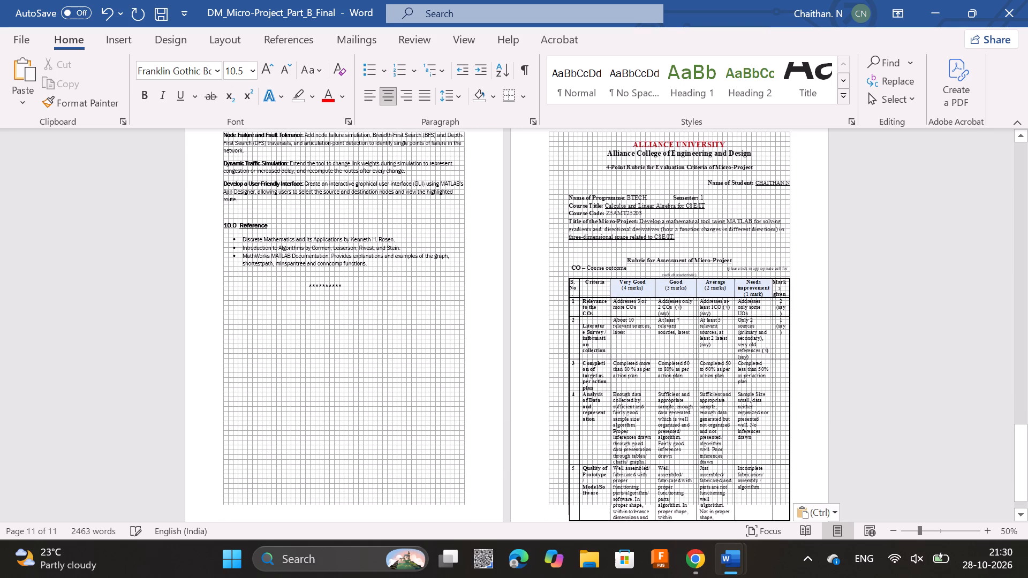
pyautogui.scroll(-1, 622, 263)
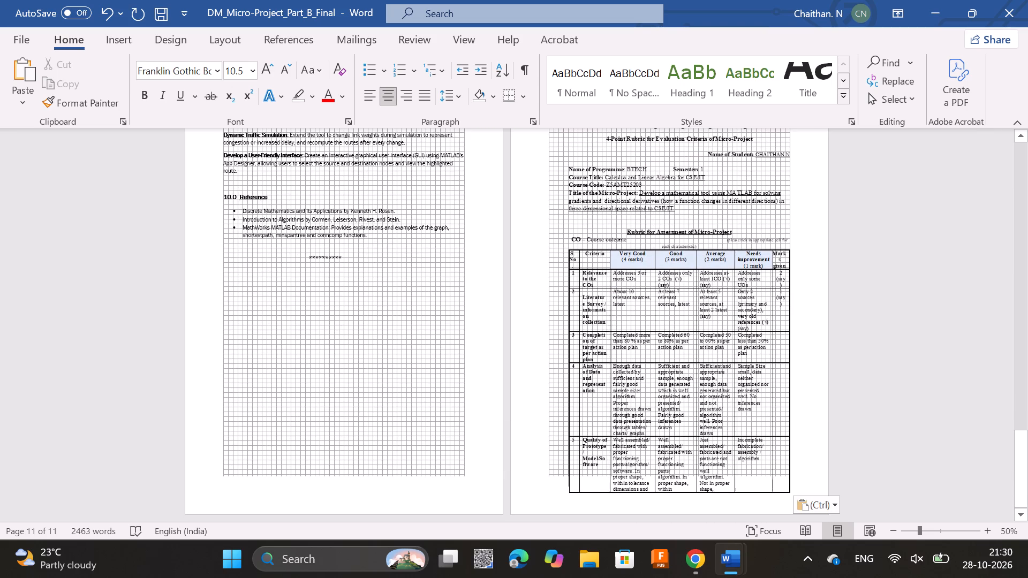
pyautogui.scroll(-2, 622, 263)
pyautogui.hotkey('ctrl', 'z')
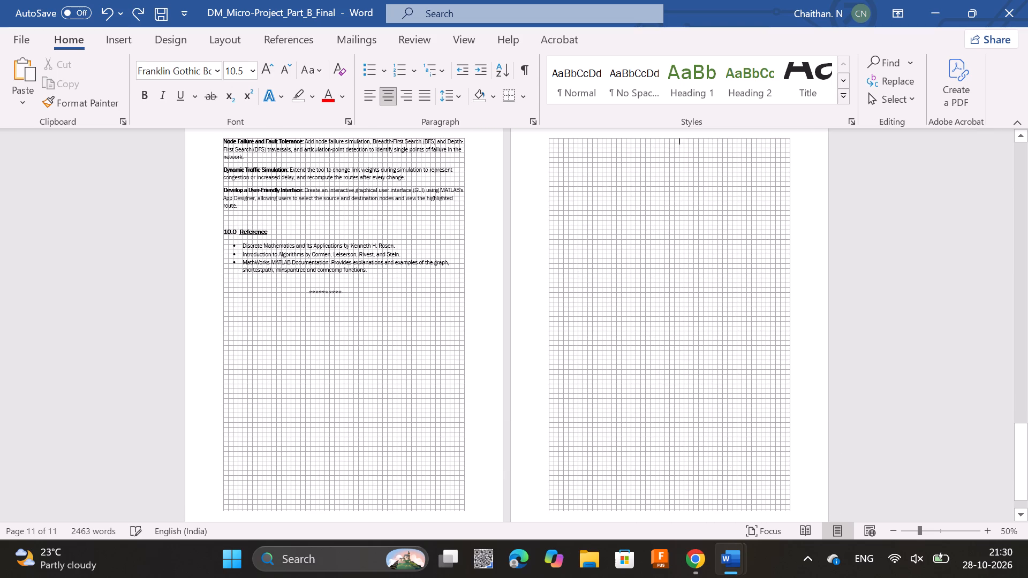
# Open the embedded rubric in the MATHS report and copy its content from "ALLIANCE UNIVERSITY" to "Name & Designation of the Faculty Member".
pyautogui.scroll(1, 622, 263)
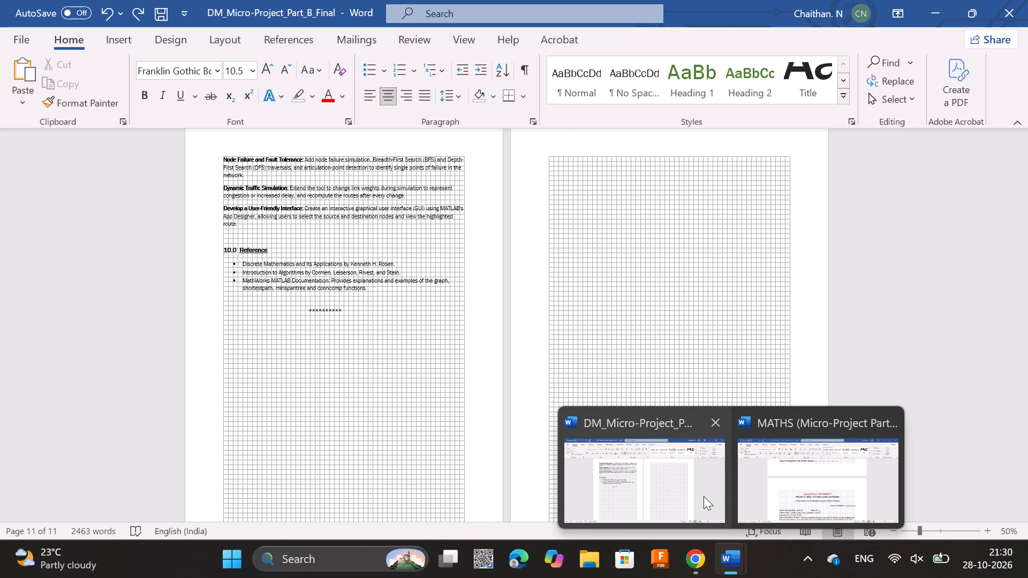
pyautogui.click(802, 473)
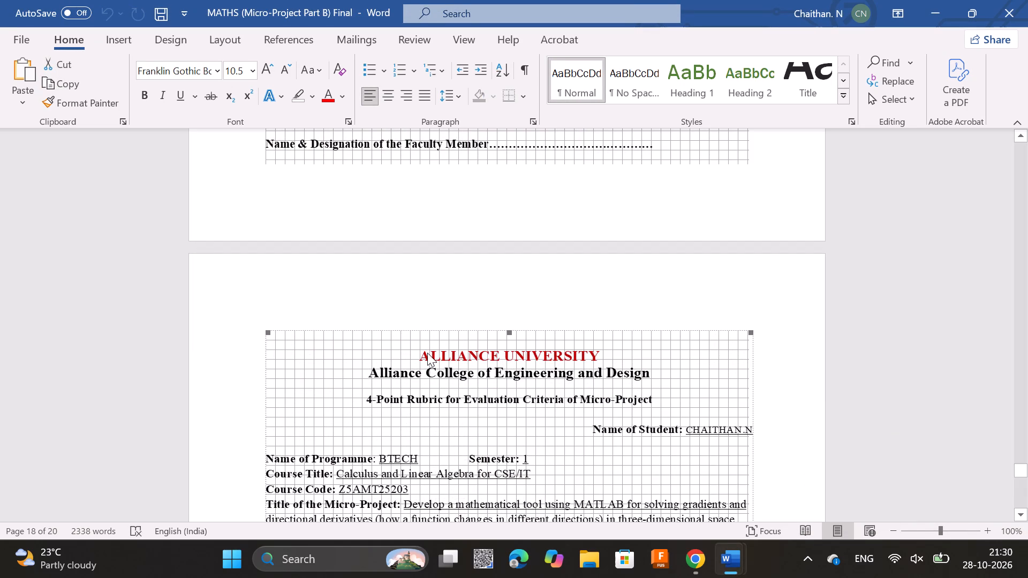
pyautogui.doubleClick(427, 353)
pyautogui.click(427, 353)
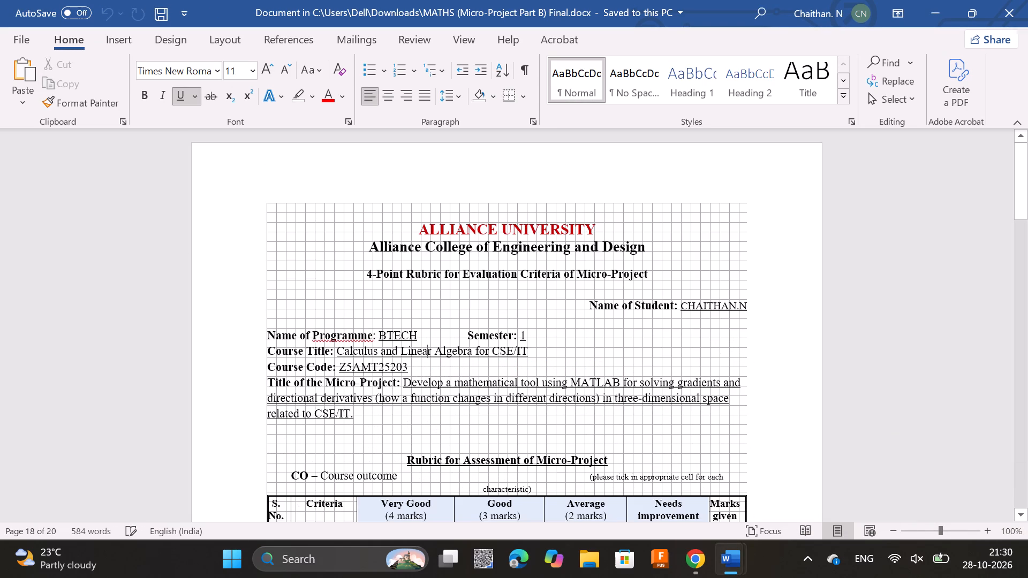
pyautogui.moveTo(411, 223); pyautogui.dragTo(524, 516)
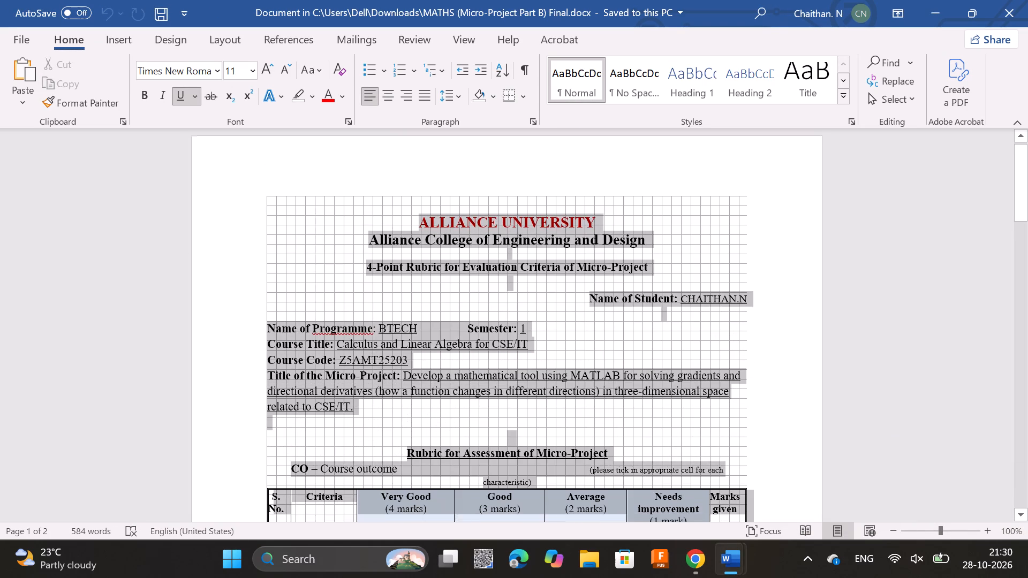
pyautogui.moveTo(524, 516); pyautogui.dragTo(526, 545)
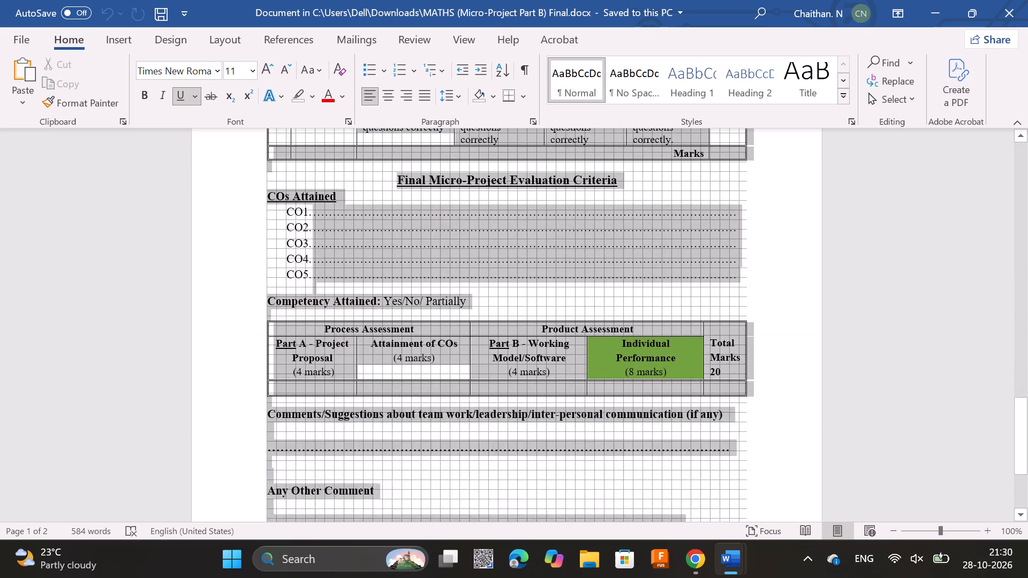
pyautogui.moveTo(526, 545); pyautogui.dragTo(671, 436)
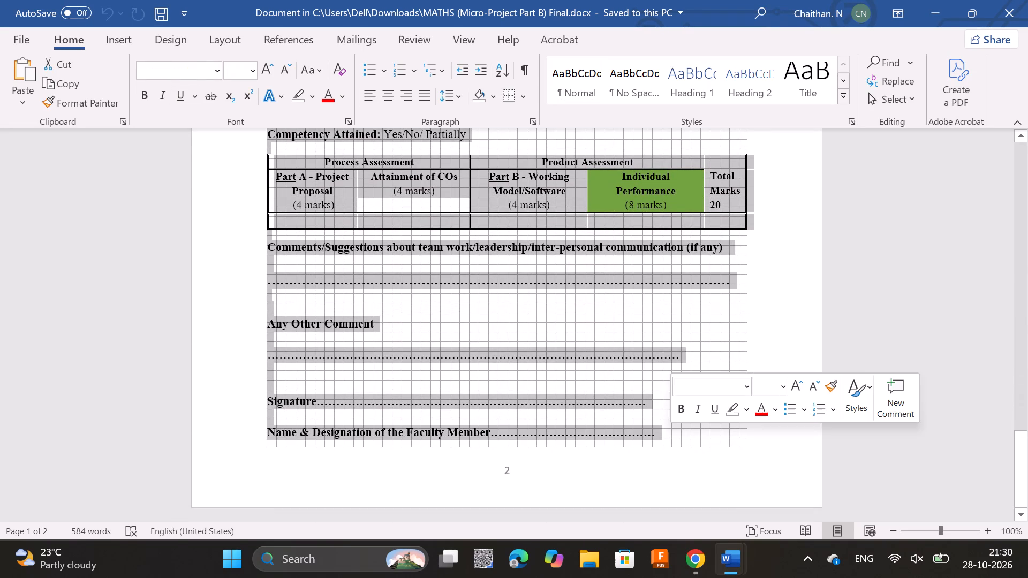
pyautogui.hotkey('ctrl', 'c')
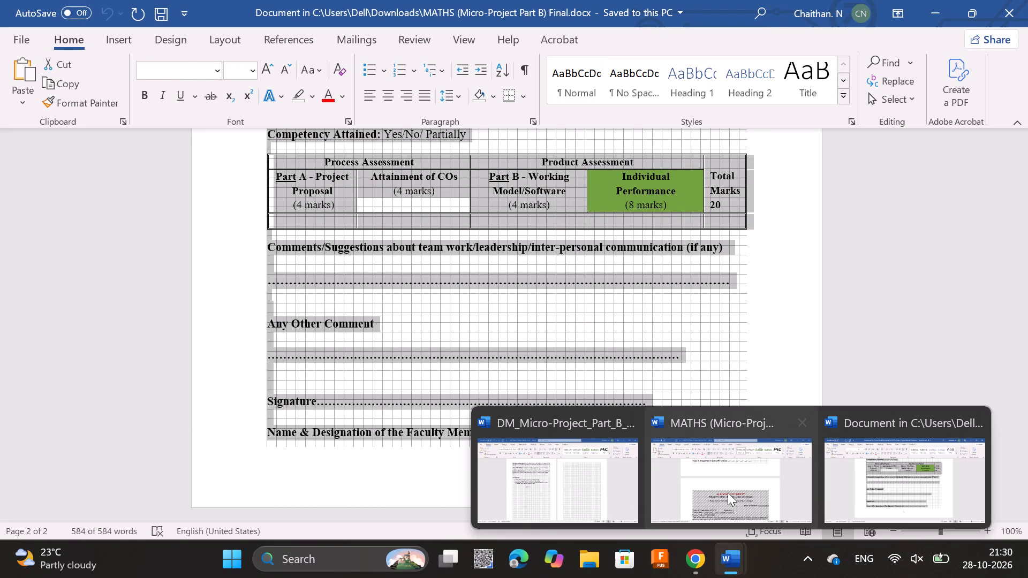
# Paste the copied rubric content onto the empty last page of the DM_Micro-Project_Part_B_Final report.
pyautogui.click(529, 490)
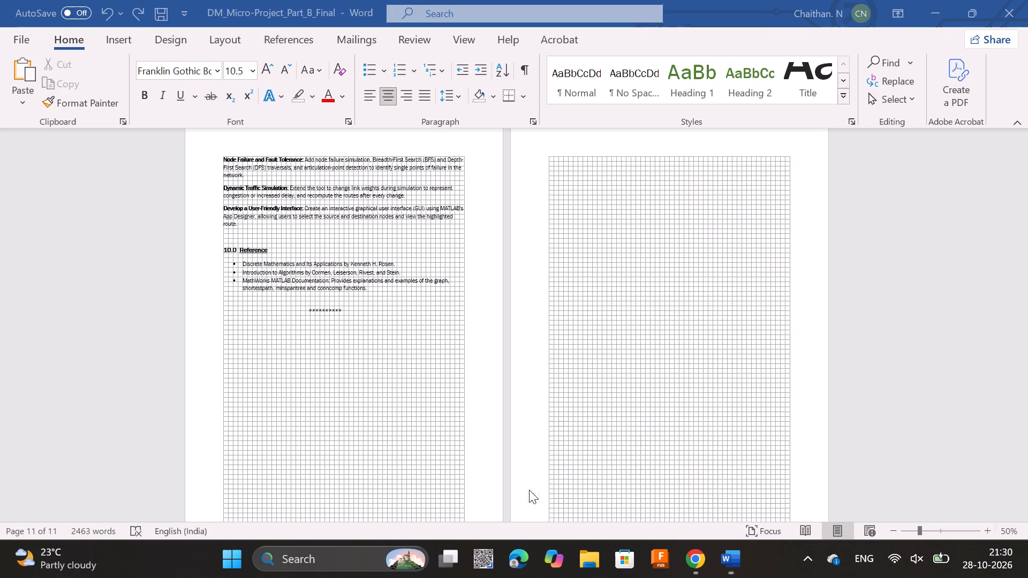
pyautogui.hotkey('ctrl', 'v')
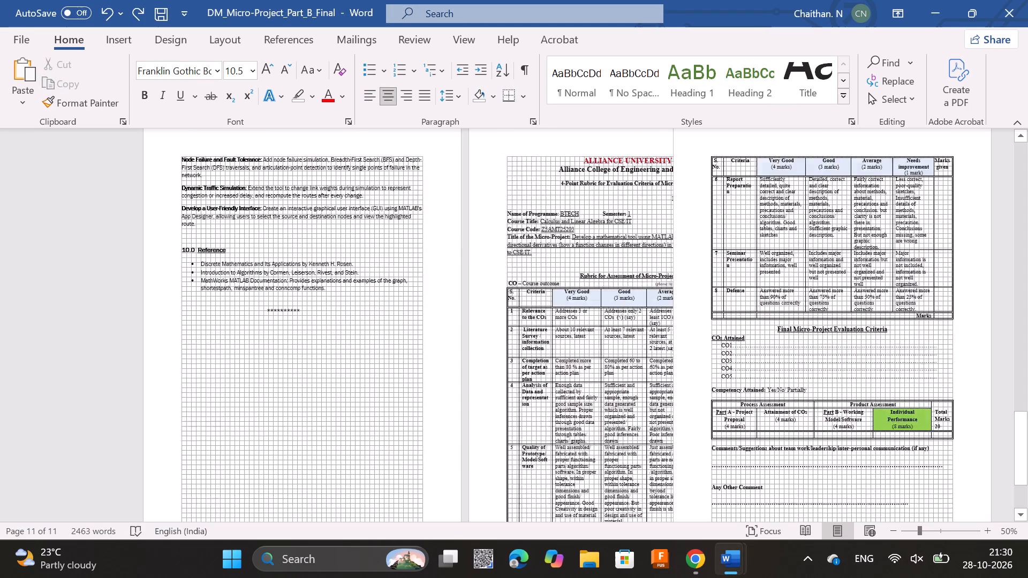
# Examine how the pasted rubric's tables, comment lines and signature lines are laid out across the report's last pages.
pyautogui.scroll(2, 643, 199)
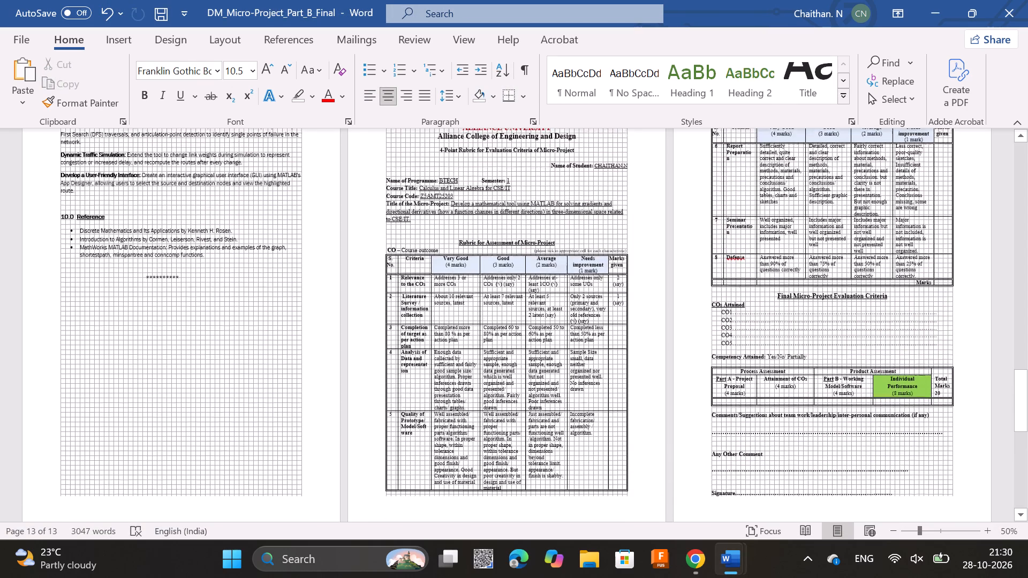
pyautogui.scroll(1, 643, 199)
pyautogui.scroll(-1, 643, 199)
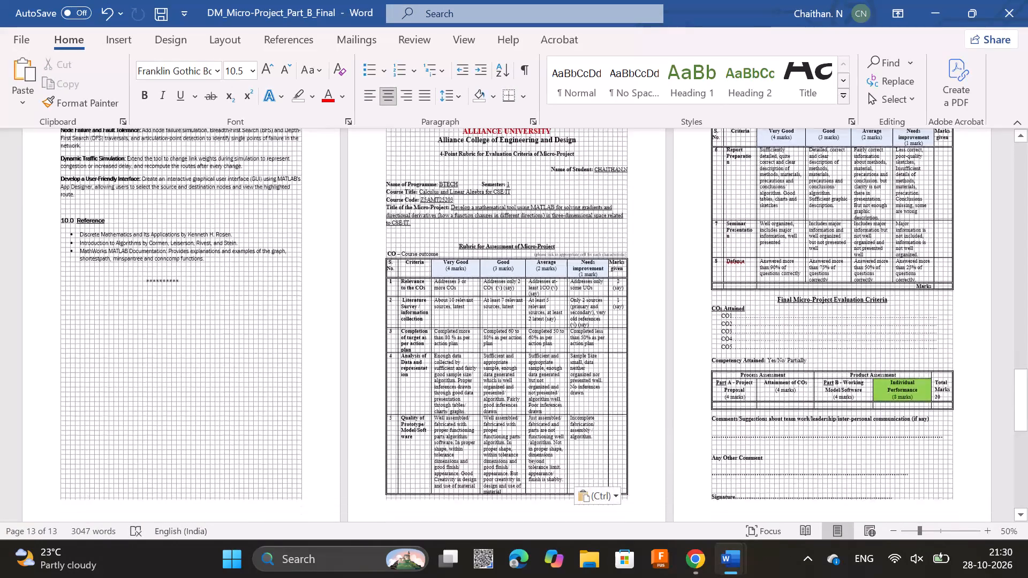
pyautogui.scroll(-6, 643, 199)
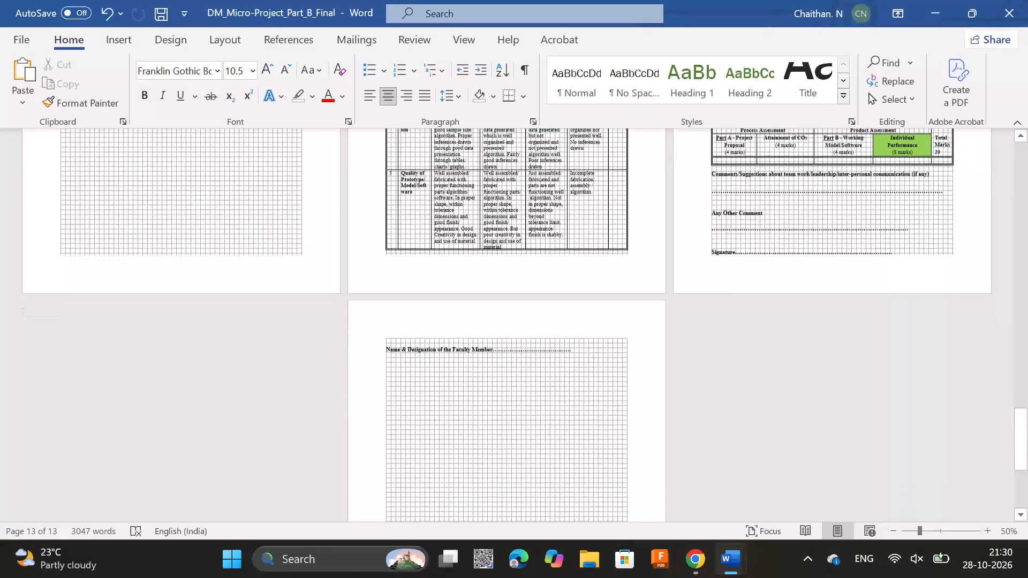
pyautogui.scroll(3, 643, 199)
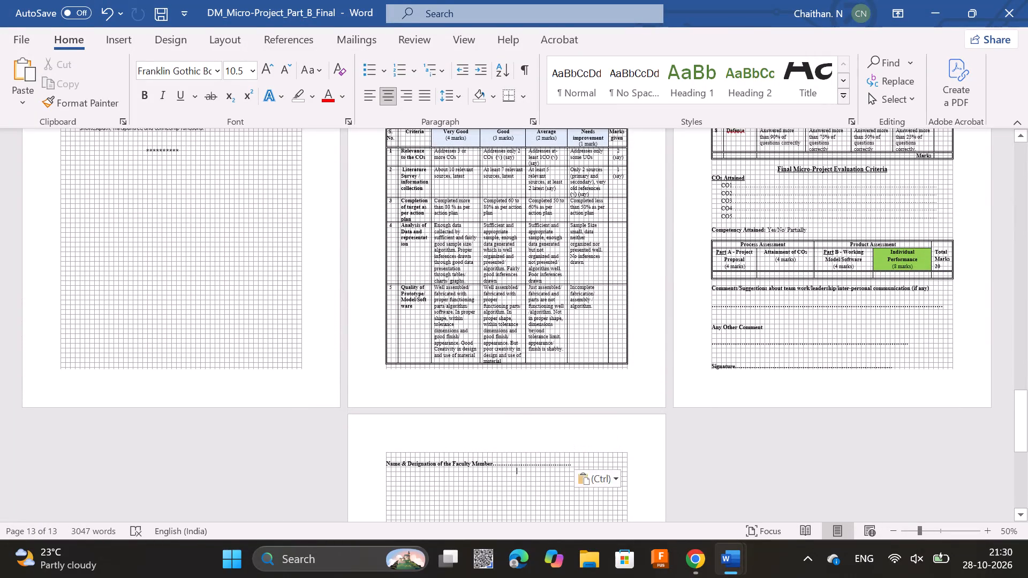
pyautogui.scroll(2, 643, 199)
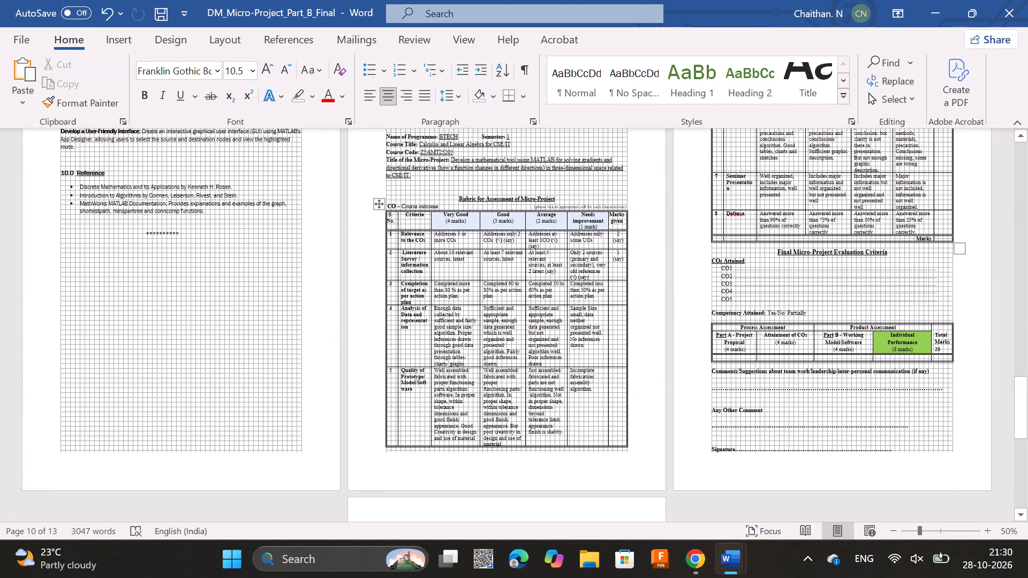
pyautogui.keyDown('ctrl'); pyautogui.scroll(3, 907, 290); pyautogui.keyUp('ctrl')
pyautogui.keyDown('ctrl'); pyautogui.scroll(-5, 907, 290); pyautogui.keyUp('ctrl')
pyautogui.keyDown('ctrl'); pyautogui.scroll(4, 907, 290); pyautogui.keyUp('ctrl')
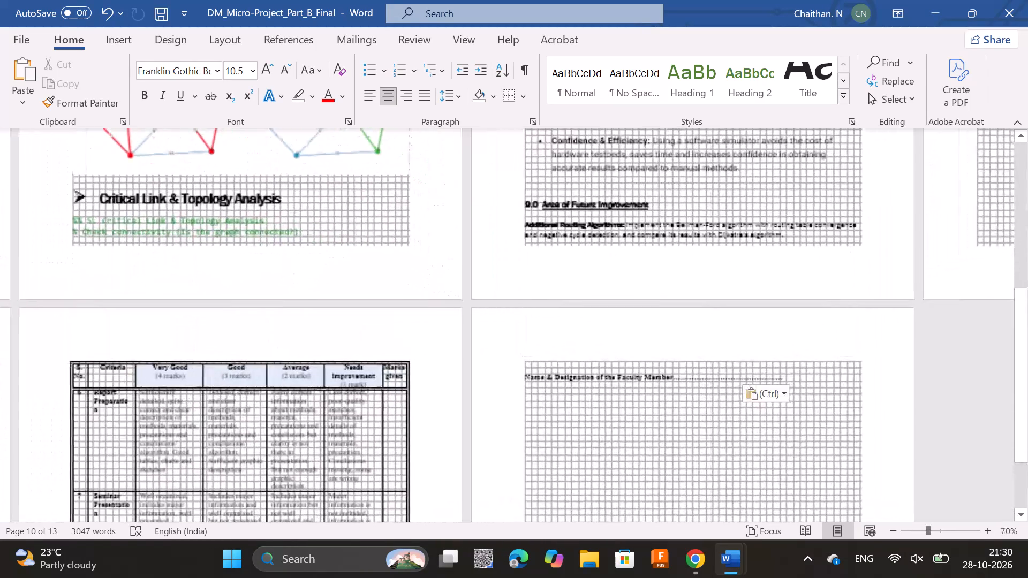
pyautogui.keyDown('ctrl'); pyautogui.scroll(-2, 907, 290); pyautogui.keyUp('ctrl')
pyautogui.scroll(1, 757, 321)
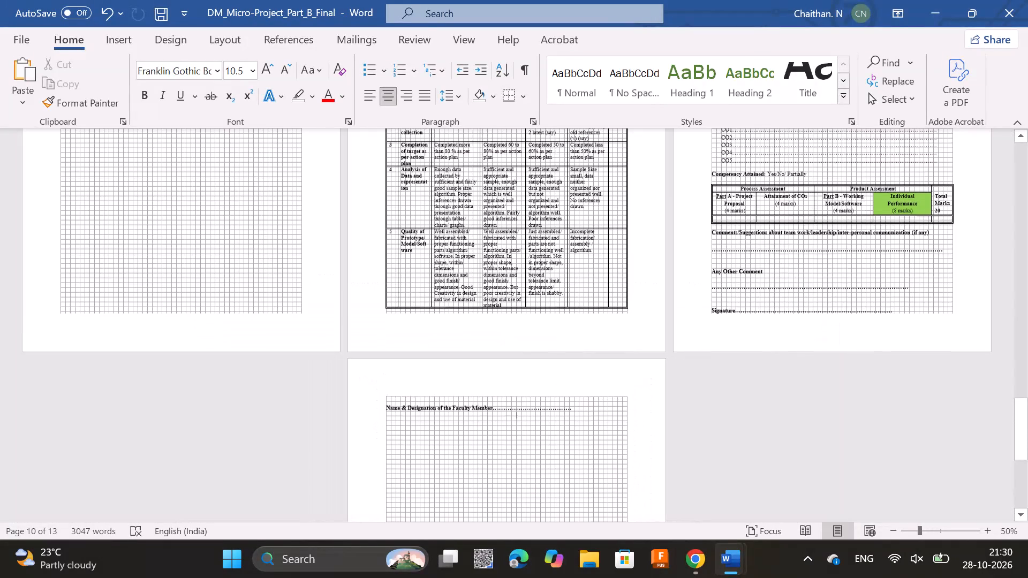
pyautogui.scroll(2, 757, 321)
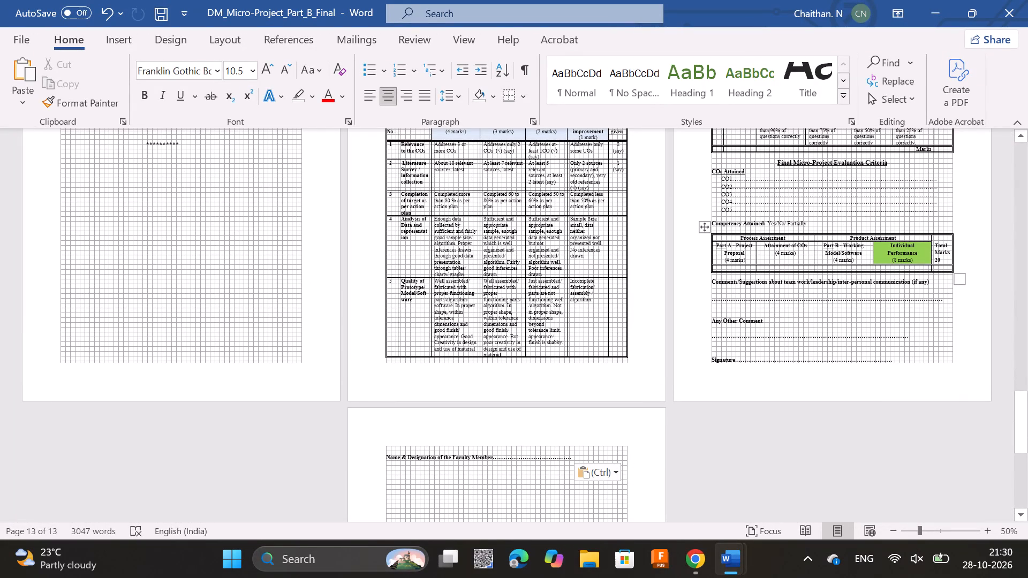
# Delete the CO4 and CO5 lines and the empty line below them from the rubric's "COs Attained" list.
pyautogui.click(736, 210)
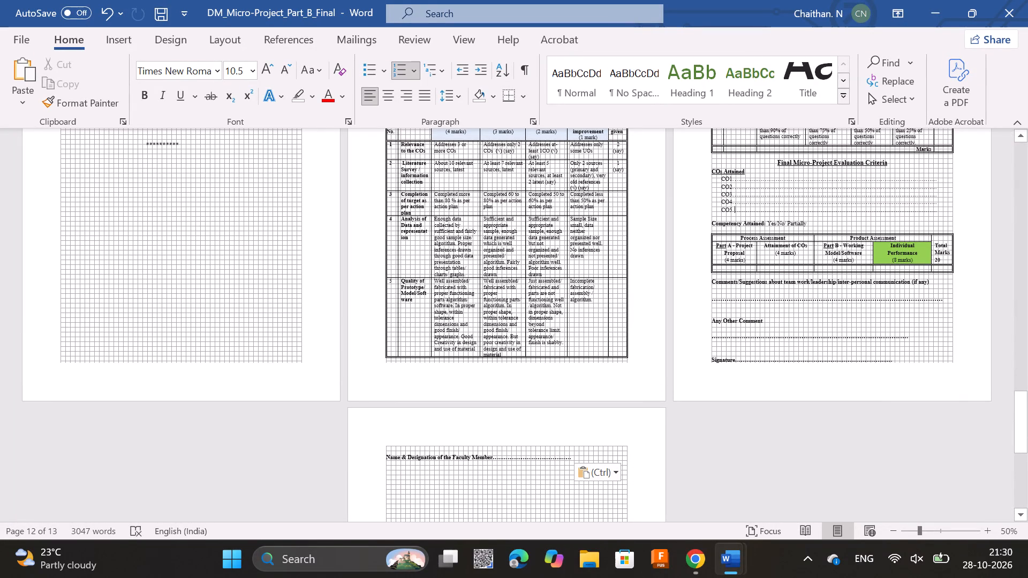
pyautogui.moveTo(940, 212); pyautogui.dragTo(729, 215)
pyautogui.moveTo(729, 215); pyautogui.dragTo(706, 203)
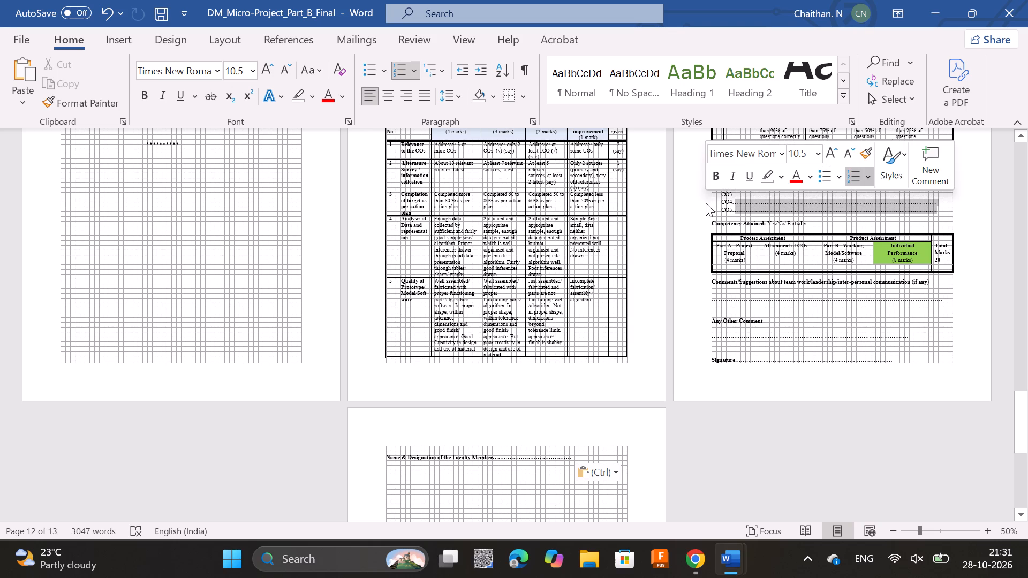
pyautogui.press('BackSpace')
pyautogui.press('BackSpace')
pyautogui.press('BackSpace')
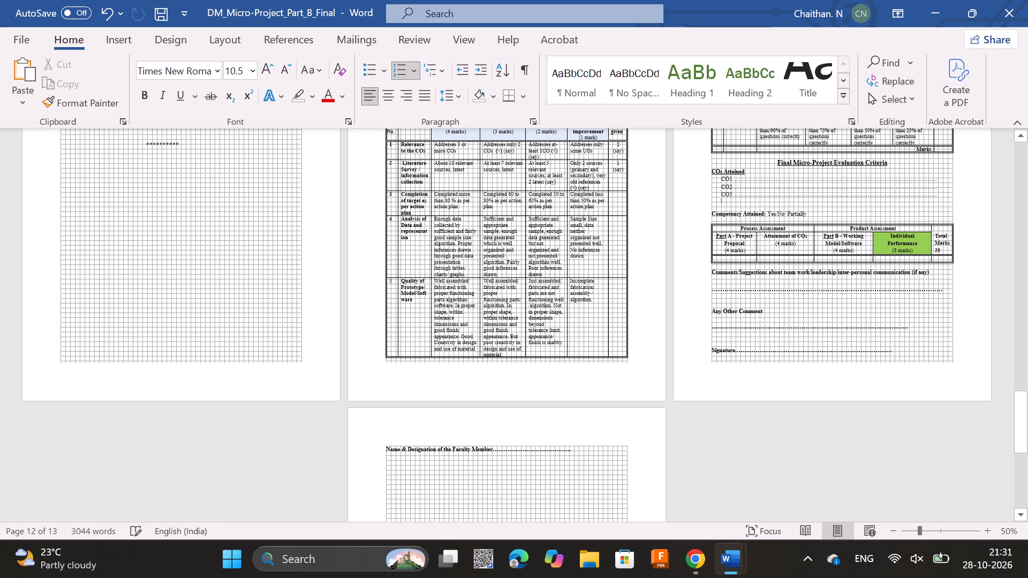
pyautogui.press('BackSpace')
pyautogui.press('BackSpace')
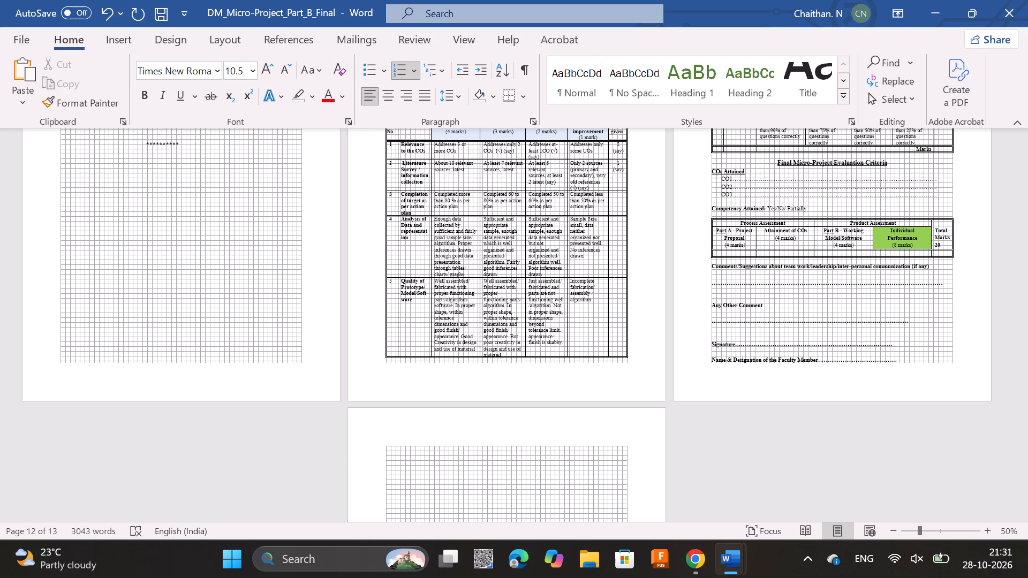
pyautogui.scroll(2, 789, 325)
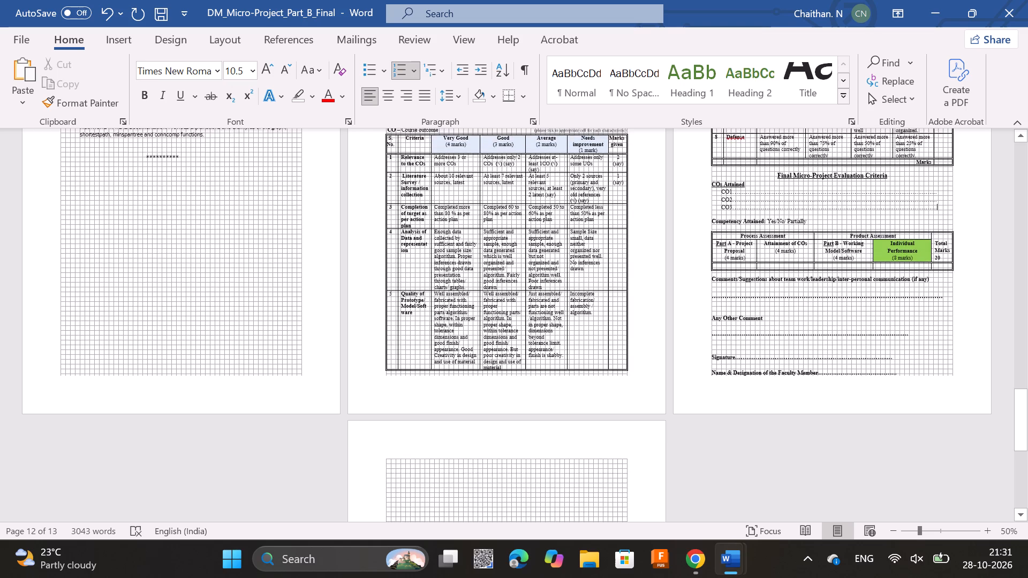
pyautogui.scroll(2, 789, 325)
pyautogui.scroll(-1, 789, 325)
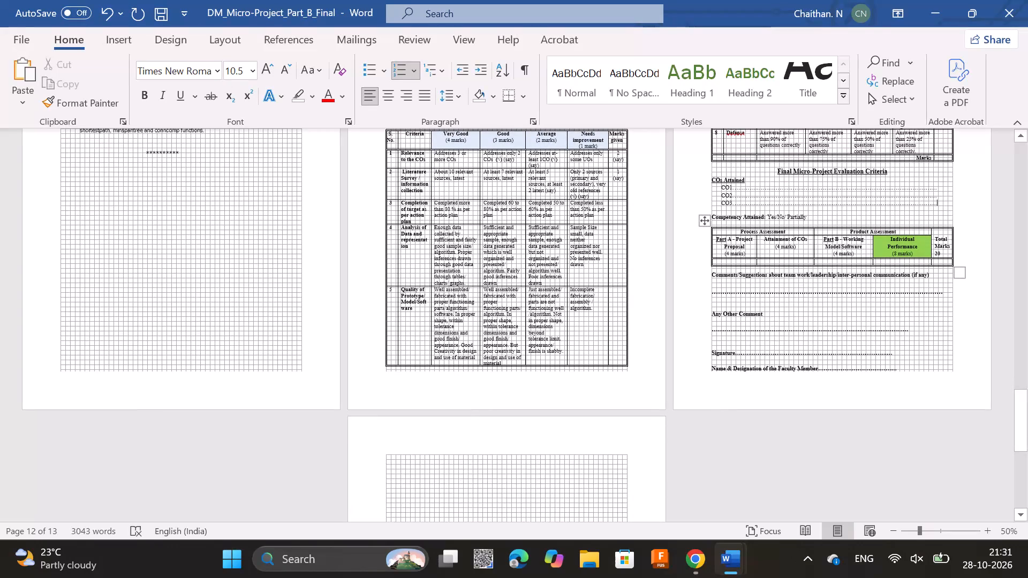
# Tighten the rubric's comment and signature area by deleting empty lines above "Any Other Comment" and "Signature", keeping one blank line below "Any Other Comment".
pyautogui.click(718, 302)
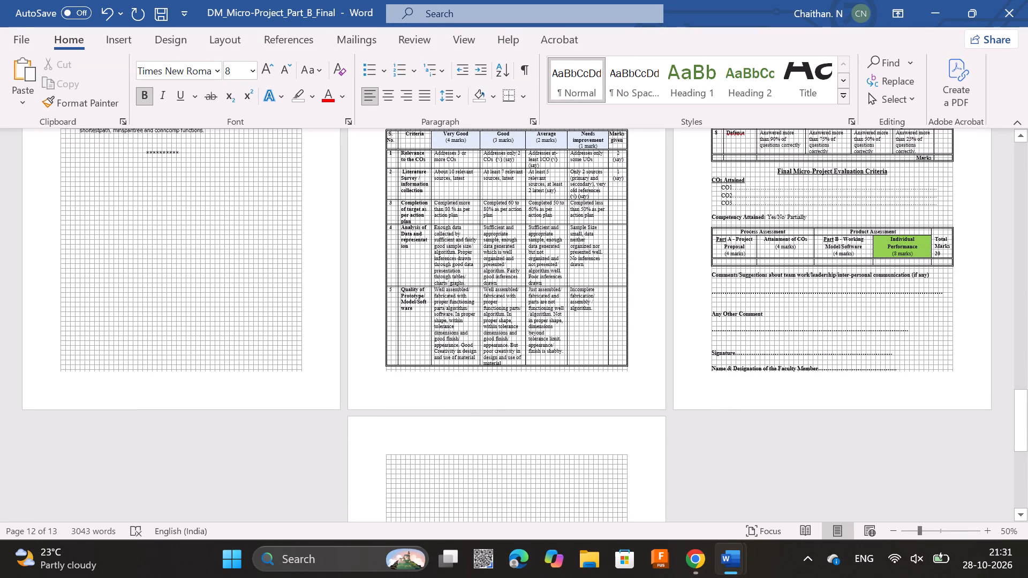
pyautogui.press('BackSpace')
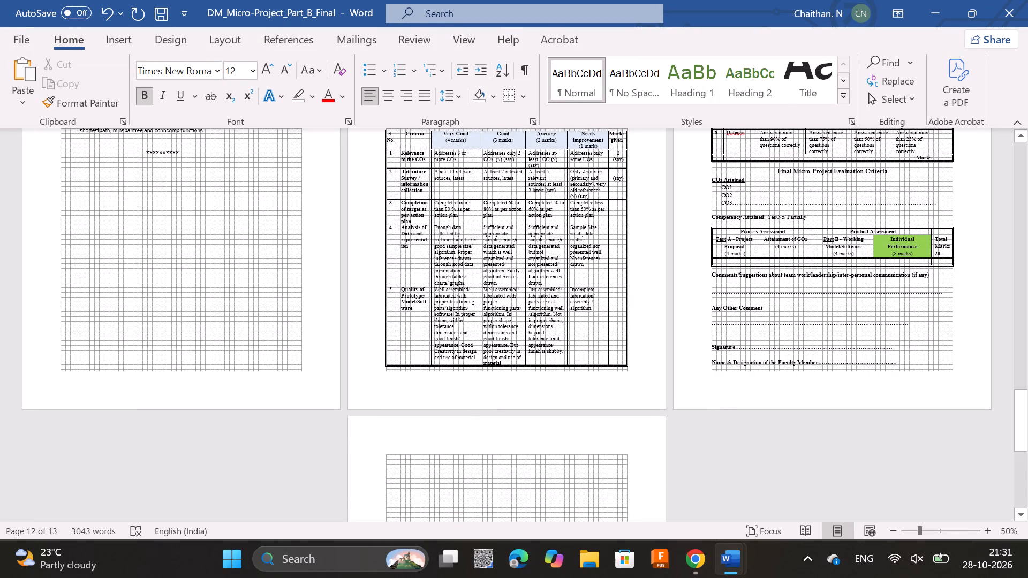
pyautogui.click(715, 317)
pyautogui.press('BackSpace')
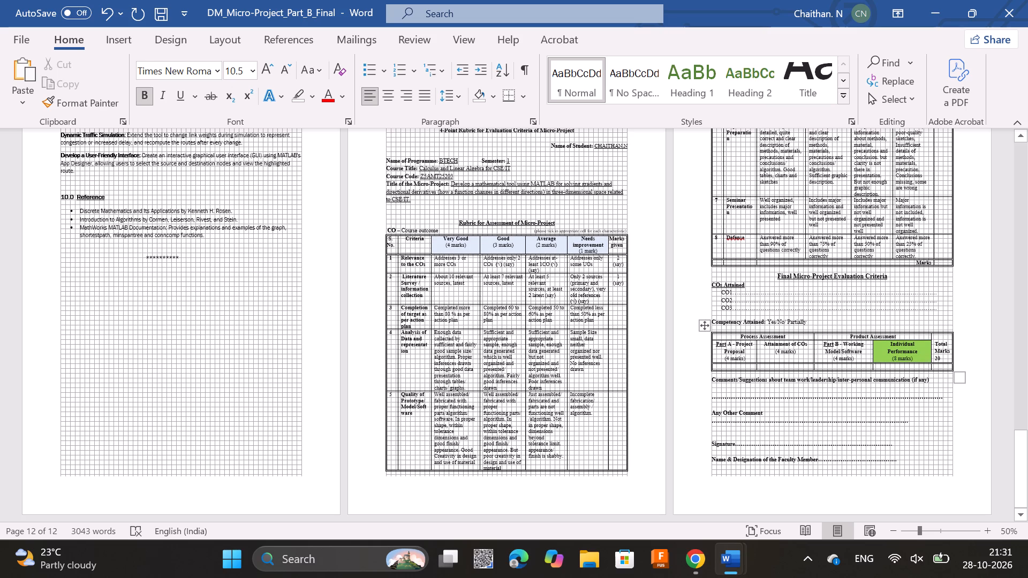
pyautogui.click(715, 431)
pyautogui.press('BackSpace')
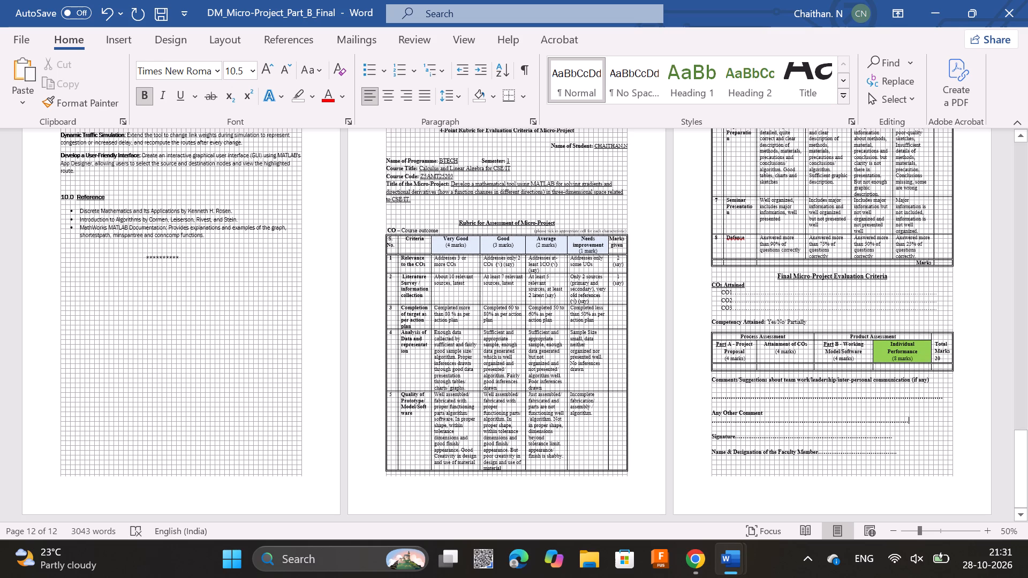
pyautogui.click(770, 410)
pyautogui.press('Return')
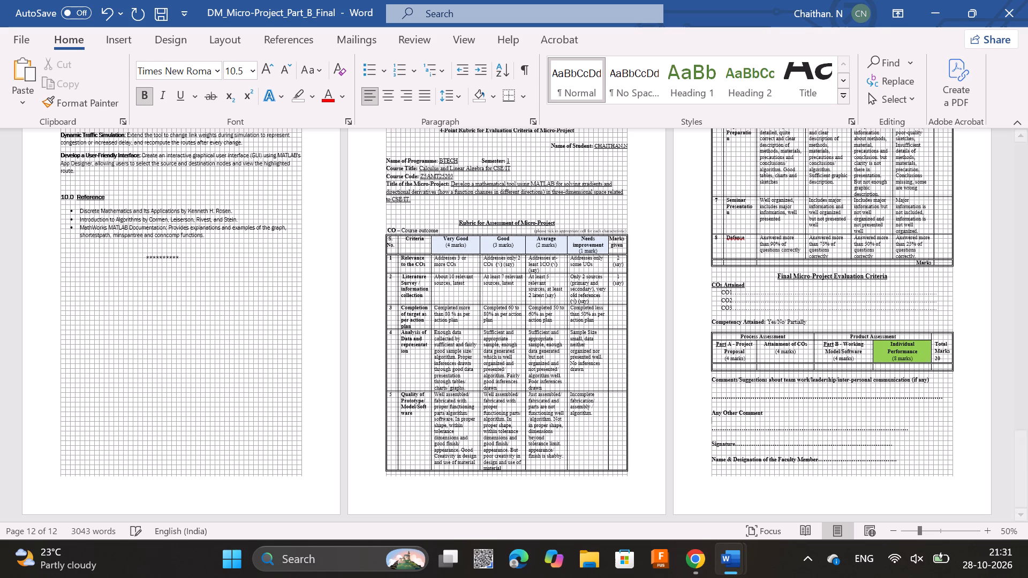
# Clear the sample marks "2 (say)" and "1 (say)" from the "Marks given" cells of rubric rows 1 and 2.
pyautogui.scroll(1, 759, 439)
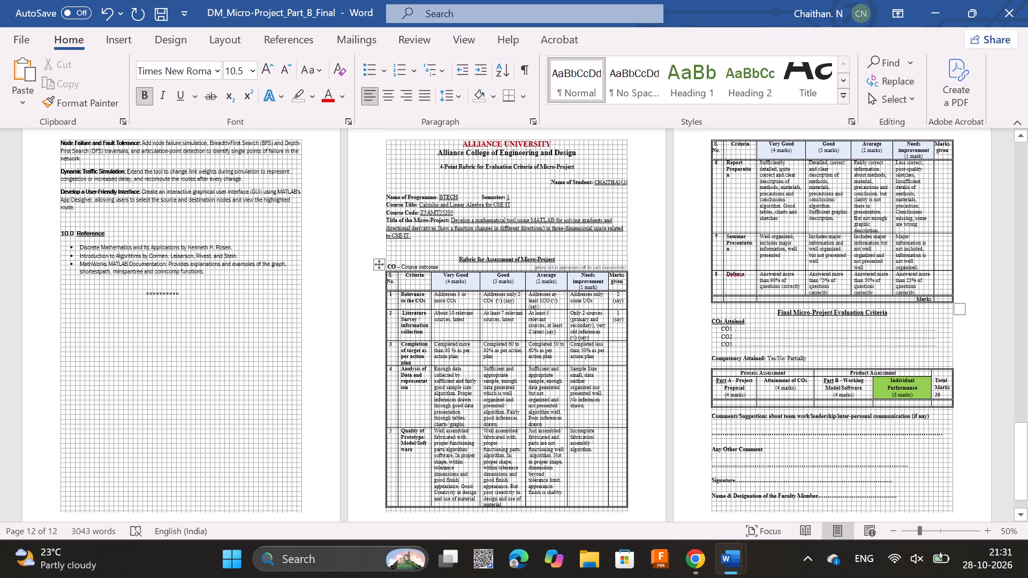
pyautogui.moveTo(621, 299); pyautogui.dragTo(615, 297)
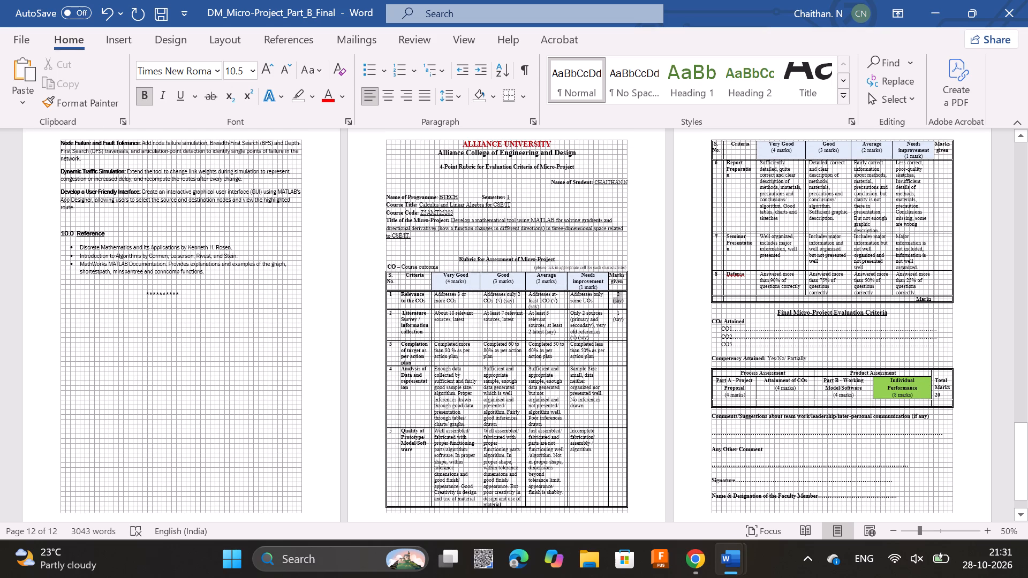
pyautogui.moveTo(615, 297); pyautogui.dragTo(615, 298)
pyautogui.press('BackSpace')
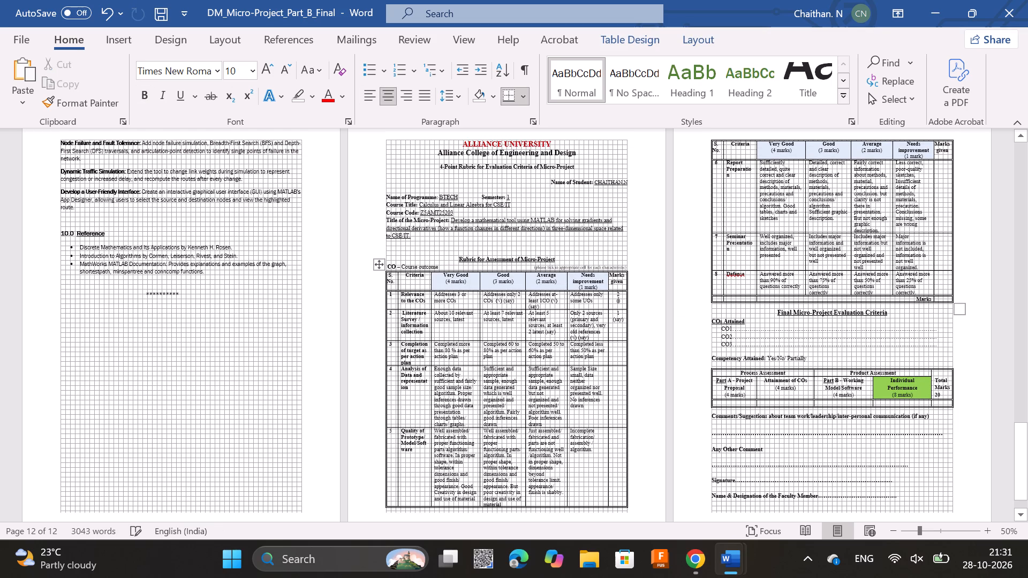
pyautogui.press('Right')
pyautogui.press('BackSpace')
pyautogui.press('BackSpace')
pyautogui.press('BackSpace')
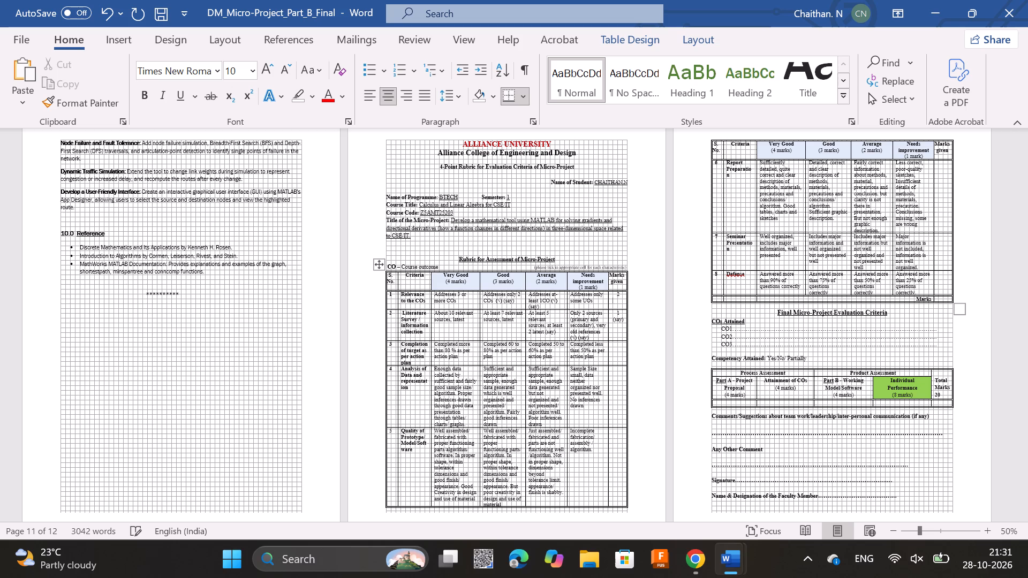
pyautogui.press('BackSpace')
pyautogui.press('BackSpace')
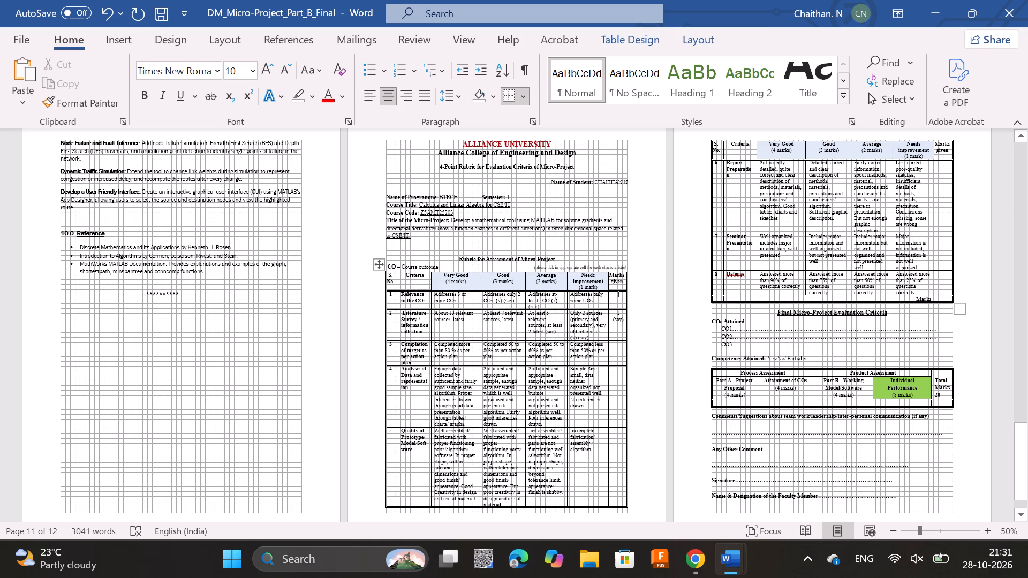
pyautogui.click(623, 321)
pyautogui.press('BackSpace')
pyautogui.press('BackSpace')
pyautogui.press('BackSpace')
pyautogui.press('BackSpace')
pyautogui.press('BackSpace')
pyautogui.press('BackSpace')
pyautogui.press('BackSpace')
pyautogui.press('BackSpace')
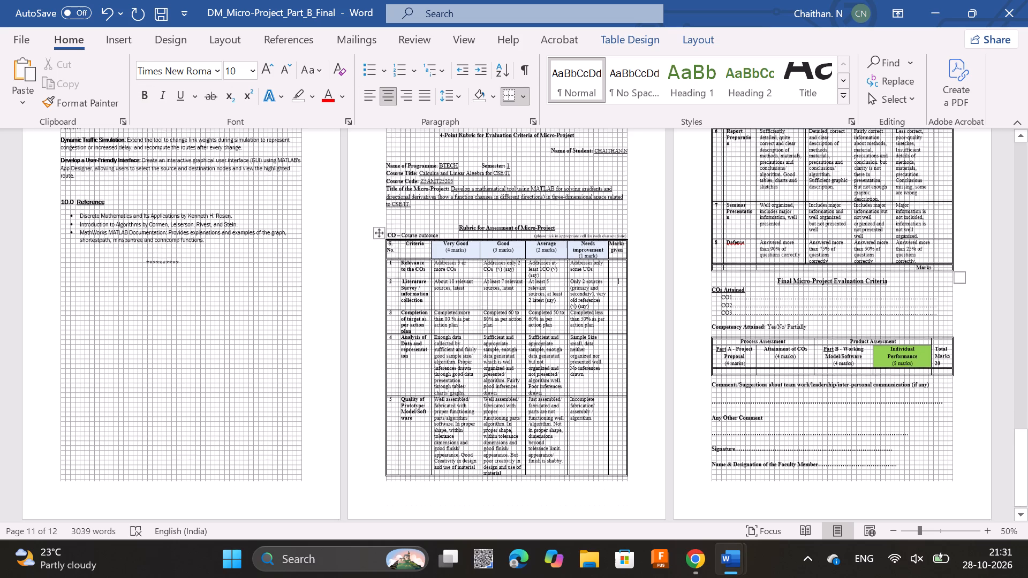
# Replace "College of Engineering and Design" after "Alliance" in the rubric's heading with "School".
pyautogui.scroll(1, 531, 308)
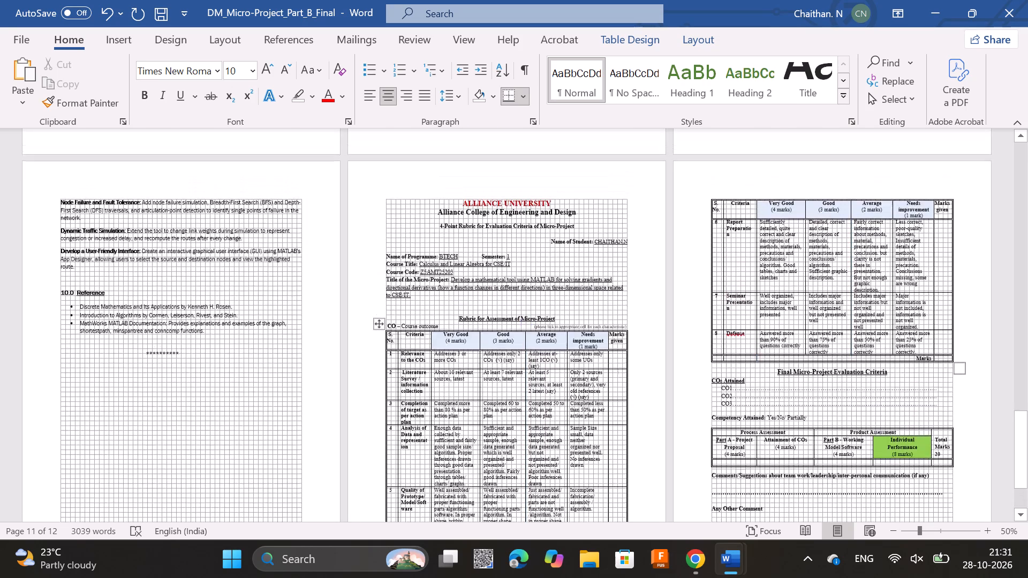
pyautogui.scroll(1, 531, 308)
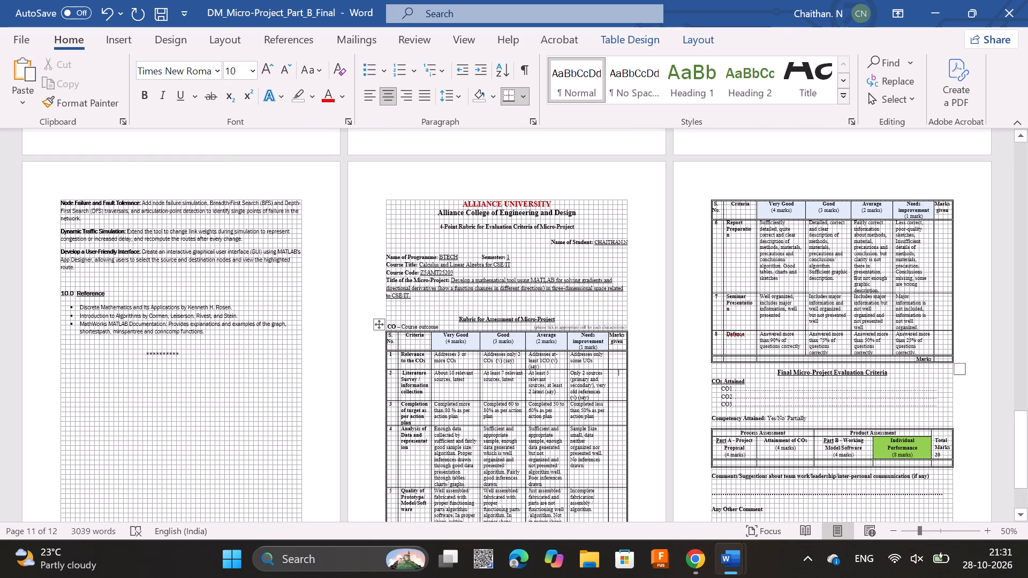
pyautogui.click(576, 212)
pyautogui.press('BackSpace')
pyautogui.press('BackSpace')
pyautogui.press('BackSpace')
pyautogui.press('BackSpace')
pyautogui.press('BackSpace')
pyautogui.press('BackSpace')
pyautogui.press('BackSpace')
pyautogui.press('BackSpace')
pyautogui.press('BackSpace')
pyautogui.press('BackSpace')
pyautogui.press('BackSpace')
pyautogui.press('BackSpace')
pyautogui.press('BackSpace')
pyautogui.press('BackSpace')
pyautogui.press('BackSpace')
pyautogui.press('BackSpace')
pyautogui.press('BackSpace')
pyautogui.press('BackSpace')
pyautogui.press('BackSpace')
pyautogui.press('BackSpace')
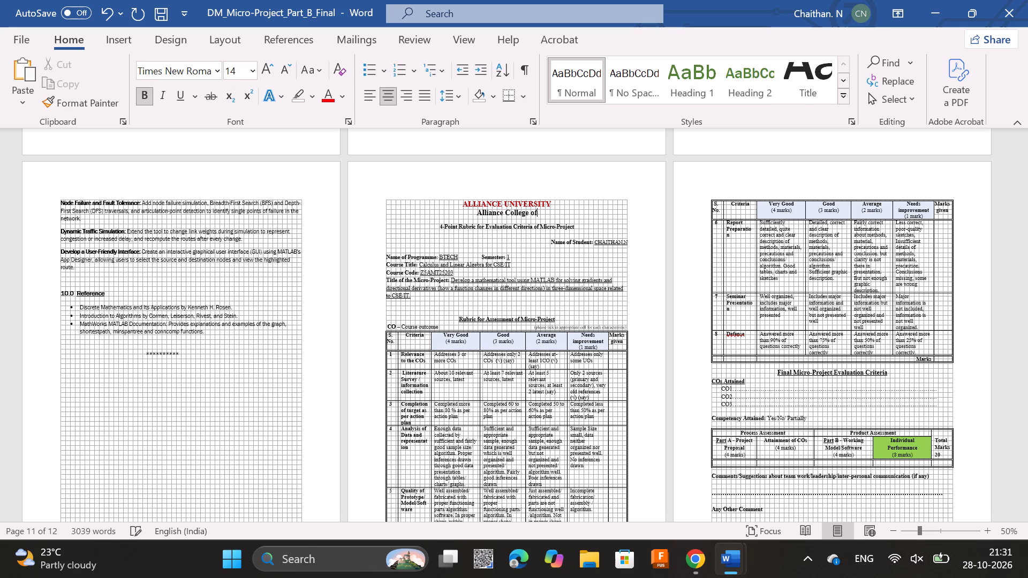
pyautogui.press('BackSpace')
pyautogui.press('BackSpace')
pyautogui.press('BackSpace')
pyautogui.press('BackSpace')
pyautogui.press('BackSpace')
pyautogui.press('BackSpace')
pyautogui.press('BackSpace')
pyautogui.press('BackSpace')
pyautogui.press('BackSpace')
pyautogui.press('BackSpace')
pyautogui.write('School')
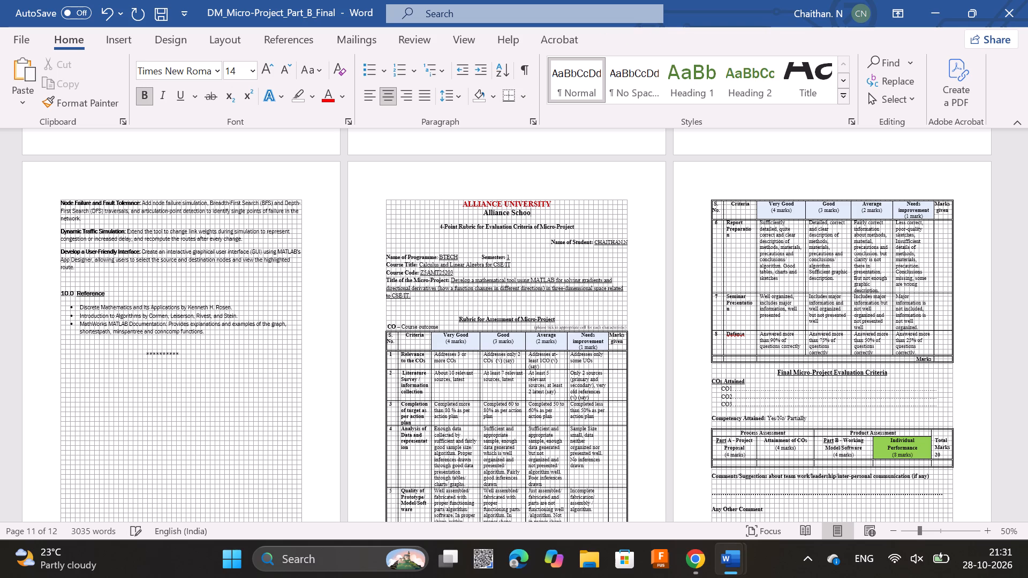
# Complete the school name in the rubric's heading by adding "of Advance Computing" after "Alliance School".
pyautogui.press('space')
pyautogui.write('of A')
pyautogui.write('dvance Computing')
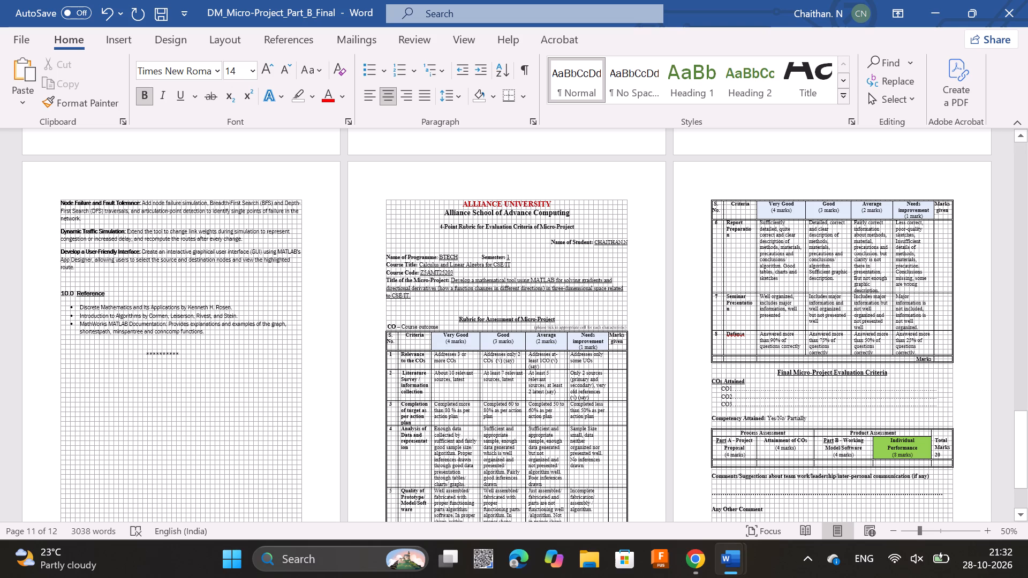
# Delete the note "(please tick in appropriate cell for each characteristic)" from the "CO – Course outcome" line above the rubric table.
pyautogui.keyDown('ctrl'); pyautogui.scroll(6, 603, 318); pyautogui.keyUp('ctrl')
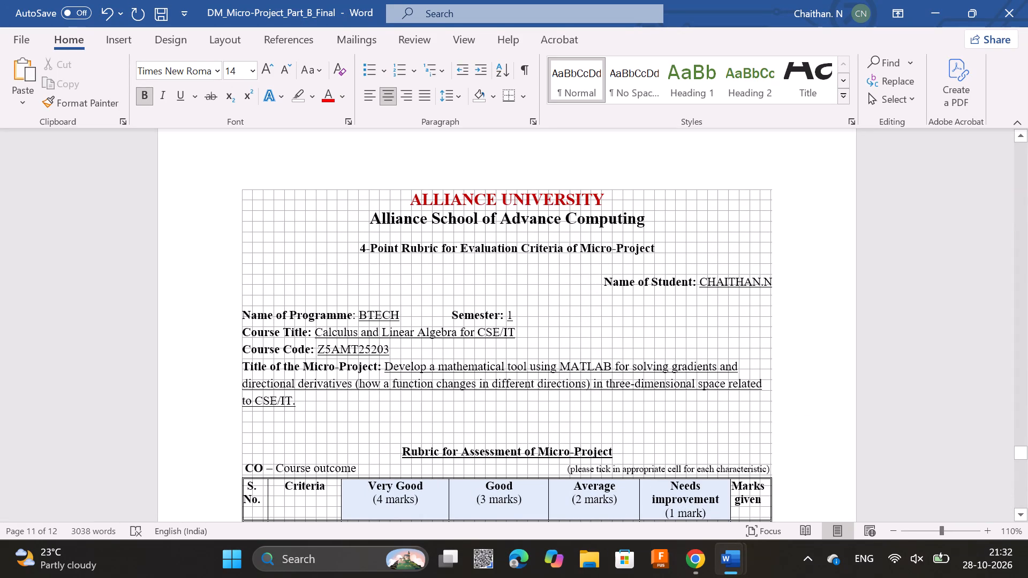
pyautogui.click(768, 470)
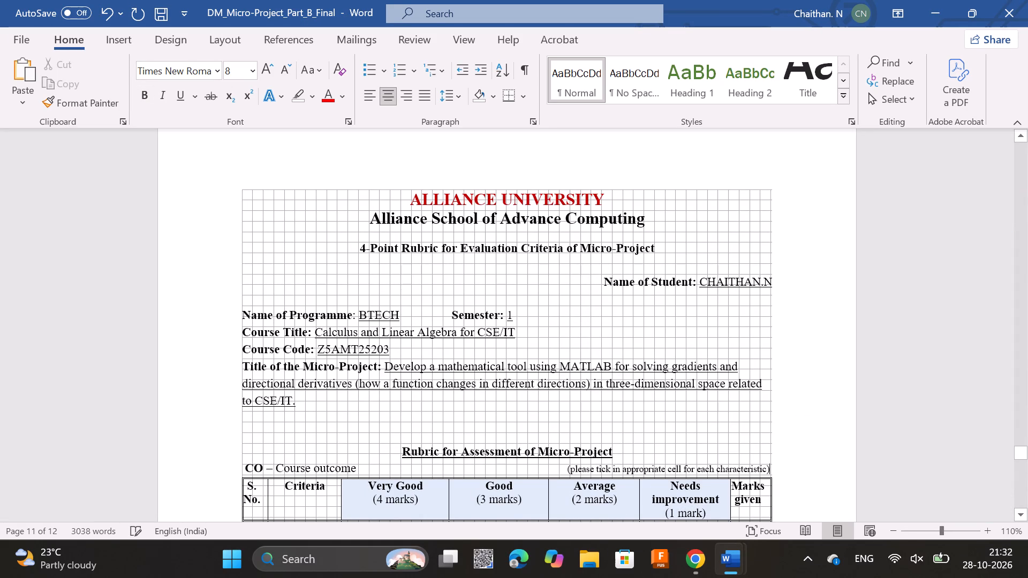
pyautogui.press('BackSpace')
pyautogui.press('BackSpace')
pyautogui.press('BackSpace')
pyautogui.press('BackSpace')
pyautogui.press('BackSpace')
pyautogui.press('BackSpace')
pyautogui.press('BackSpace')
pyautogui.press('BackSpace')
pyautogui.press('BackSpace')
pyautogui.press('BackSpace')
pyautogui.press('BackSpace')
pyautogui.press('BackSpace')
pyautogui.press('BackSpace')
pyautogui.press('BackSpace')
pyautogui.press('BackSpace')
pyautogui.press('BackSpace')
pyautogui.press('BackSpace')
pyautogui.press('BackSpace')
pyautogui.press('BackSpace')
pyautogui.press('BackSpace')
pyautogui.press('BackSpace')
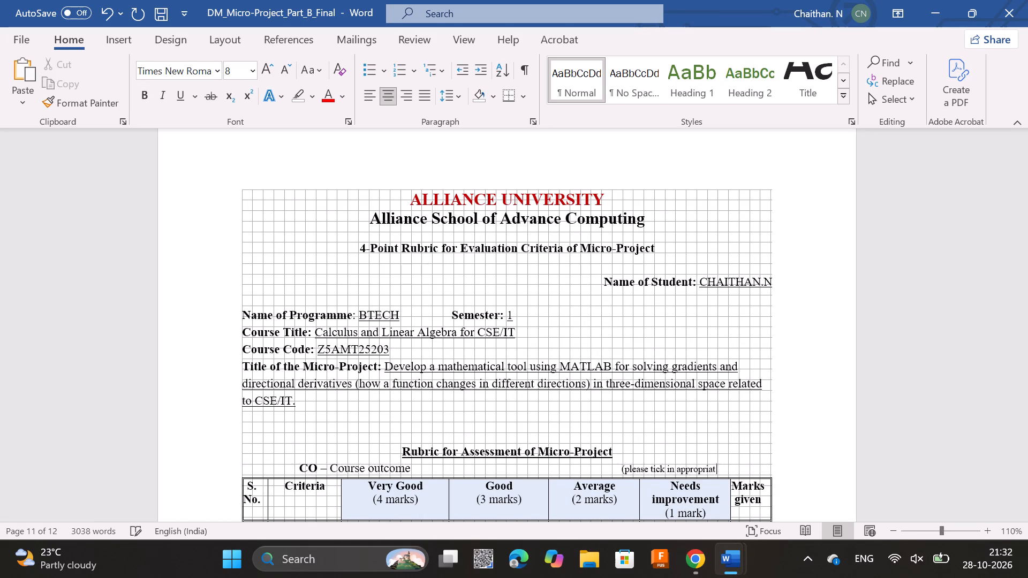
pyautogui.press('BackSpace')
pyautogui.press('BackSpace')
pyautogui.press('BackSpace')
pyautogui.press('BackSpace')
pyautogui.press('BackSpace')
pyautogui.press('BackSpace')
pyautogui.press('BackSpace')
pyautogui.press('BackSpace')
pyautogui.press('BackSpace')
pyautogui.press('BackSpace')
pyautogui.press('BackSpace')
pyautogui.press('BackSpace')
pyautogui.press('BackSpace')
pyautogui.press('BackSpace')
pyautogui.press('BackSpace')
pyautogui.press('BackSpace')
pyautogui.press('BackSpace')
pyautogui.press('BackSpace')
pyautogui.press('BackSpace')
pyautogui.press('BackSpace')
pyautogui.press('BackSpace')
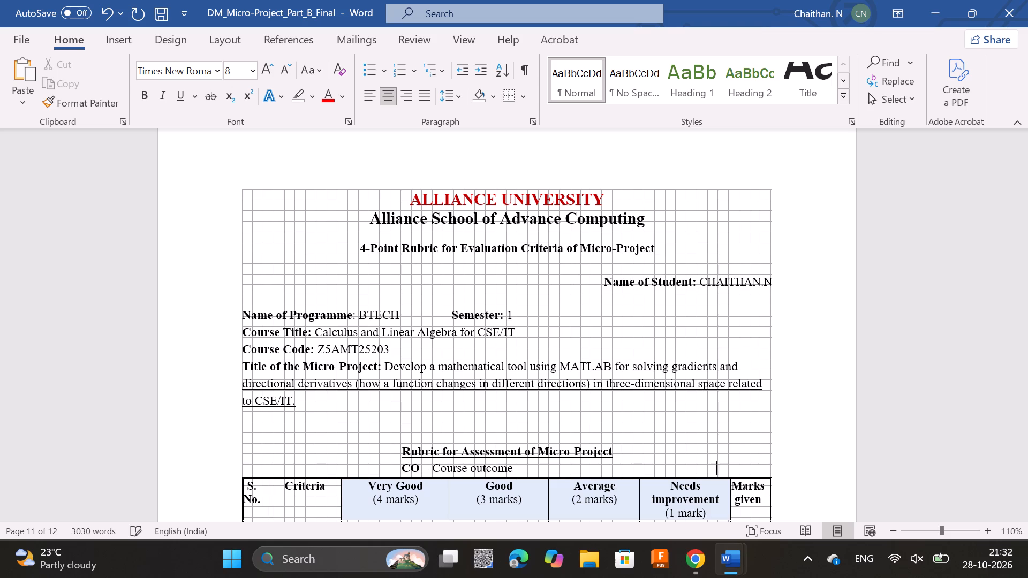
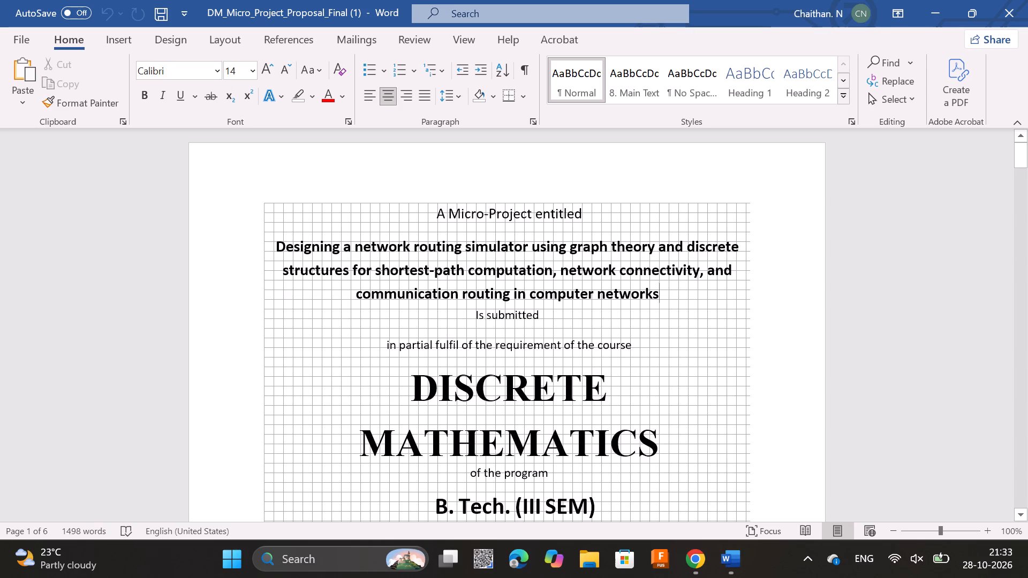
# Replace the rubric's micro-project title with the bold network routing simulator title copied from the cover page of DM_Micro_Project_Proposal_Final (1).
pyautogui.moveTo(640, 292); pyautogui.dragTo(265, 244)
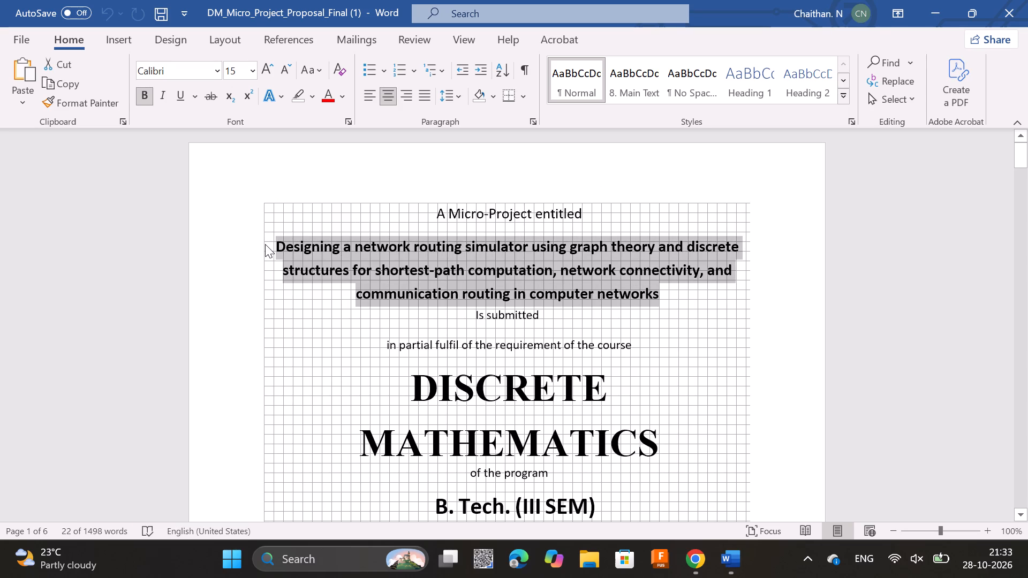
pyautogui.hotkey('ctrl', 'c')
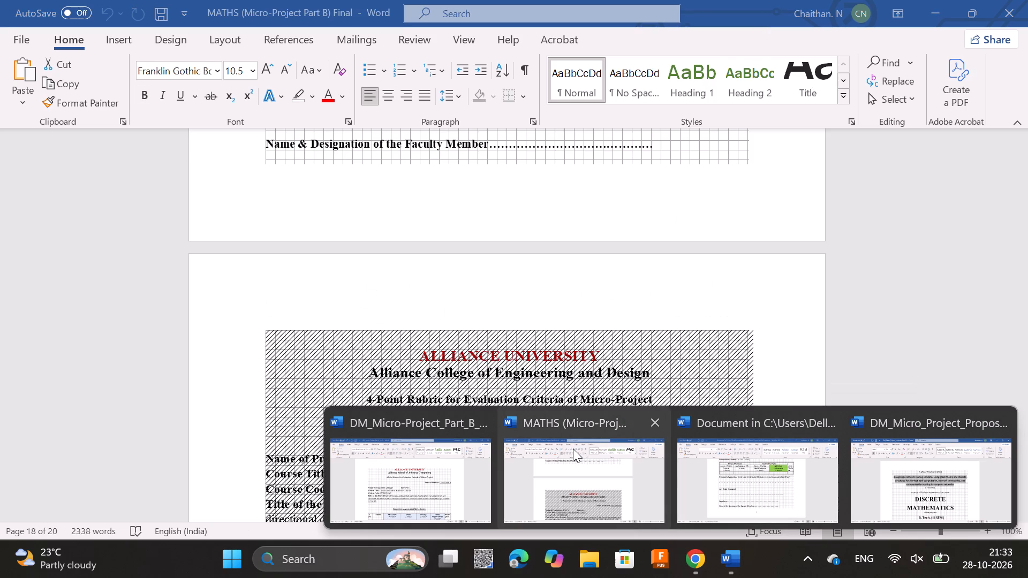
pyautogui.click(429, 461)
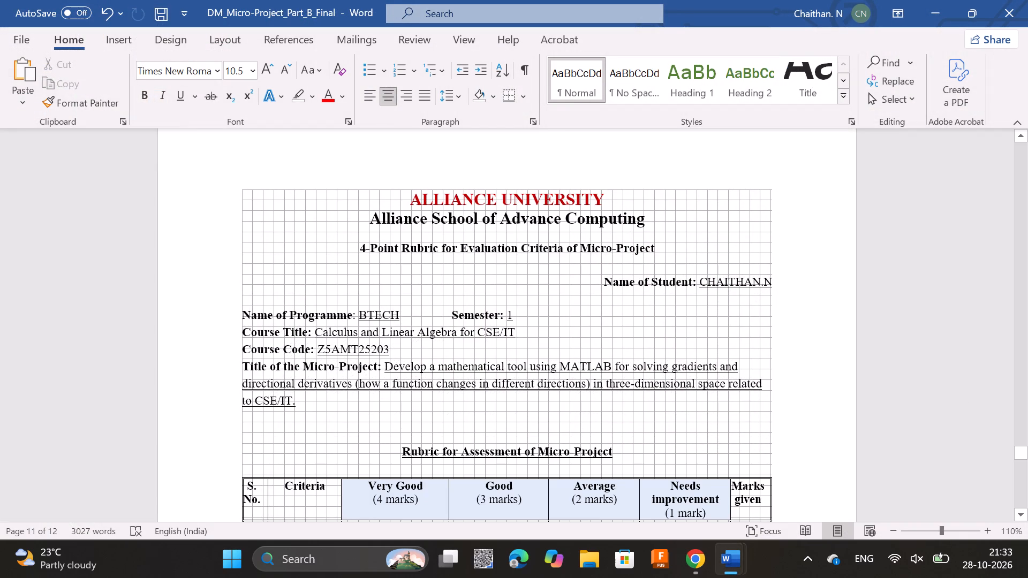
pyautogui.moveTo(300, 398); pyautogui.dragTo(269, 378)
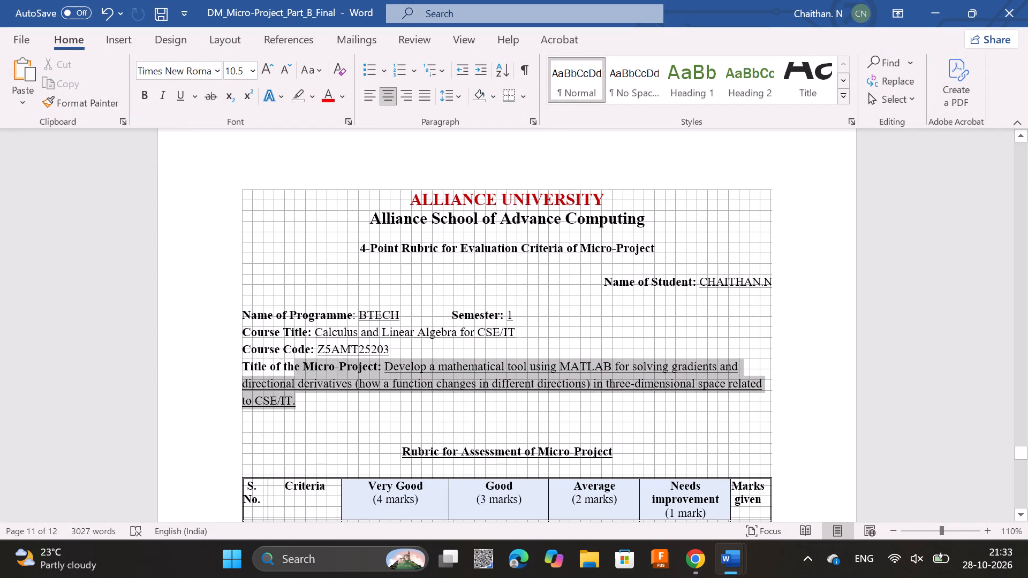
pyautogui.moveTo(269, 378); pyautogui.dragTo(397, 369)
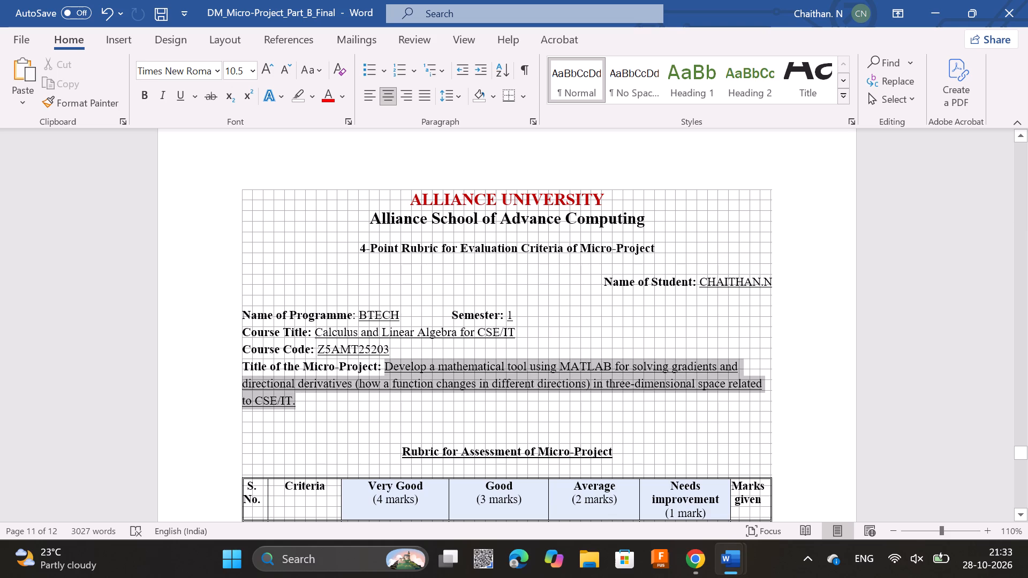
pyautogui.moveTo(397, 369); pyautogui.dragTo(386, 368)
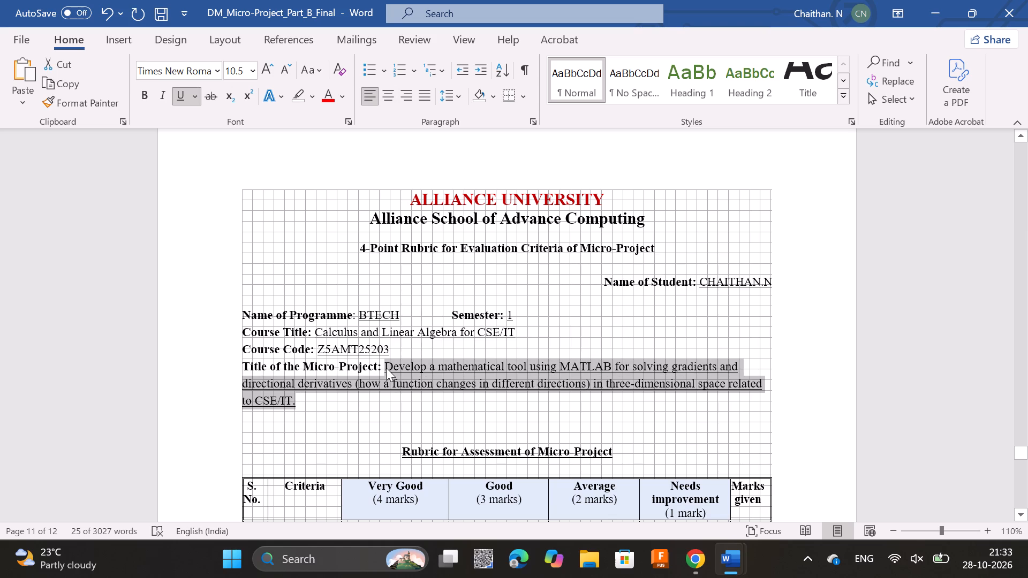
pyautogui.hotkey('ctrl', 'v')
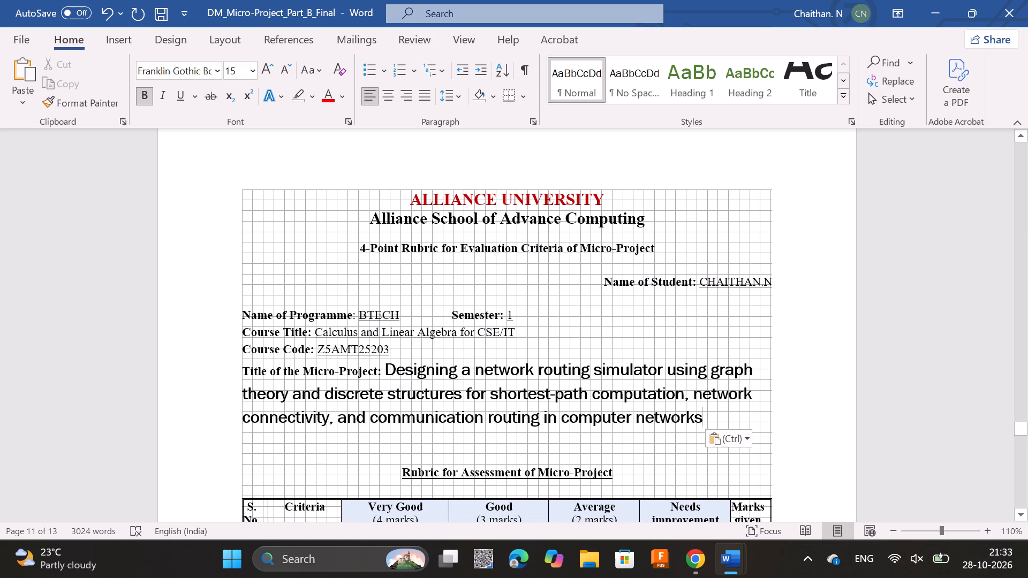
# Format the pasted micro-project title in the rubric as non-bold, 11 pt and underlined.
pyautogui.moveTo(705, 415); pyautogui.dragTo(216, 404)
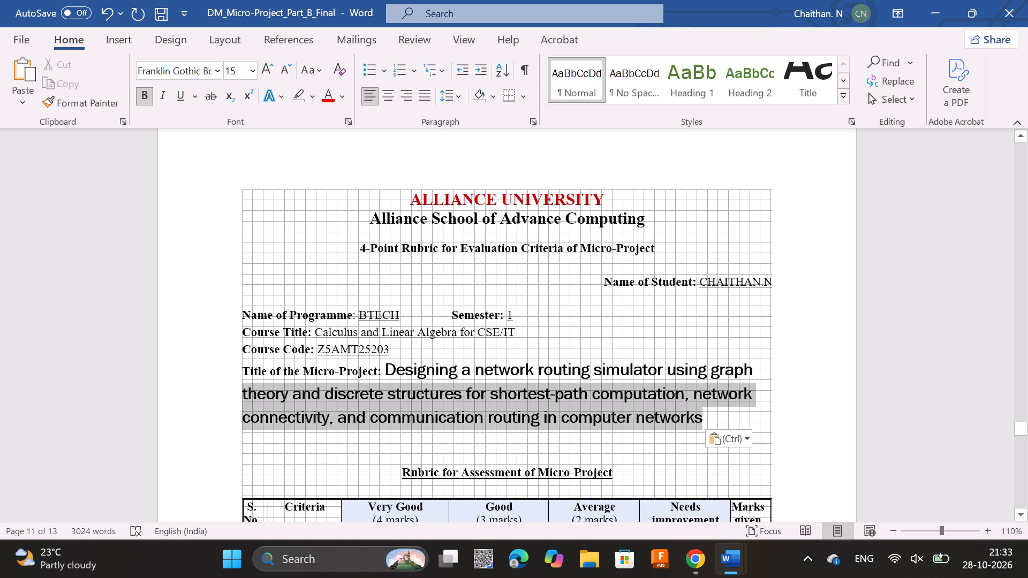
pyautogui.moveTo(216, 404); pyautogui.dragTo(398, 366)
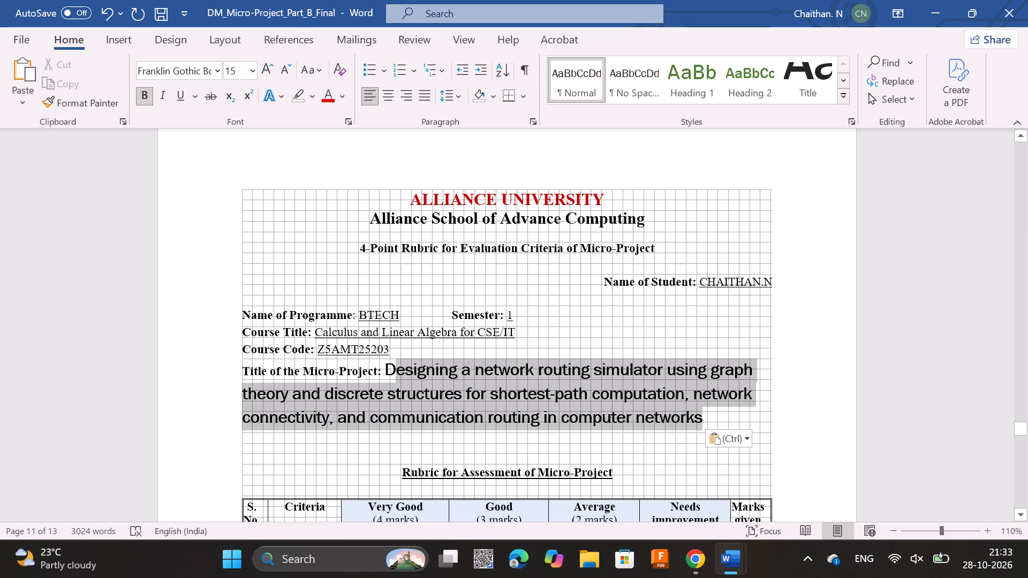
pyautogui.moveTo(398, 366); pyautogui.dragTo(388, 367)
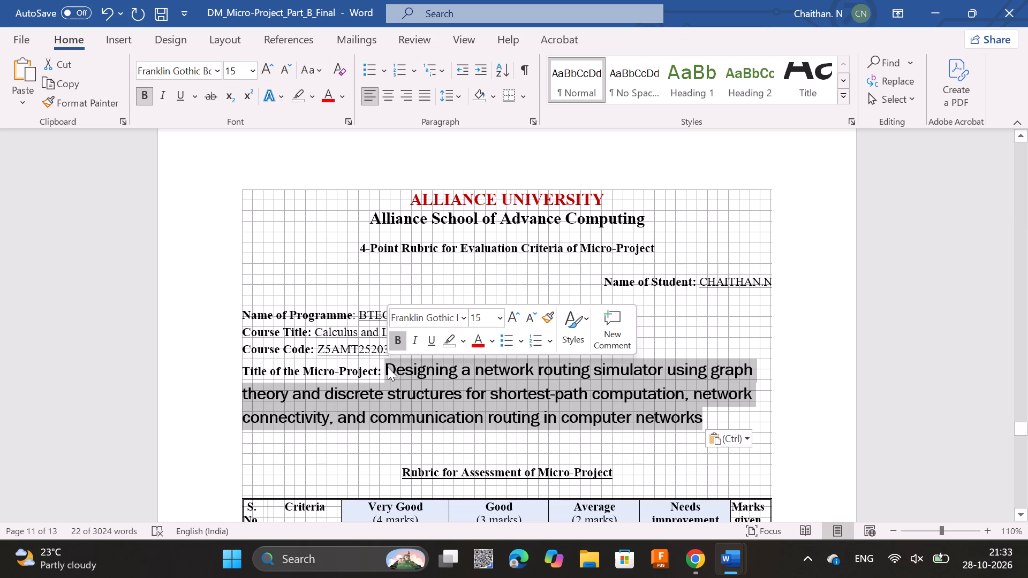
pyautogui.click(402, 343)
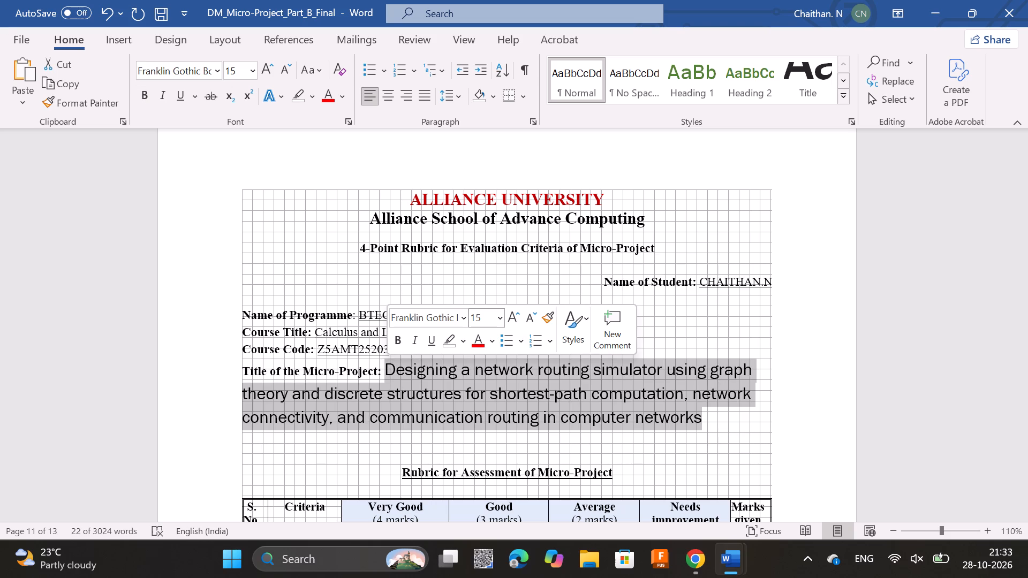
pyautogui.click(482, 320)
pyautogui.press('BackSpace')
pyautogui.write('11')
pyautogui.click(427, 341)
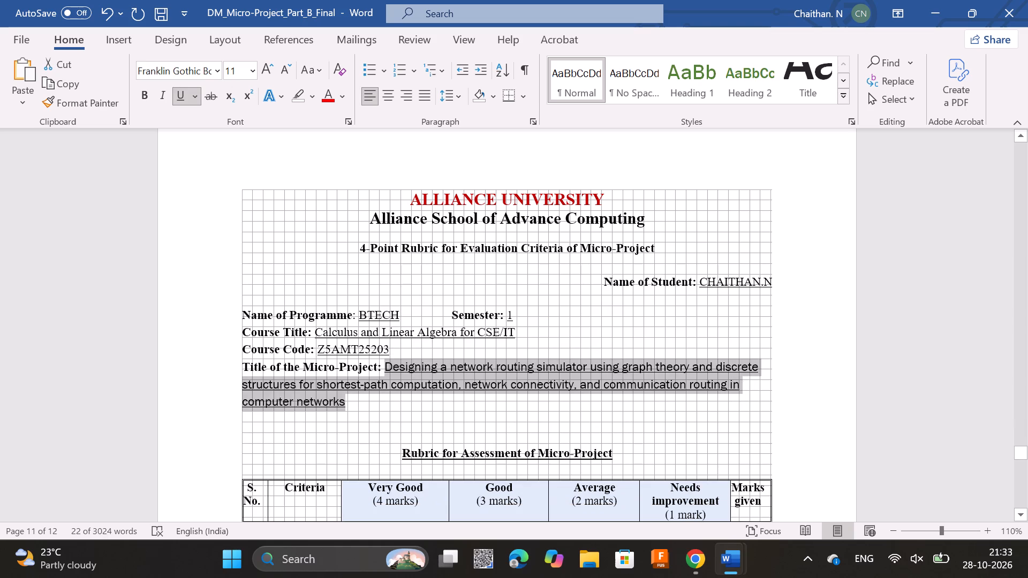
pyautogui.click(373, 423)
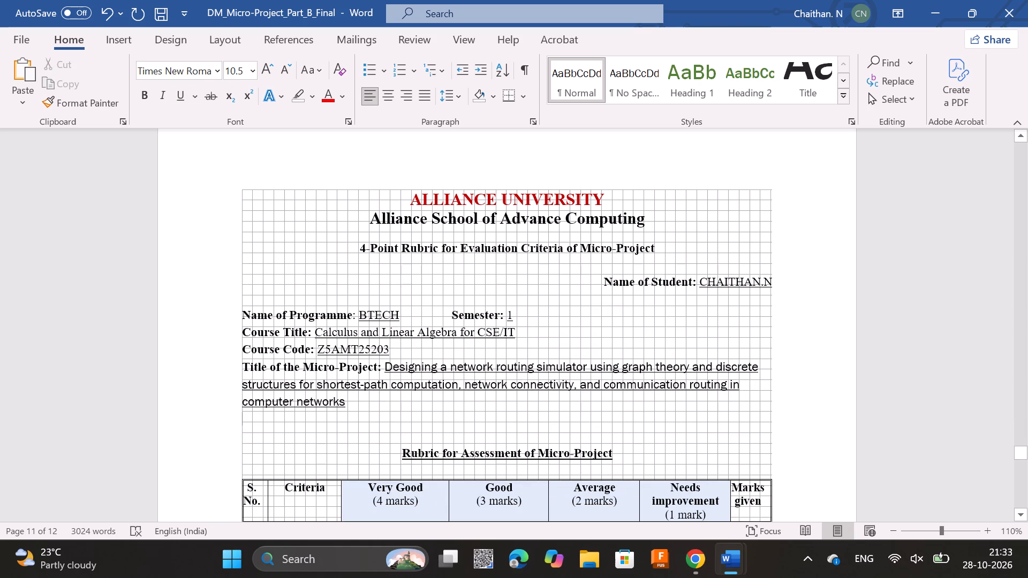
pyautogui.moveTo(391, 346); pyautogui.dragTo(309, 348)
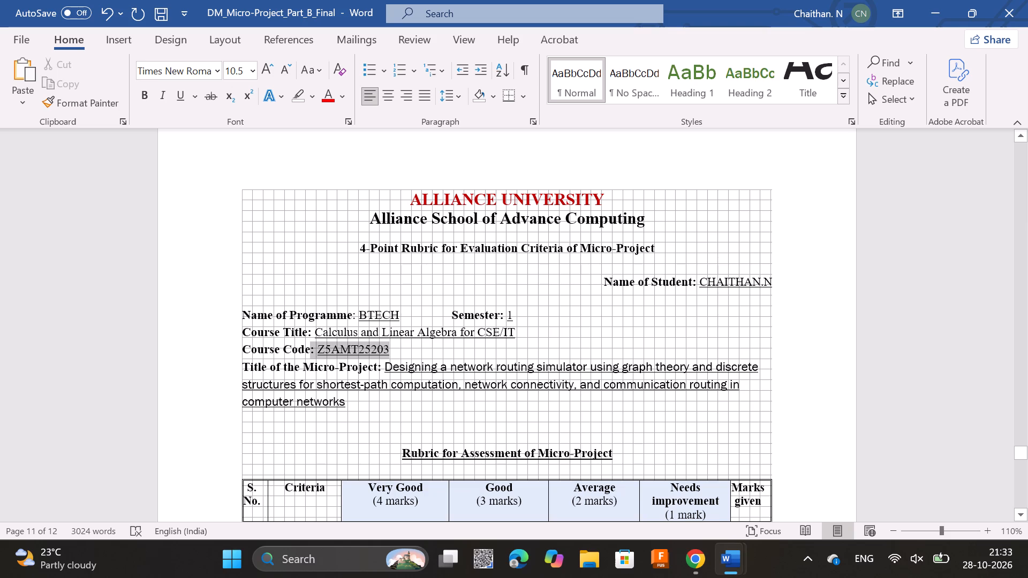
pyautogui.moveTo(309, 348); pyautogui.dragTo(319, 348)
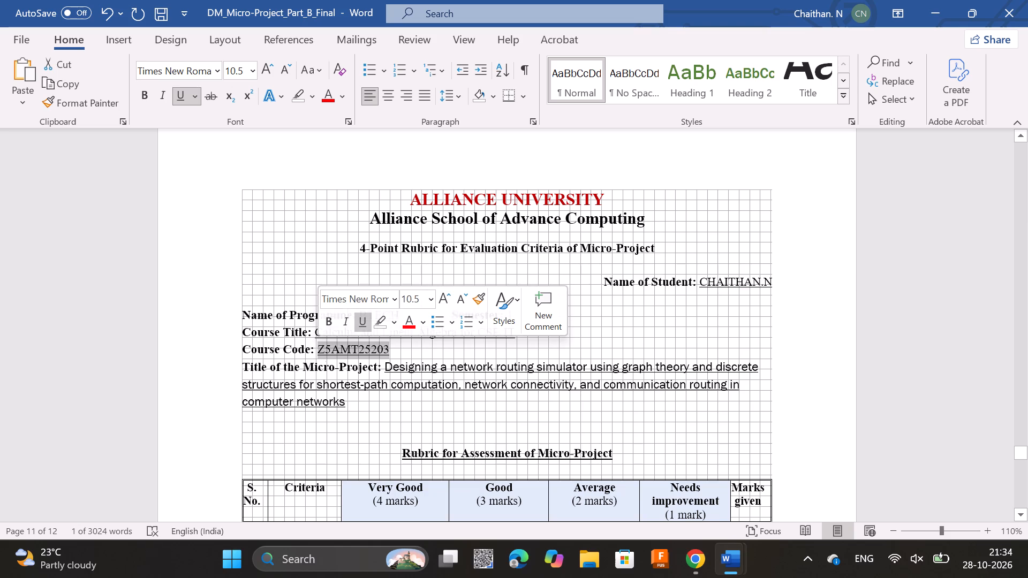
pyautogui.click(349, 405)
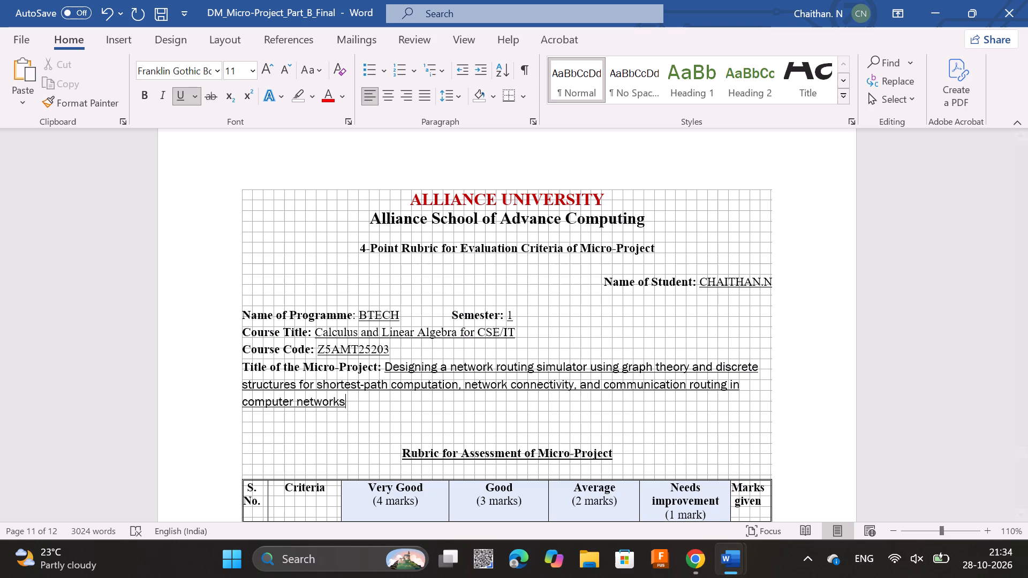
# Set the Semester in the rubric's student details to 3.
pyautogui.click(515, 313)
pyautogui.press('BackSpace')
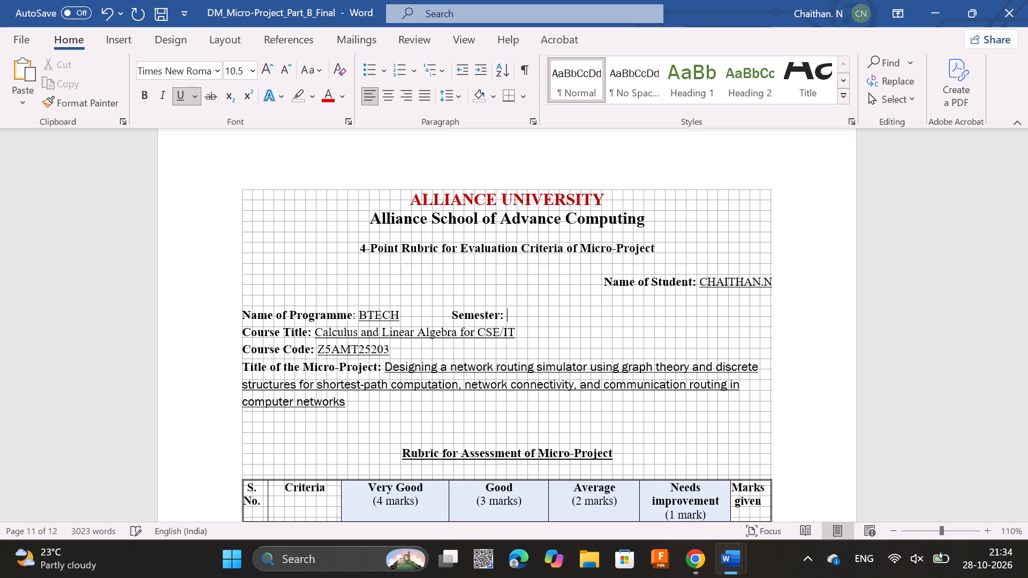
pyautogui.press('3')
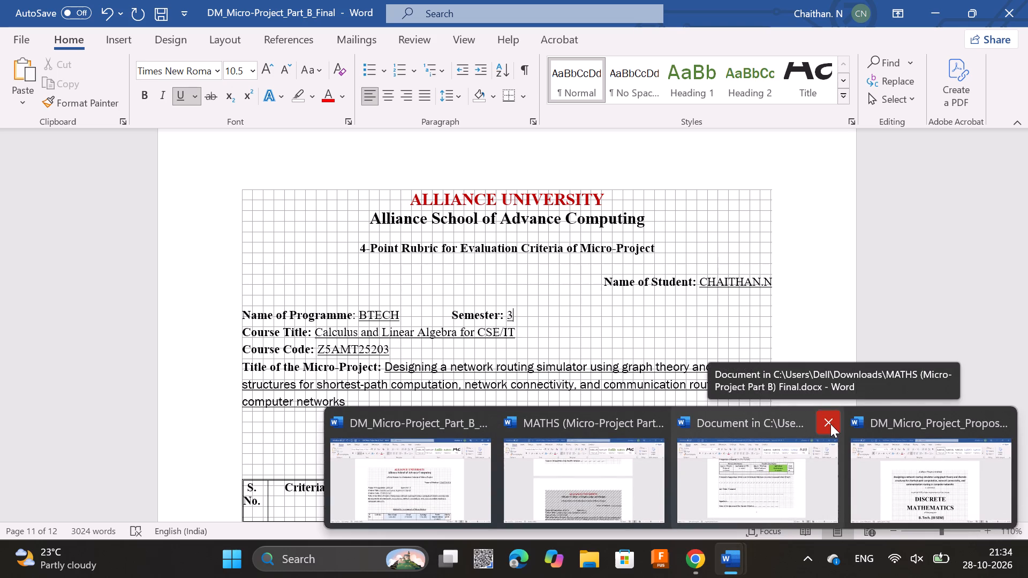
# Close both windows of the MATHS (Micro-Project Part B) Final document.
pyautogui.click(830, 424)
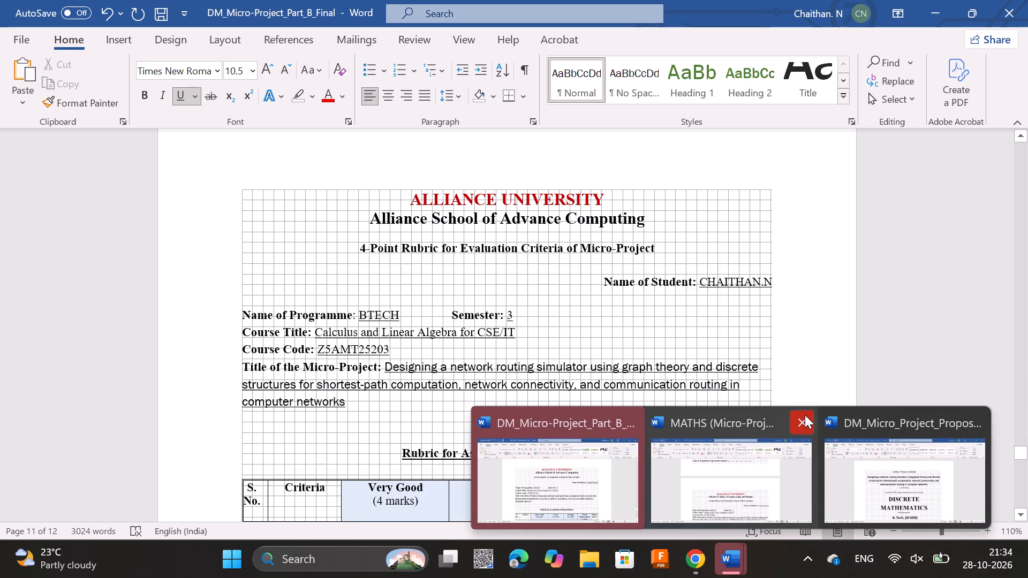
pyautogui.click(805, 415)
# In the proposal document, replace "College of Engineering and Design" after "Alliance" in the page 2 heading with "School of Advance Computing".
pyautogui.click(797, 454)
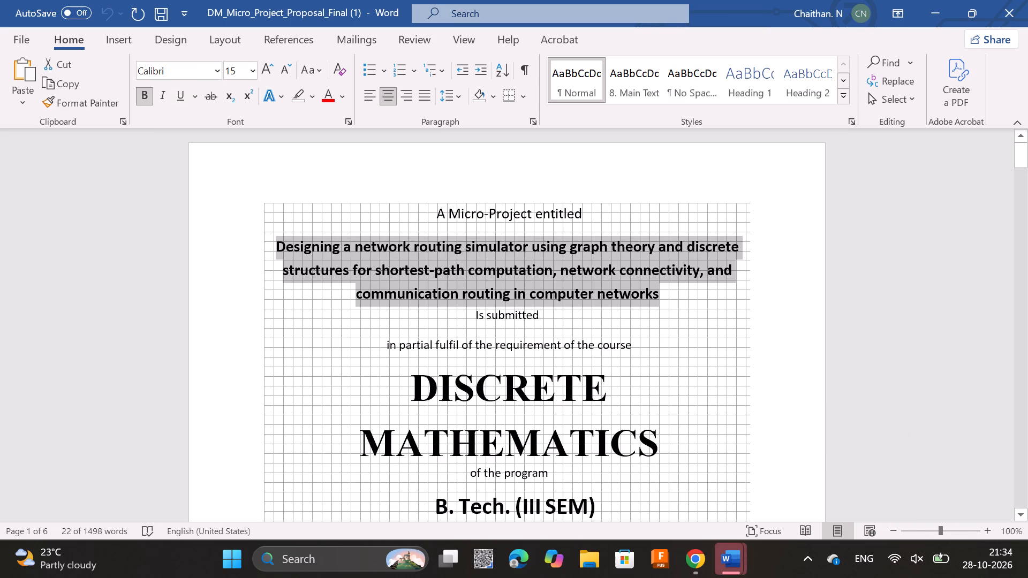
pyautogui.scroll(-2, 537, 339)
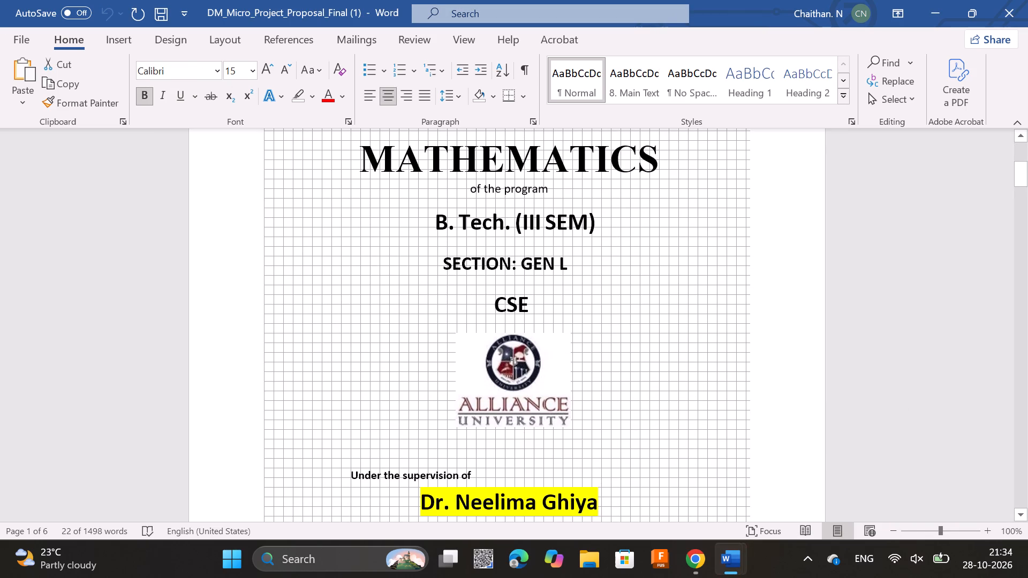
pyautogui.scroll(-3, 537, 339)
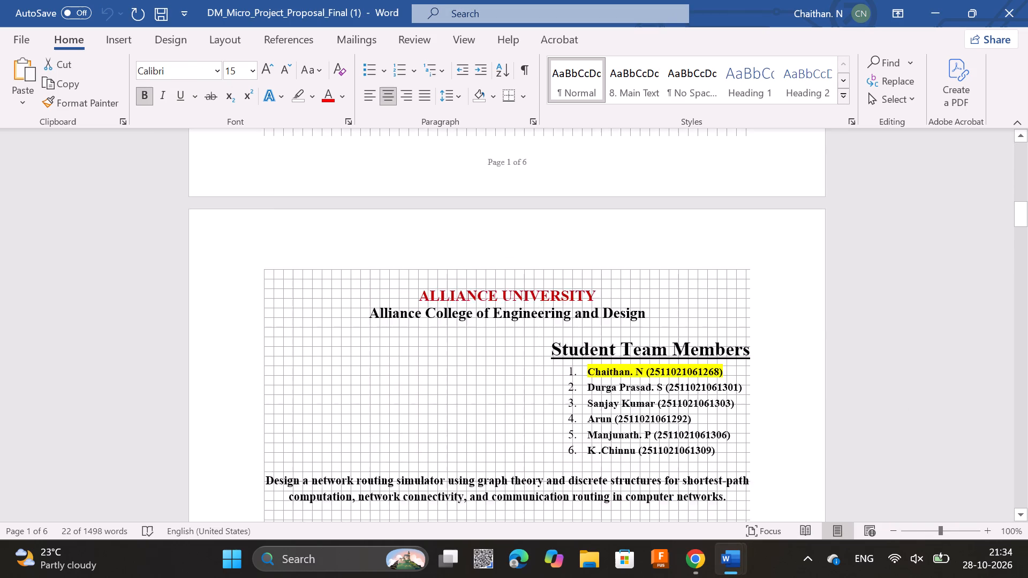
pyautogui.scroll(-1, 537, 339)
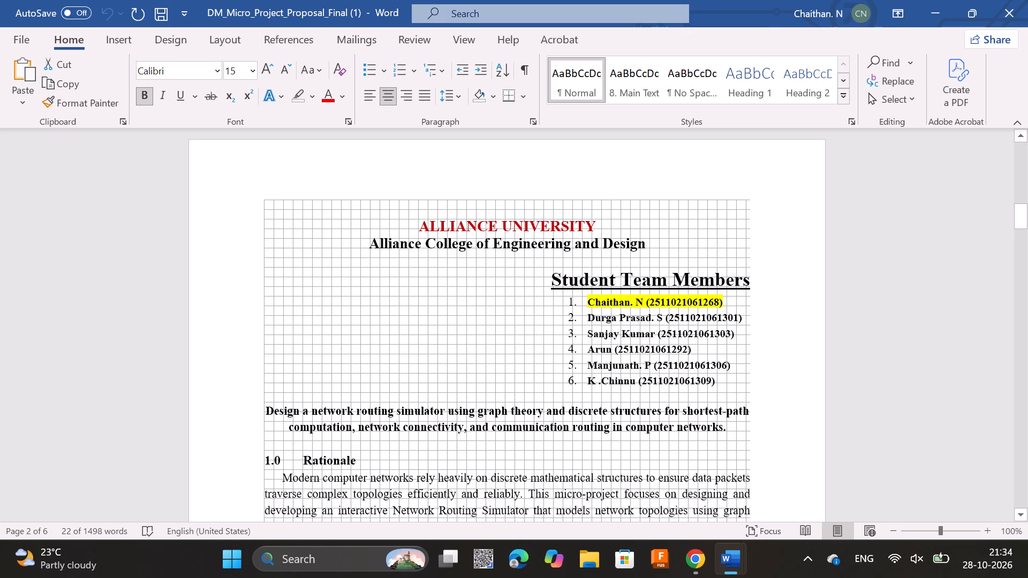
pyautogui.click(651, 248)
pyautogui.press('BackSpace')
pyautogui.press('BackSpace')
pyautogui.press('BackSpace')
pyautogui.press('BackSpace')
pyautogui.press('BackSpace')
pyautogui.press('BackSpace')
pyautogui.press('BackSpace')
pyautogui.press('BackSpace')
pyautogui.press('BackSpace')
pyautogui.press('BackSpace')
pyautogui.press('BackSpace')
pyautogui.press('BackSpace')
pyautogui.press('BackSpace')
pyautogui.press('BackSpace')
pyautogui.press('BackSpace')
pyautogui.press('BackSpace')
pyautogui.press('BackSpace')
pyautogui.press('BackSpace')
pyautogui.press('BackSpace')
pyautogui.press('BackSpace')
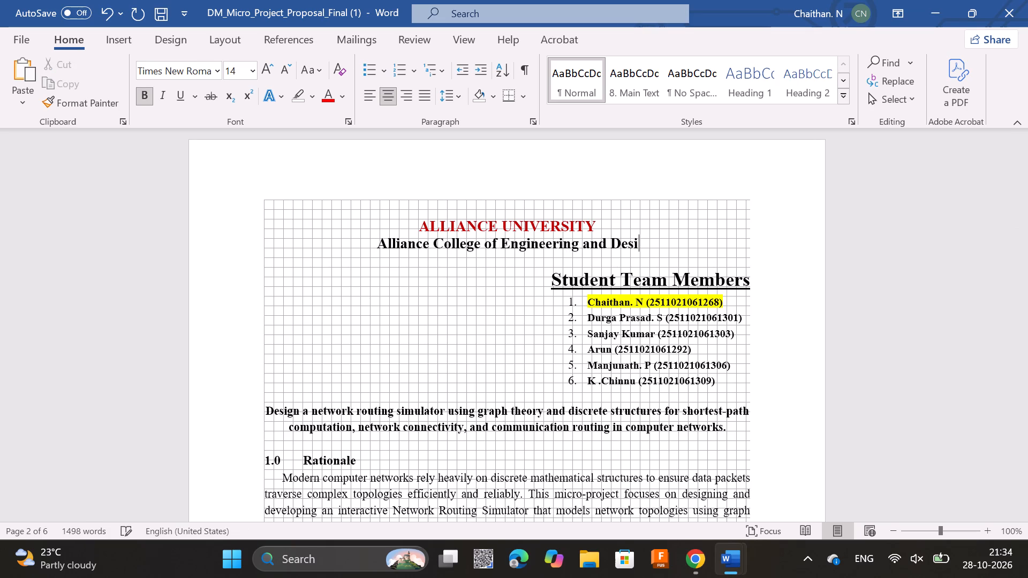
pyautogui.press('BackSpace')
pyautogui.press('BackSpace')
pyautogui.press('BackSpace')
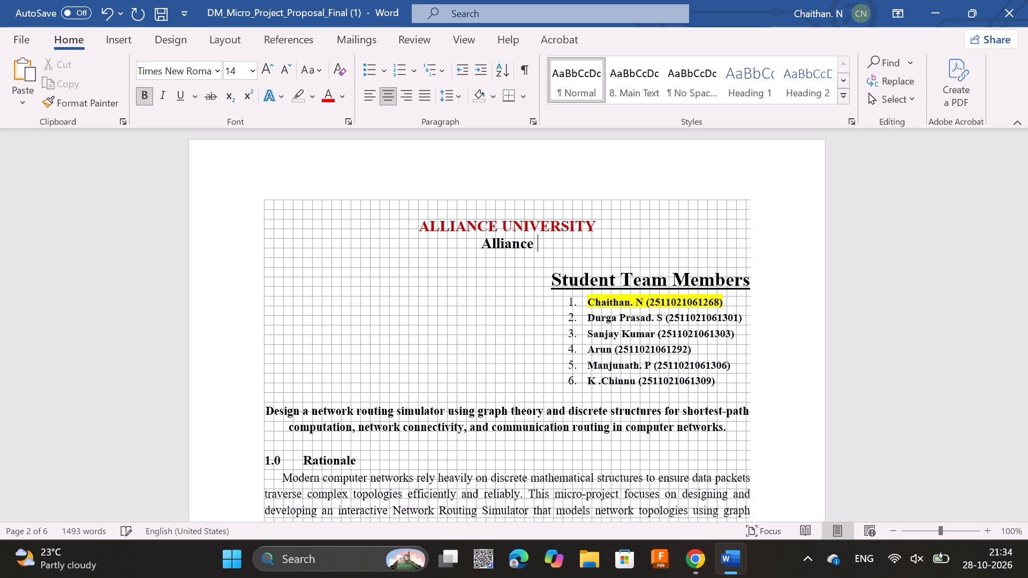
pyautogui.write('School of Ad')
pyautogui.write('vance Computing')
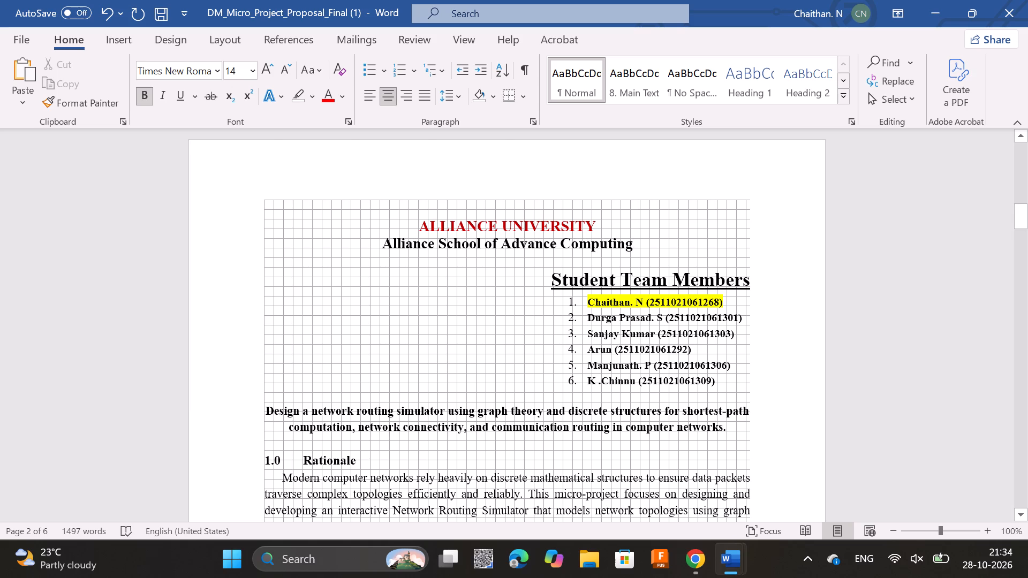
# Copy "Use principles of sets, relations, and functions…" from the proposal's Course Outcomes over the CO1 dotted line under the Part B report's COs Attained.
pyautogui.scroll(-2, 616, 288)
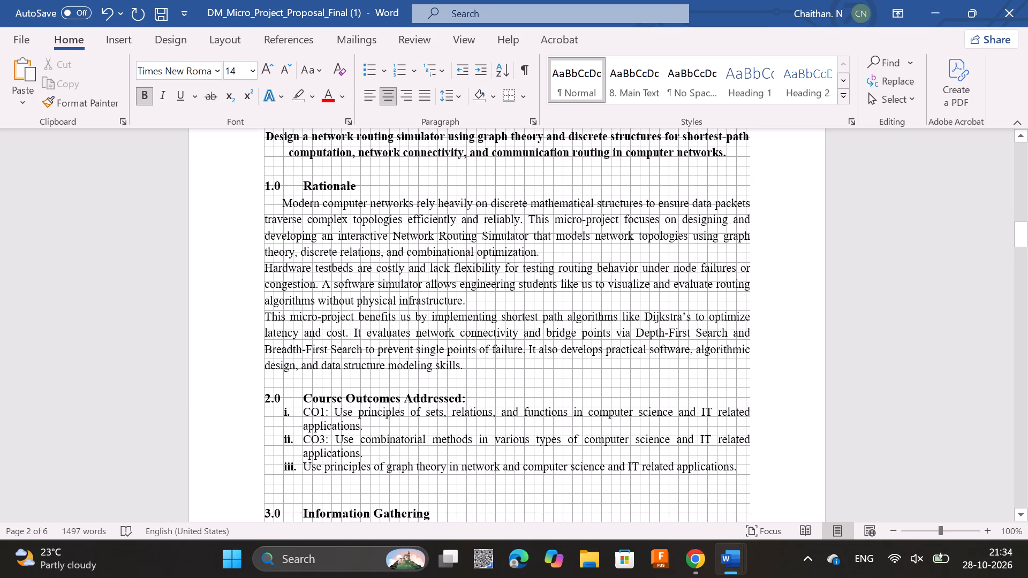
pyautogui.scroll(-1, 616, 288)
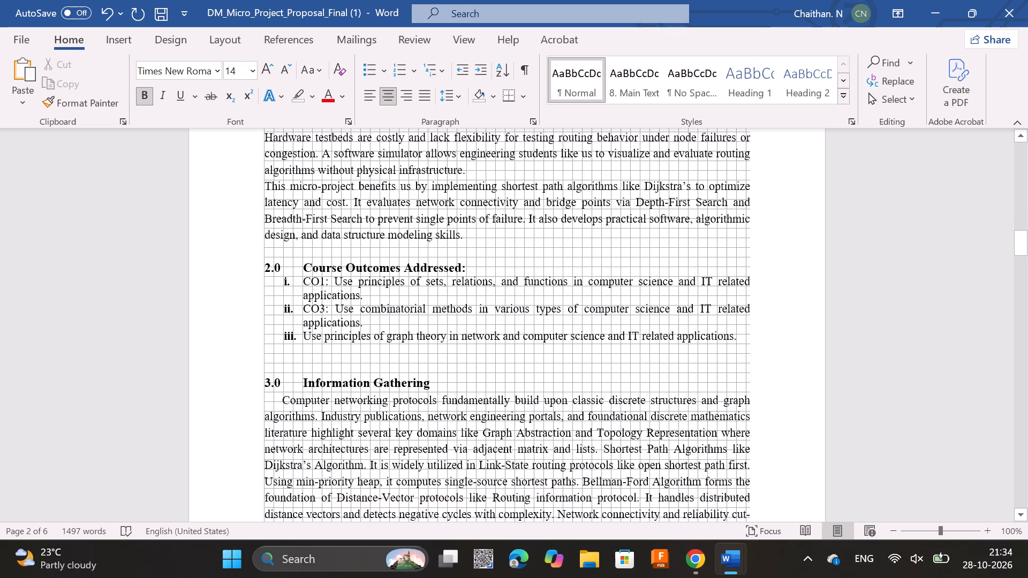
pyautogui.moveTo(364, 295); pyautogui.dragTo(335, 284)
pyautogui.hotkey('ctrl', 'c')
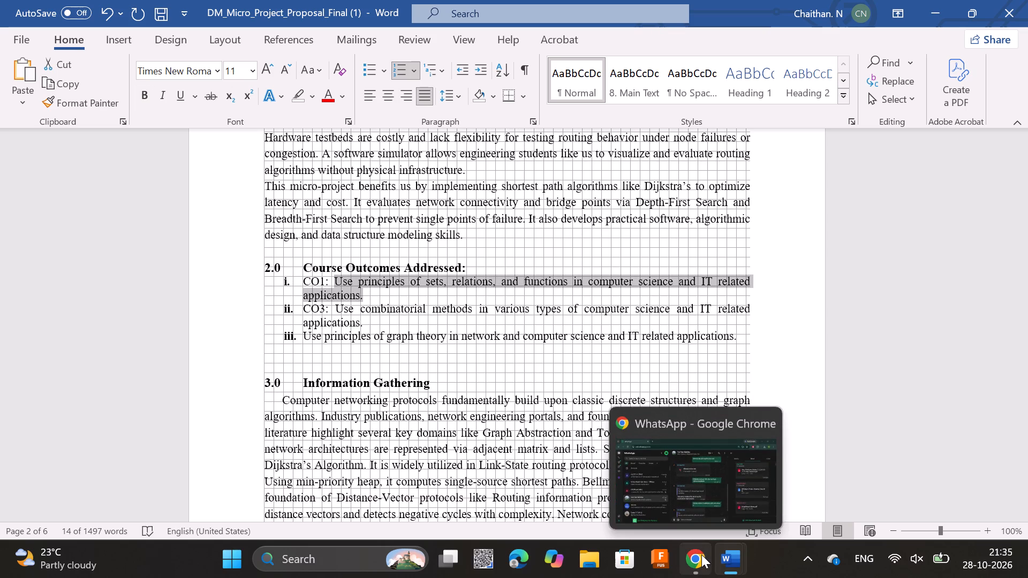
pyautogui.click(667, 488)
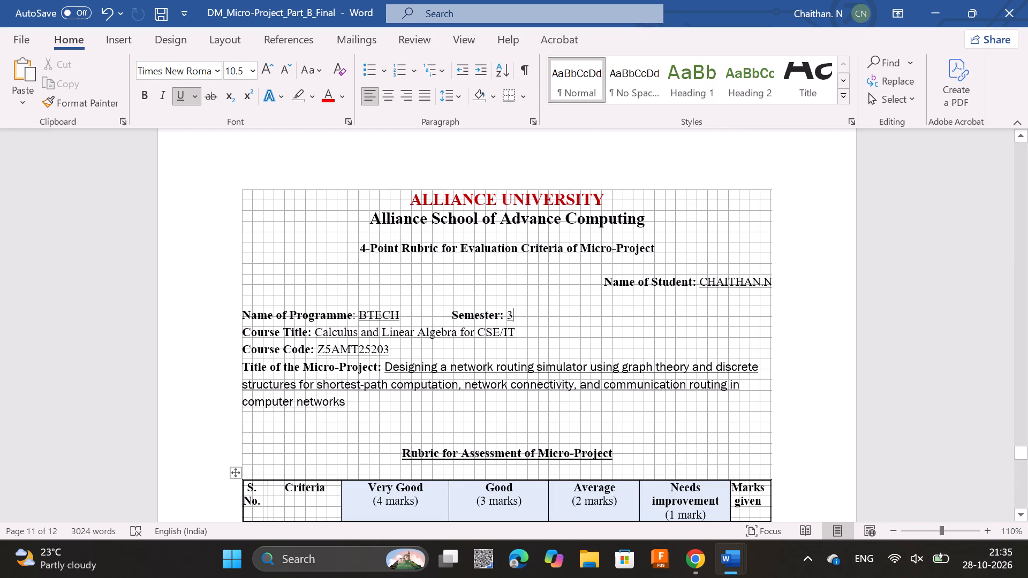
pyautogui.scroll(-5, 606, 445)
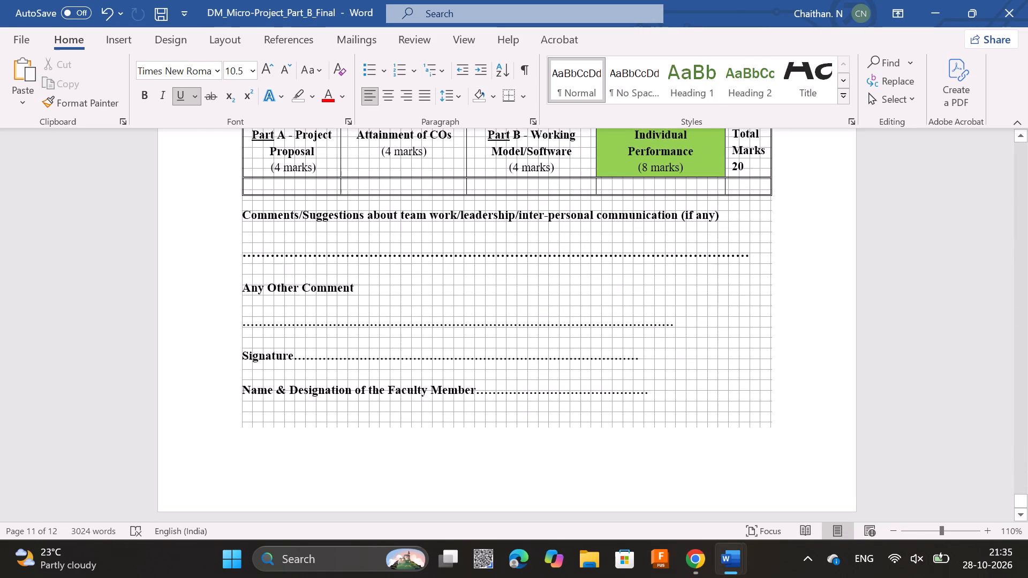
pyautogui.scroll(3, 345, 278)
pyautogui.scroll(-1, 345, 278)
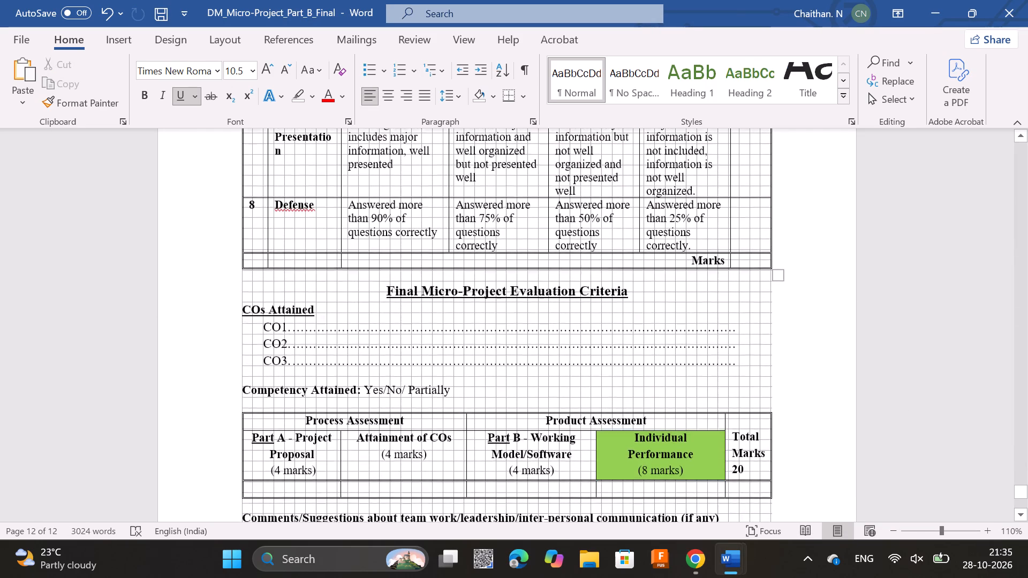
pyautogui.moveTo(742, 324); pyautogui.dragTo(467, 325)
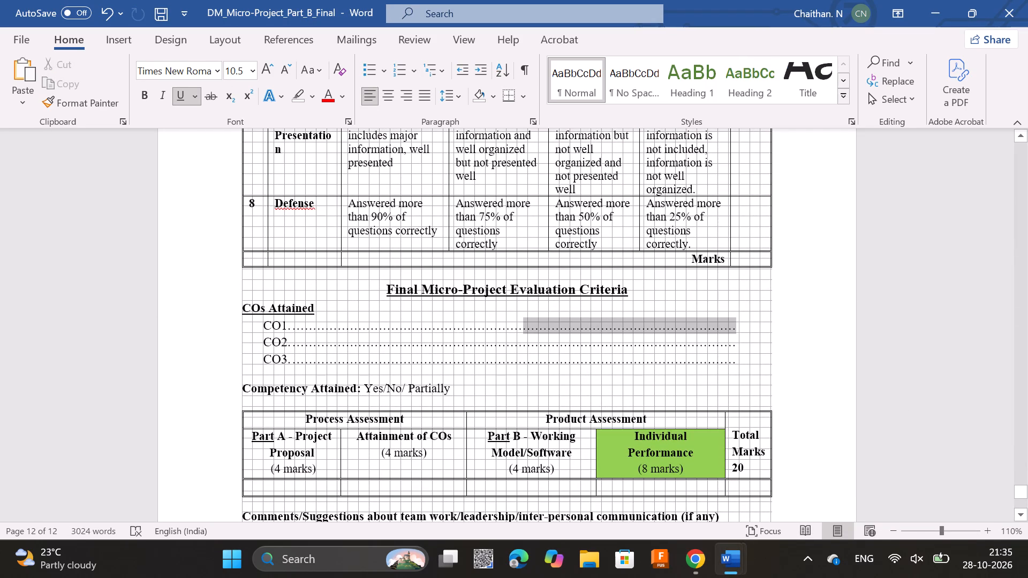
pyautogui.moveTo(467, 325); pyautogui.dragTo(285, 328)
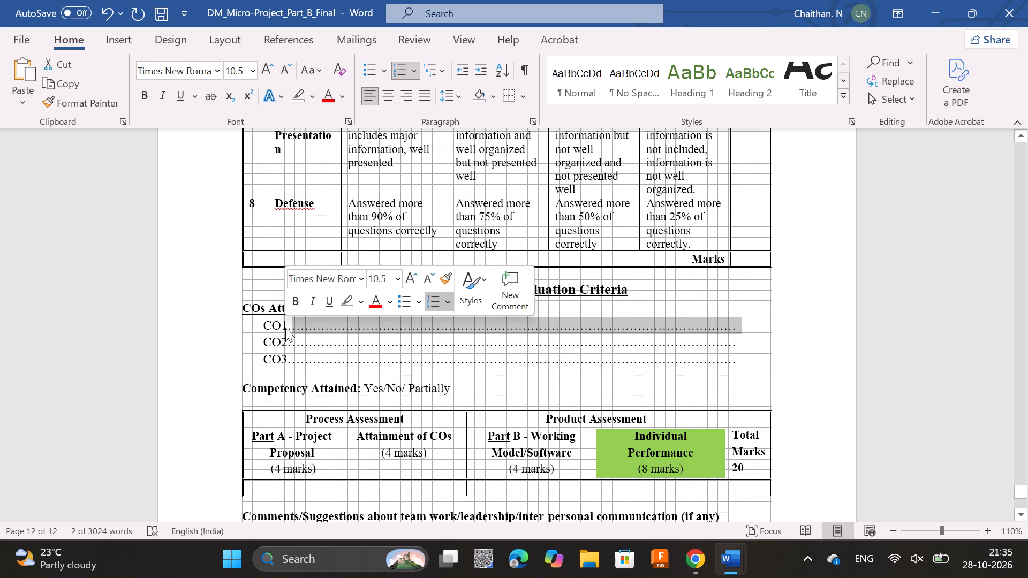
pyautogui.hotkey('ctrl', 'v')
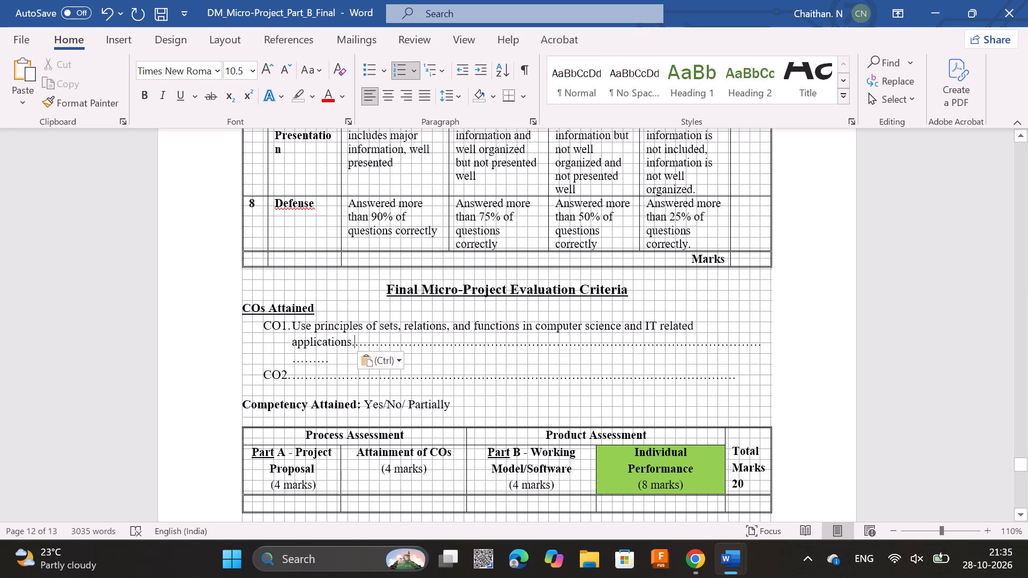
# Delete the leftover dots after the CO1 text so that the entry ends at "applications.".
pyautogui.moveTo(331, 360); pyautogui.dragTo(259, 334)
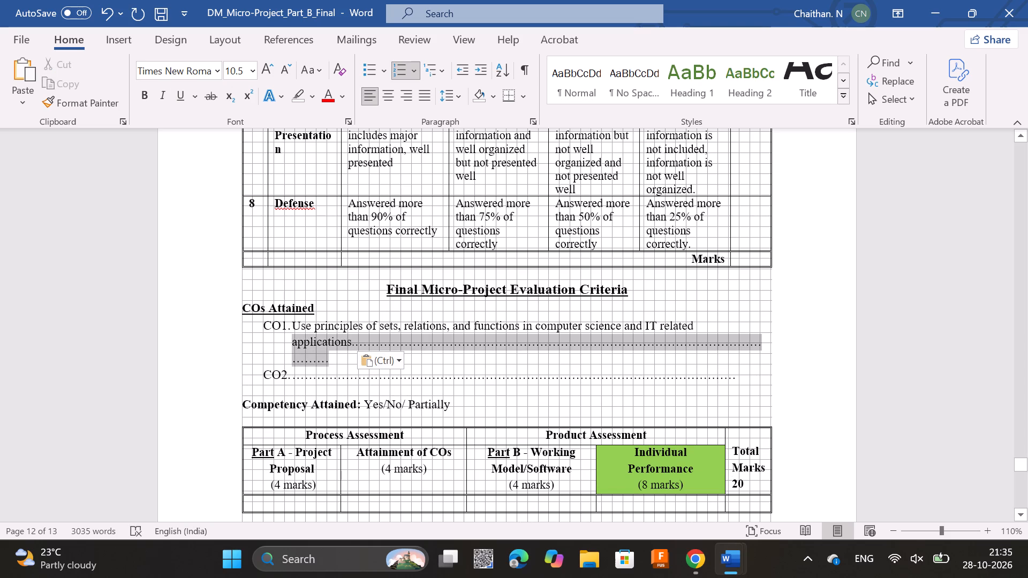
pyautogui.moveTo(259, 334); pyautogui.dragTo(354, 343)
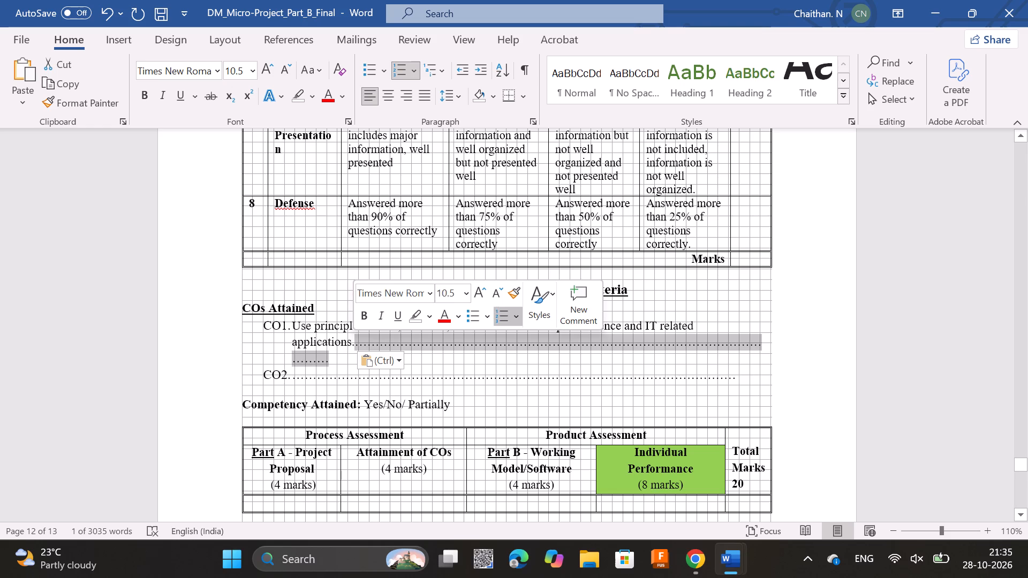
pyautogui.press('BackSpace')
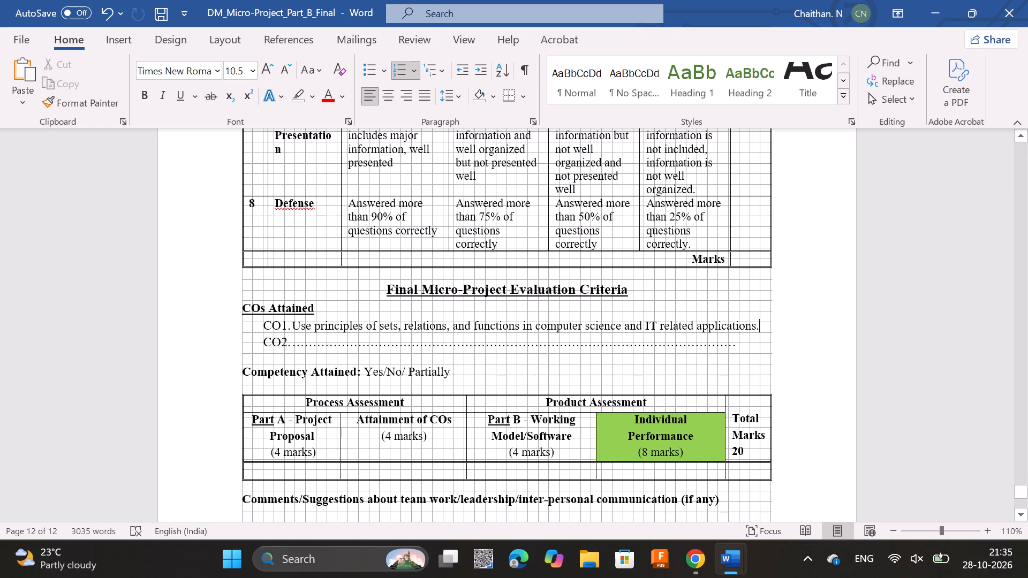
# Replace the dotted CO2 line under COs Attained with an empty CO2 entry directly below CO1.
pyautogui.click(740, 345)
pyautogui.moveTo(740, 345); pyautogui.dragTo(302, 341)
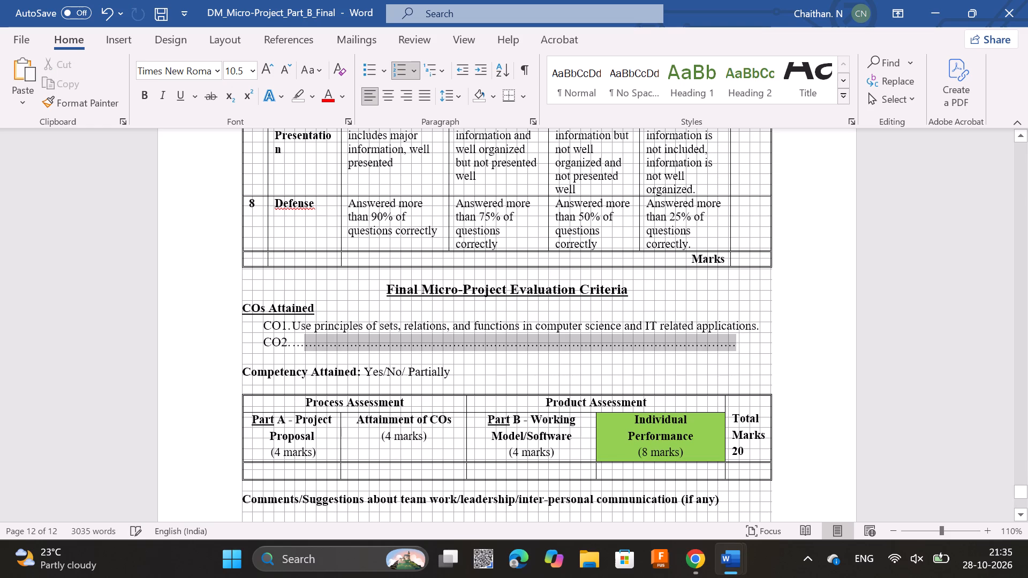
pyautogui.moveTo(302, 341); pyautogui.dragTo(294, 342)
pyautogui.press('BackSpace')
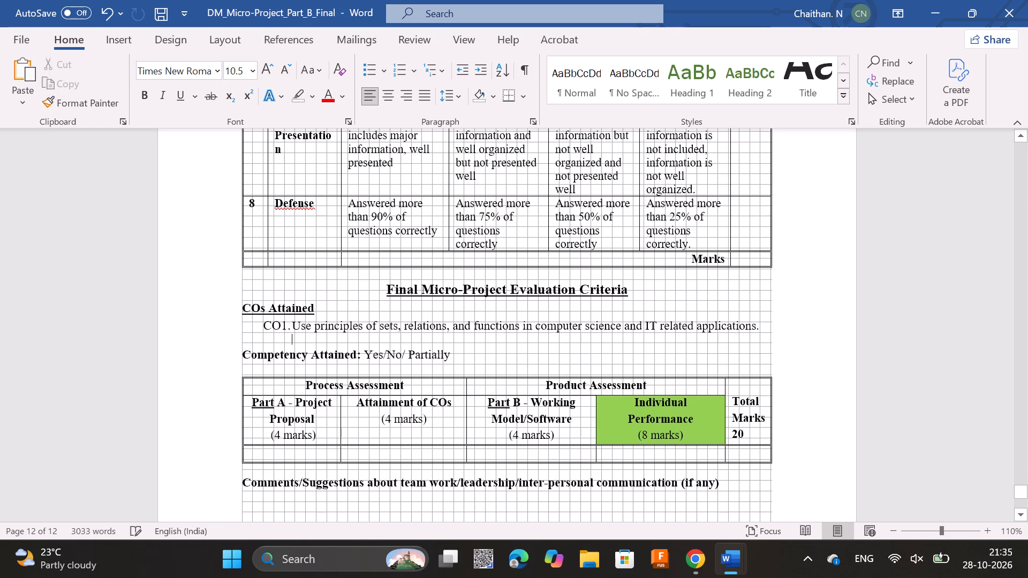
pyautogui.click(761, 324)
pyautogui.press('Return')
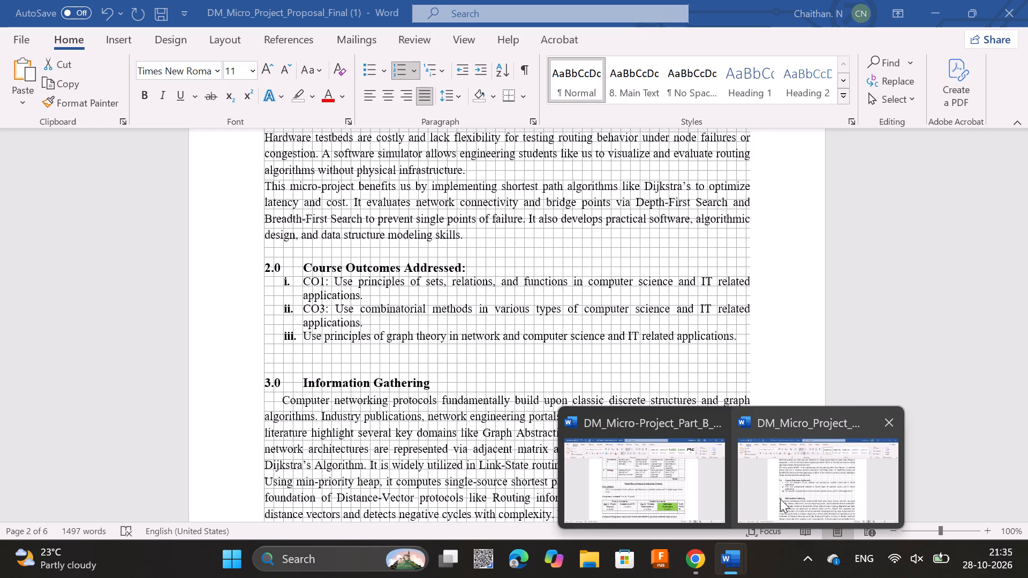
# Switch to the proposal document and copy the second course outcome's text, "Use combinatorial methods in various types of computer science and IT related applications.".
pyautogui.click(780, 499)
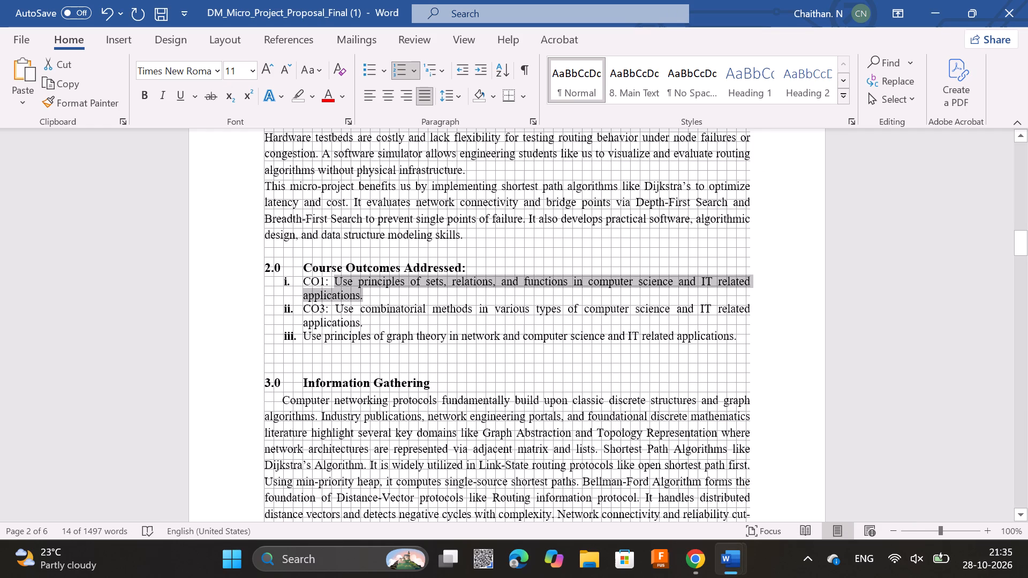
pyautogui.moveTo(333, 308); pyautogui.dragTo(364, 322)
pyautogui.hotkey('ctrl', 'c')
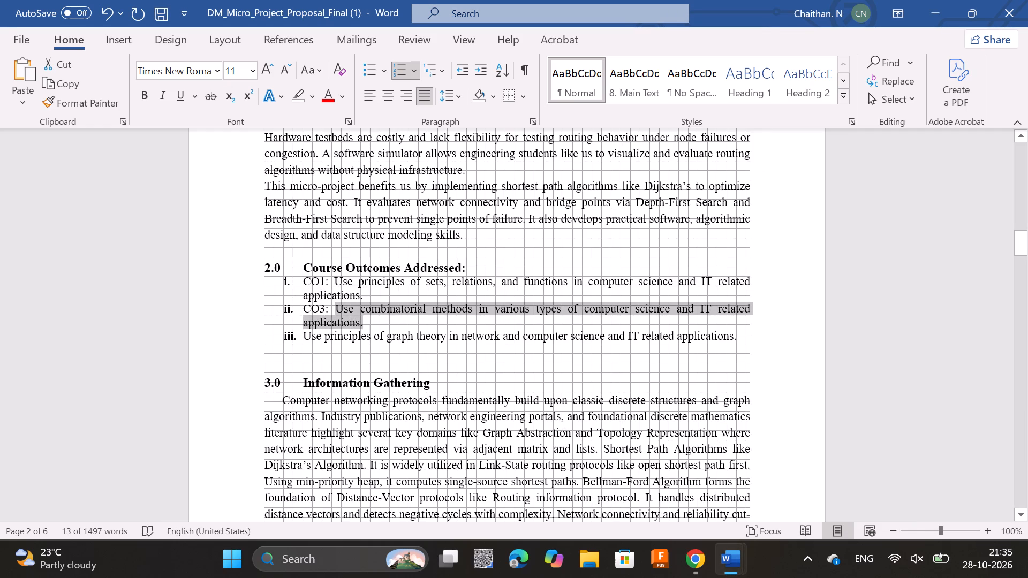
# Add the label "CO3: " before the third course outcome in the proposal's section 2.0.
pyautogui.click(300, 336)
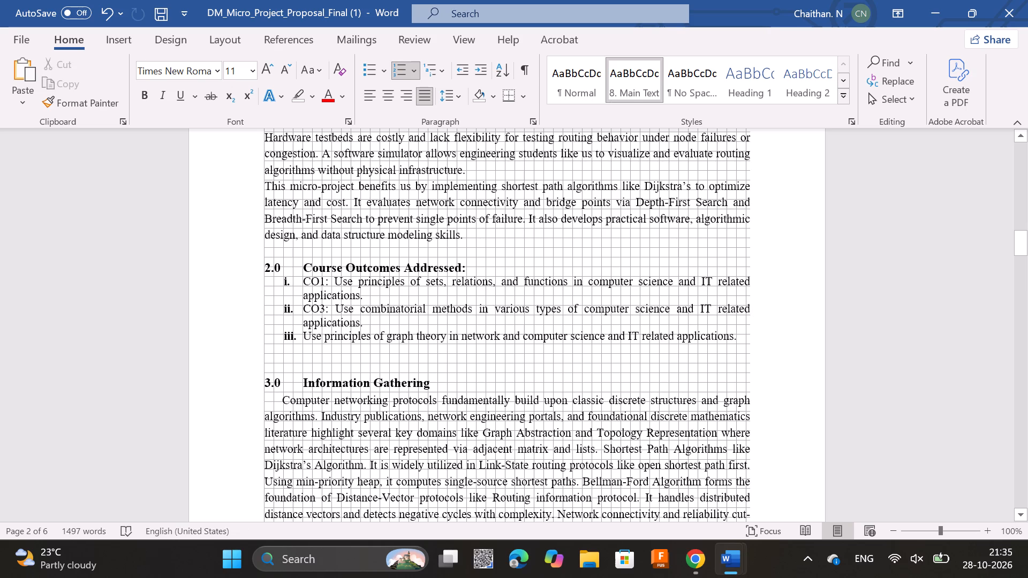
pyautogui.hotkey('shift', 'c')
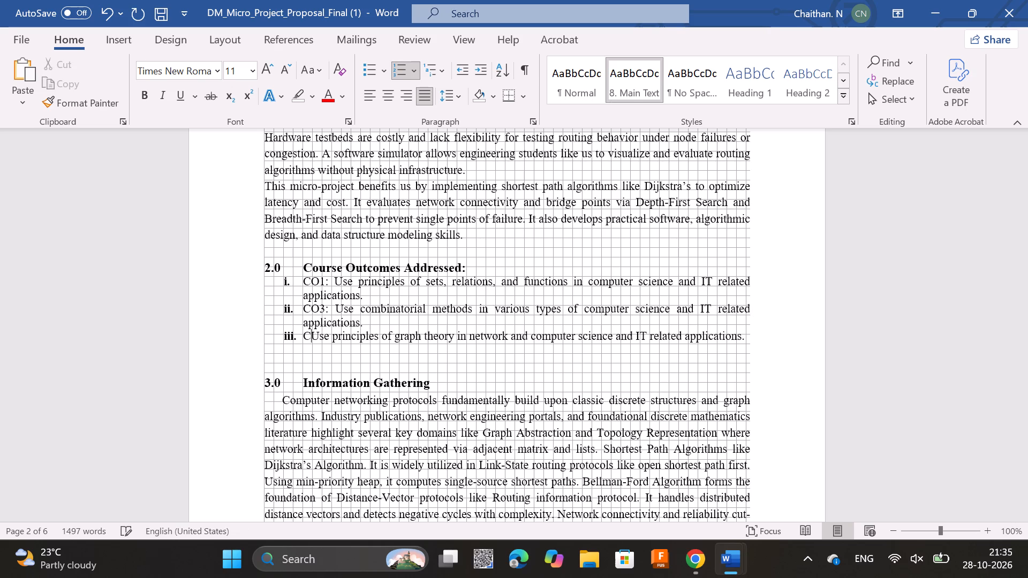
pyautogui.hotkey('shift', 'o')
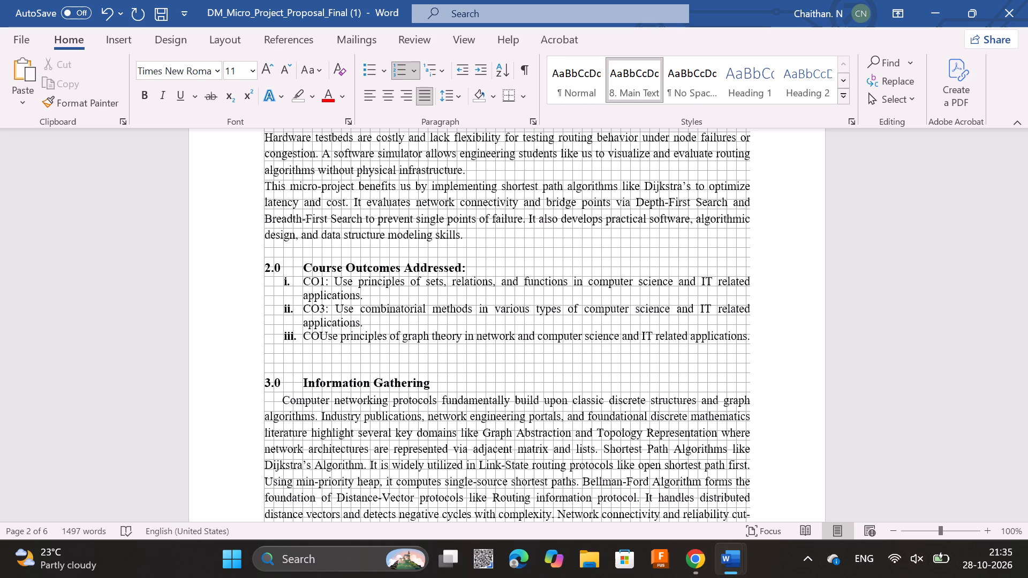
pyautogui.press('3')
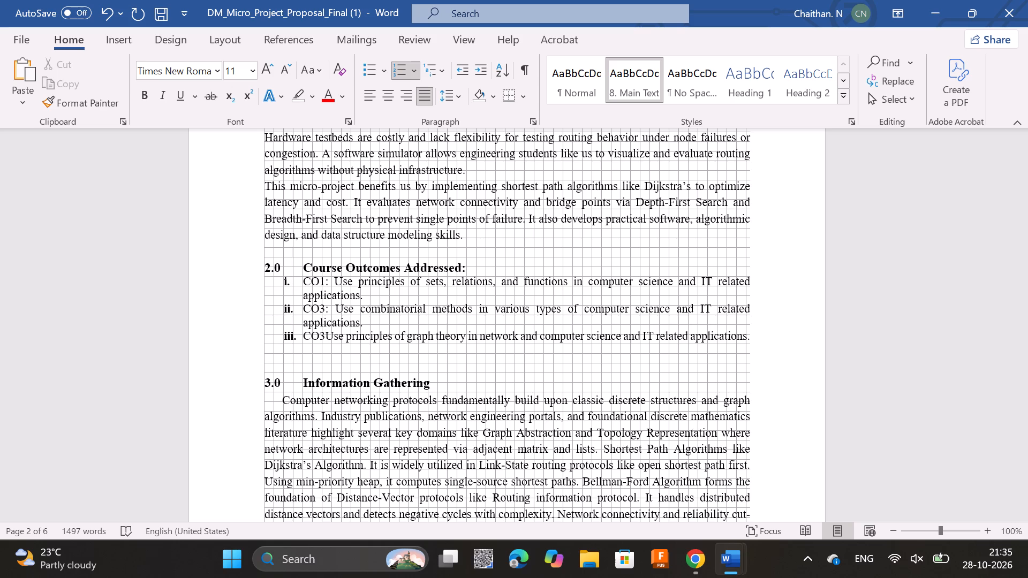
pyautogui.hotkey('shift', ':')
pyautogui.press('space')
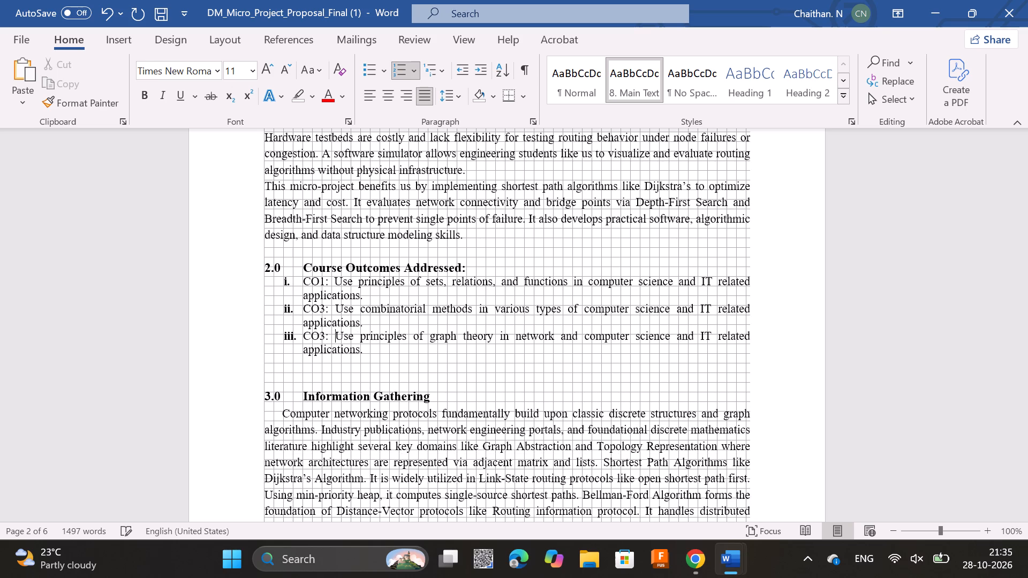
# Relabel the second course outcome in the proposal's section 2.0 as CO2.
pyautogui.click(322, 309)
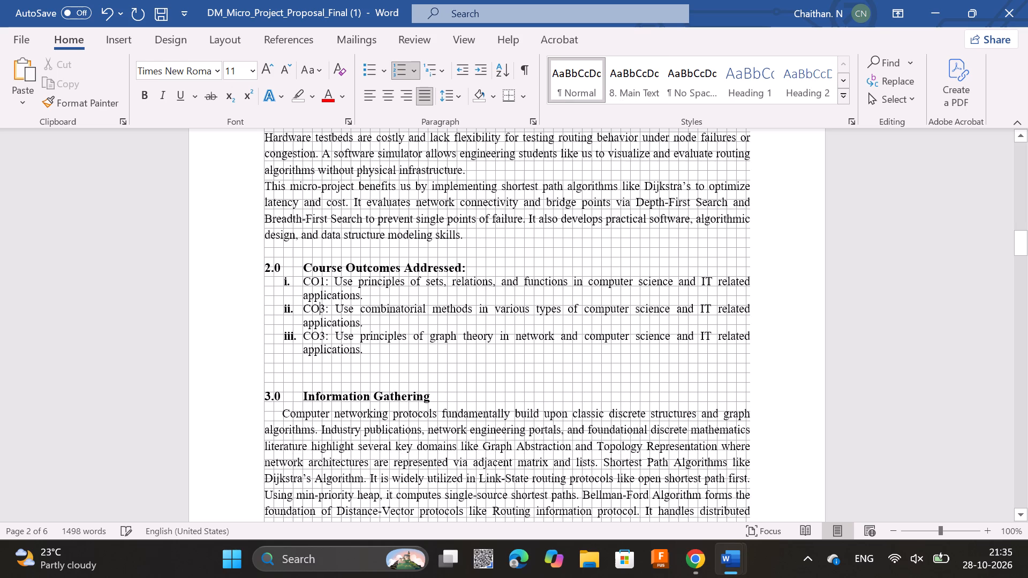
pyautogui.press('Right')
pyautogui.press('BackSpace')
pyautogui.press('2')
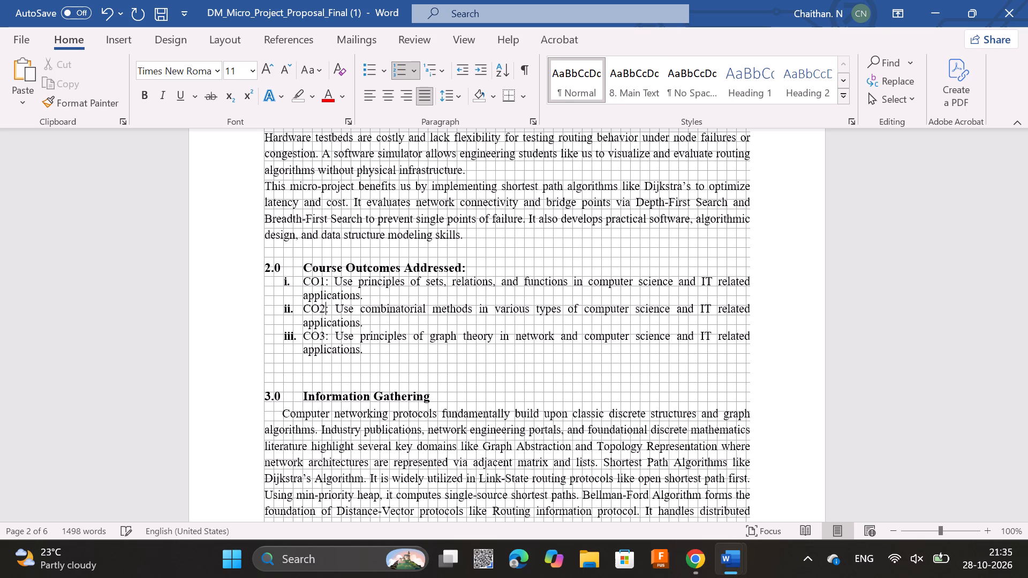
# Copy the proposal's CO2 outcome text, "Use combinatorial methods…", into the empty CO2 entry of the Part B report.
pyautogui.moveTo(365, 320); pyautogui.dragTo(341, 314)
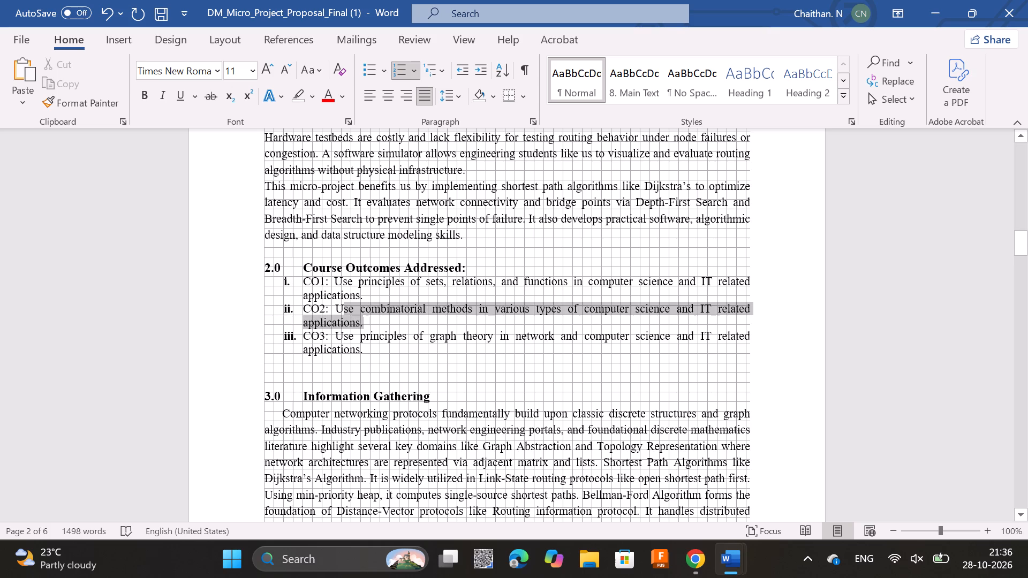
pyautogui.moveTo(341, 314); pyautogui.dragTo(337, 311)
pyautogui.hotkey('ctrl', 'c')
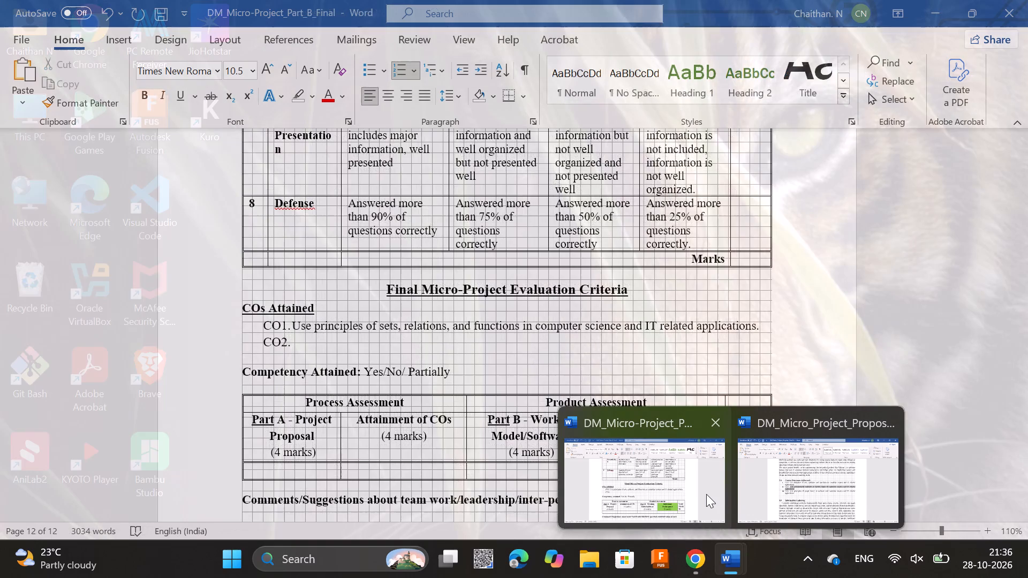
pyautogui.click(704, 494)
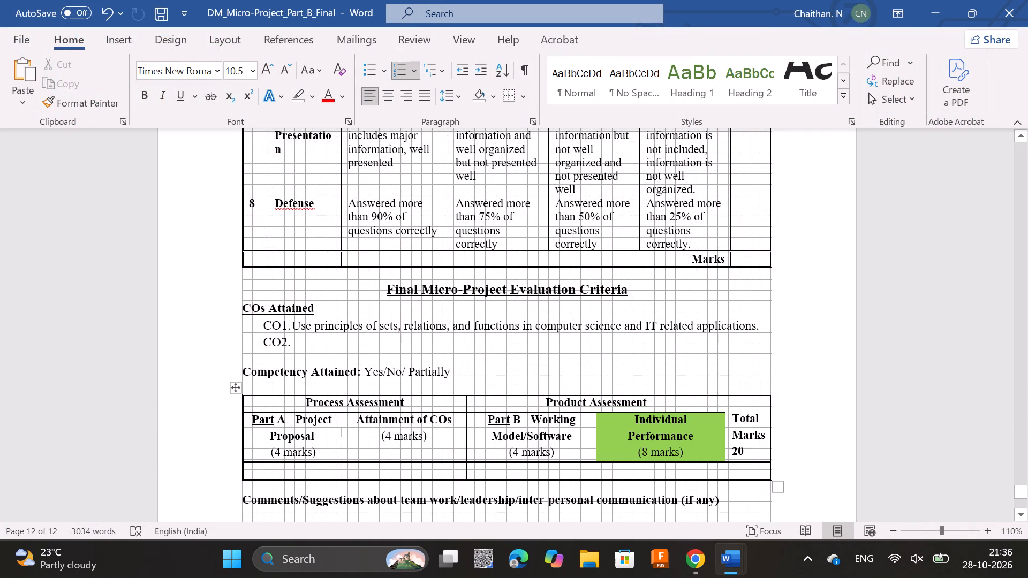
pyautogui.scroll(-1, 546, 390)
pyautogui.scroll(1, 546, 390)
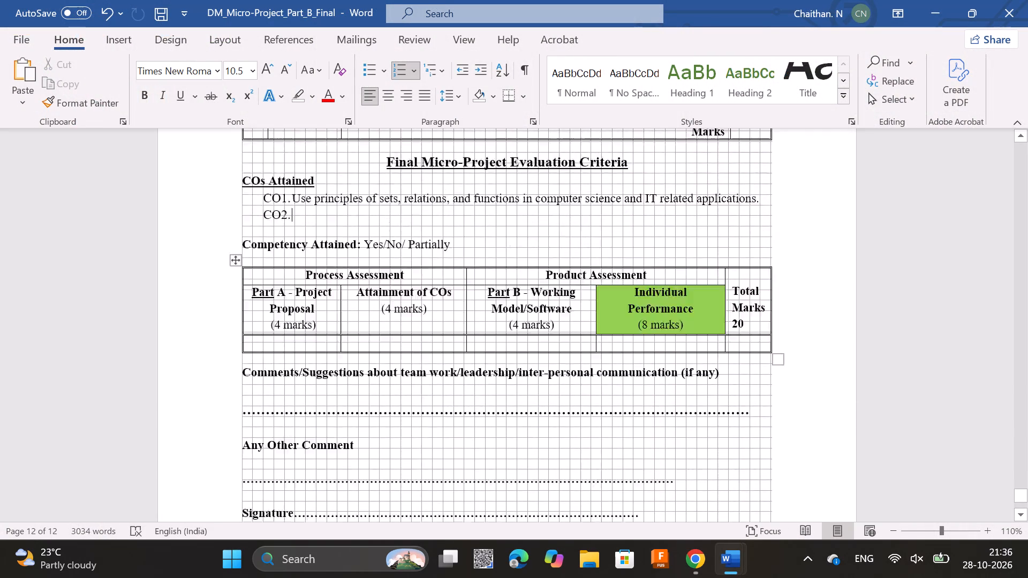
pyautogui.scroll(1, 546, 390)
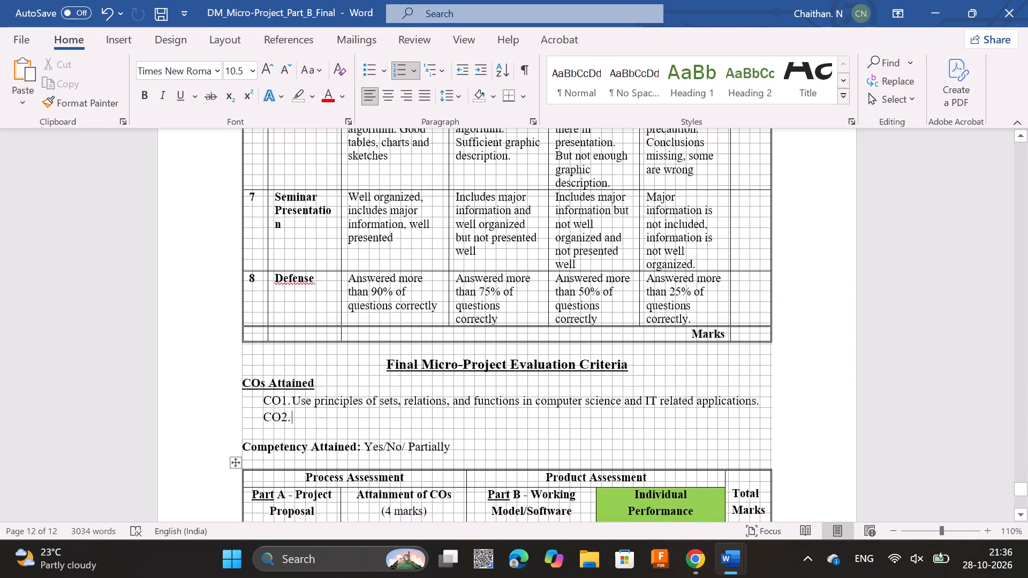
pyautogui.hotkey('ctrl', 'v')
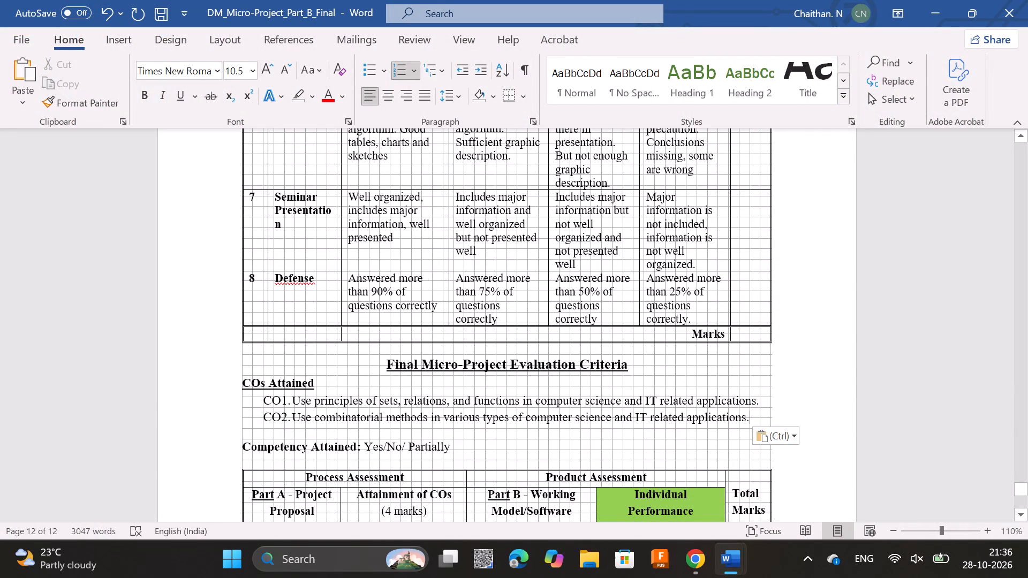
# Add a CO3 entry under the Part B report's COs Attained, copying the proposal's outcome text "Use principles of graph theory…" into it.
pyautogui.press('Return')
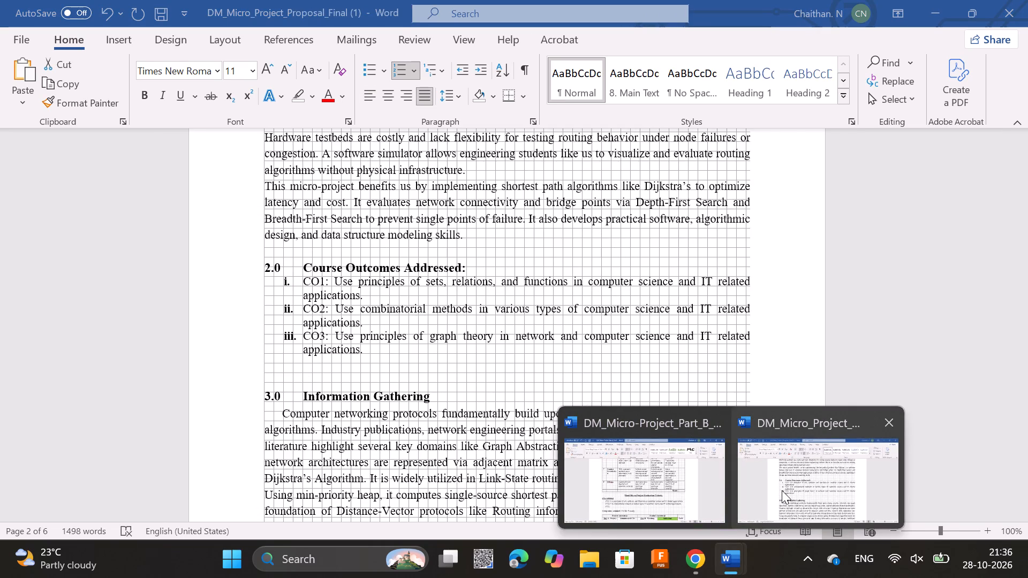
pyautogui.click(782, 490)
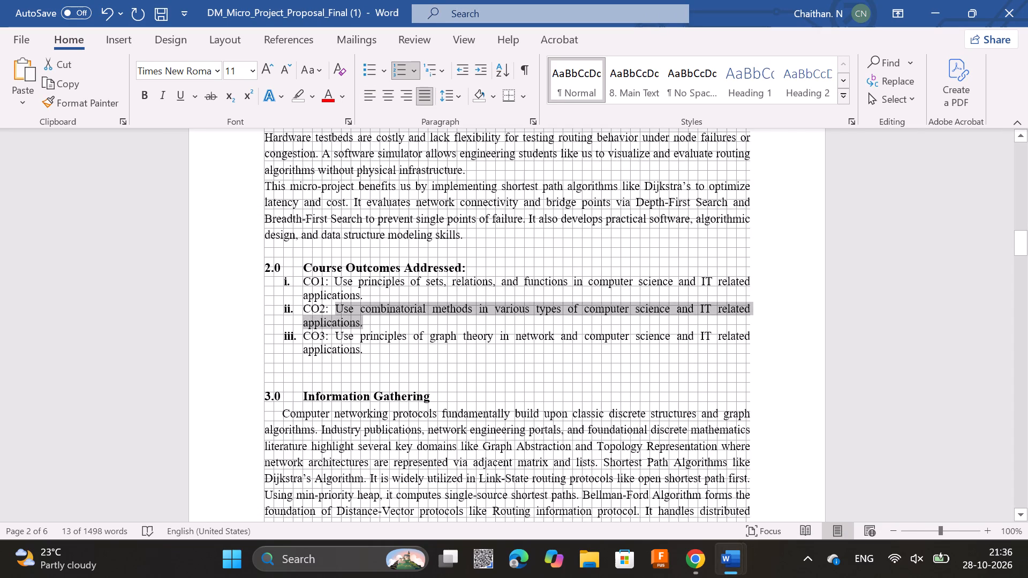
pyautogui.moveTo(333, 334); pyautogui.dragTo(365, 348)
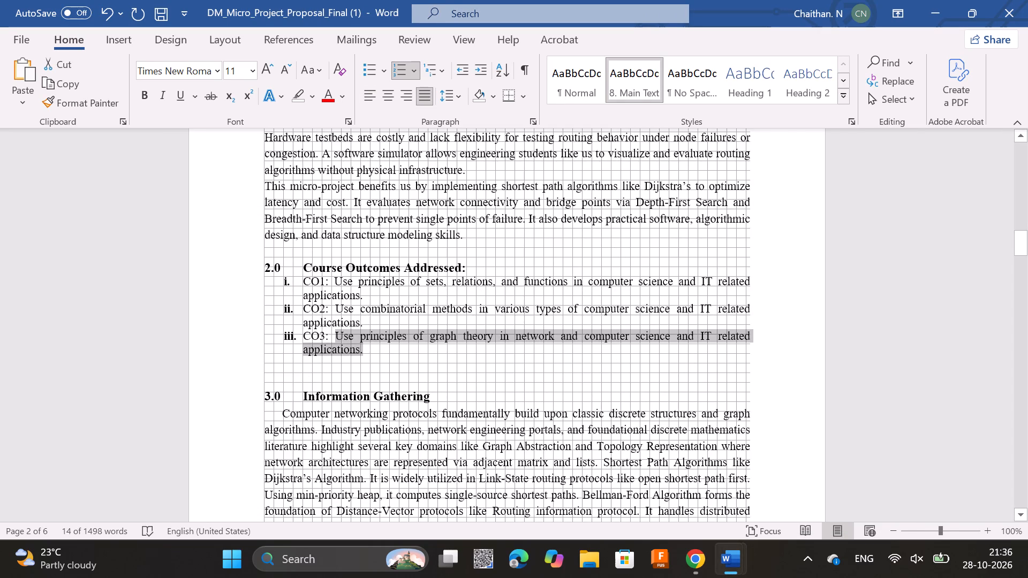
pyautogui.hotkey('ctrl', 'c')
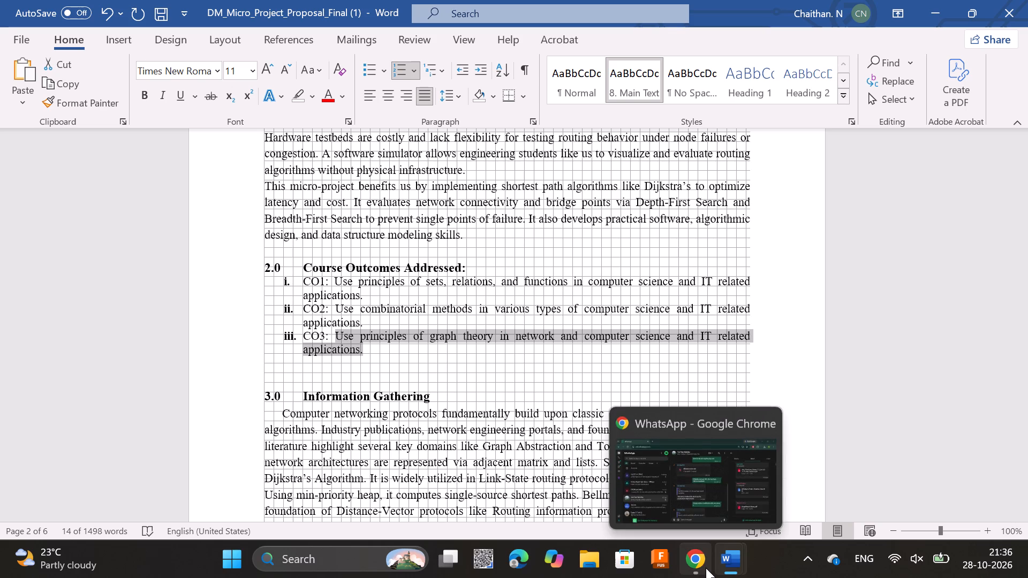
pyautogui.click(679, 509)
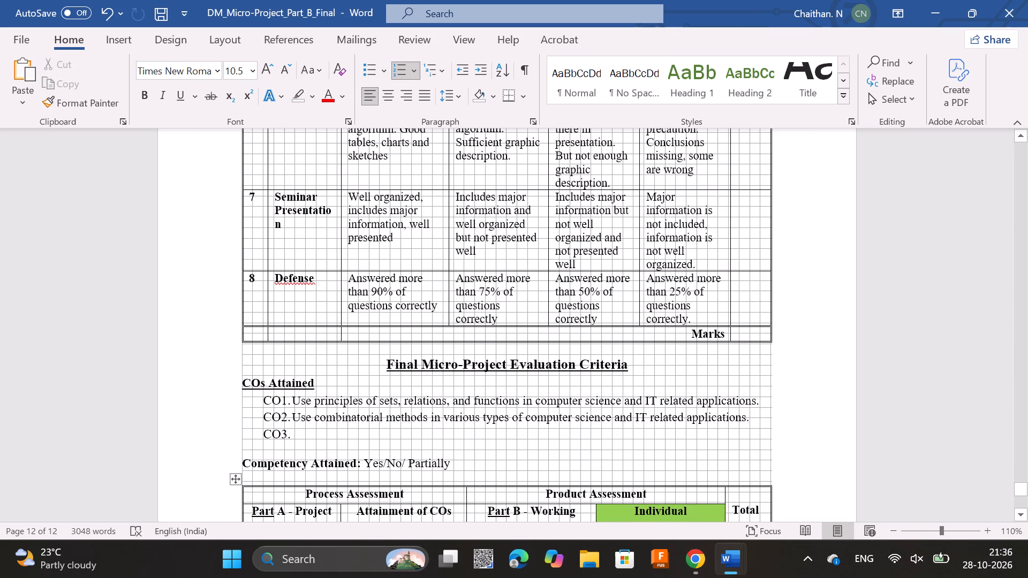
pyautogui.hotkey('ctrl', 'v')
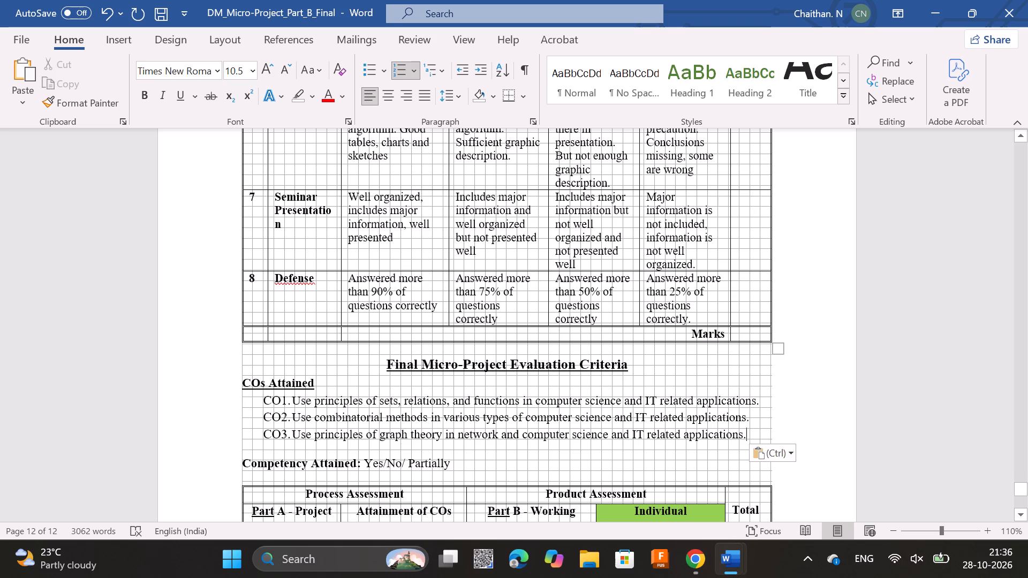
# Replace the course title on the report's 4-Point Rubric page with "Discrete Mathematics".
pyautogui.hscroll(1, 391, 323)
pyautogui.scroll(-4, 391, 323)
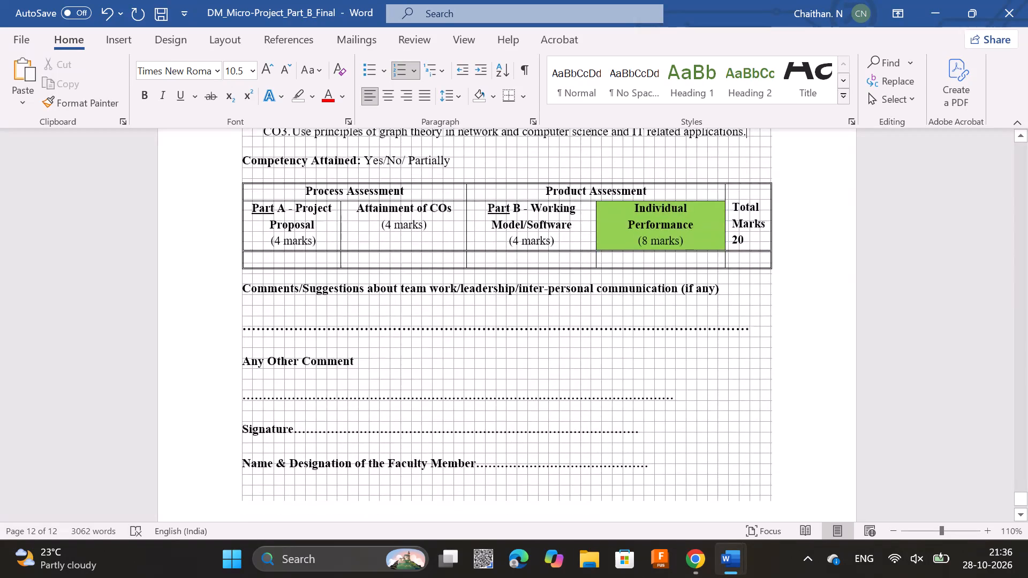
pyautogui.scroll(2, 391, 323)
pyautogui.scroll(-1, 391, 323)
pyautogui.scroll(1, 391, 323)
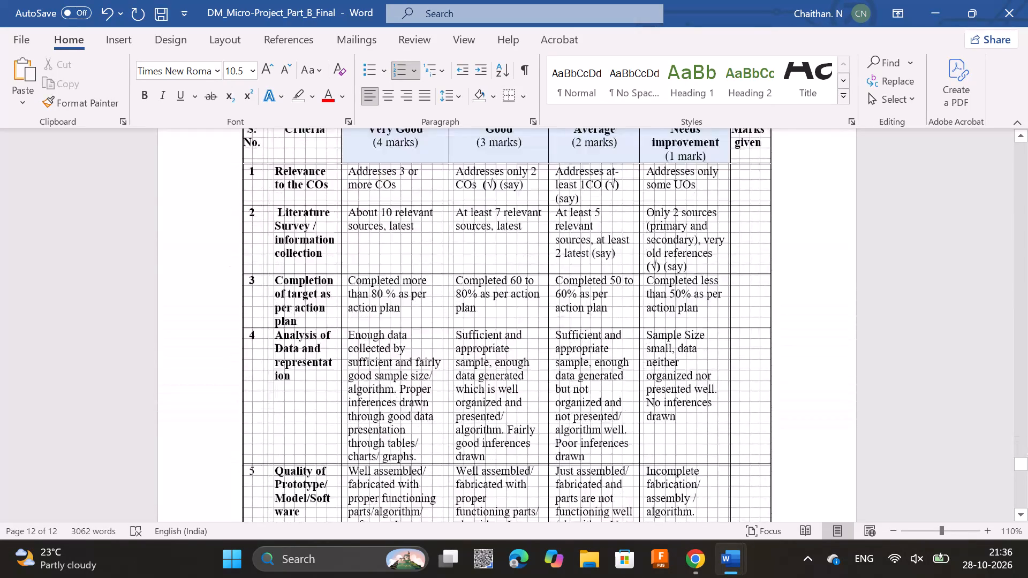
pyautogui.scroll(1, 391, 323)
pyautogui.moveTo(521, 325); pyautogui.dragTo(516, 325)
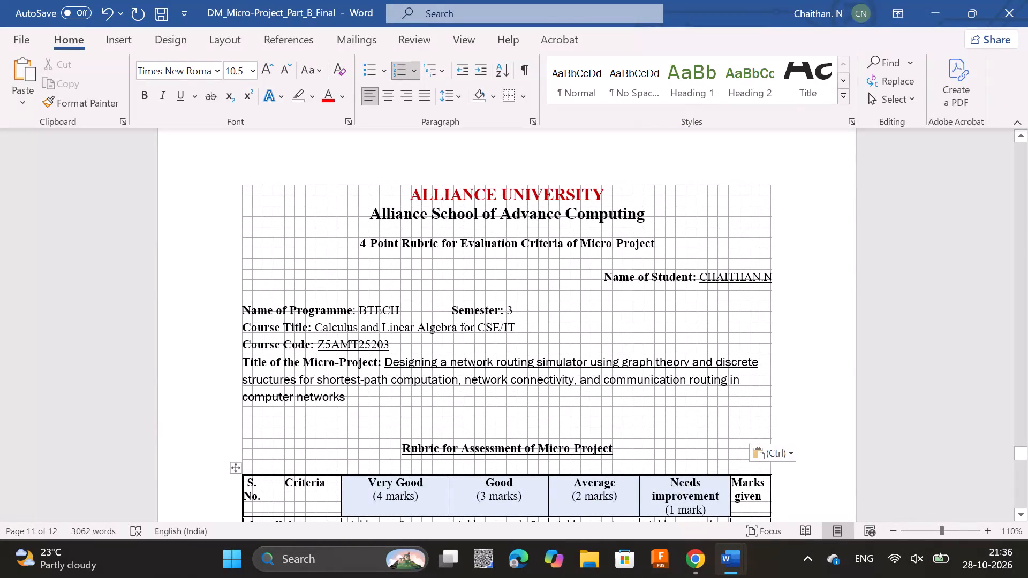
pyautogui.moveTo(516, 325); pyautogui.dragTo(319, 323)
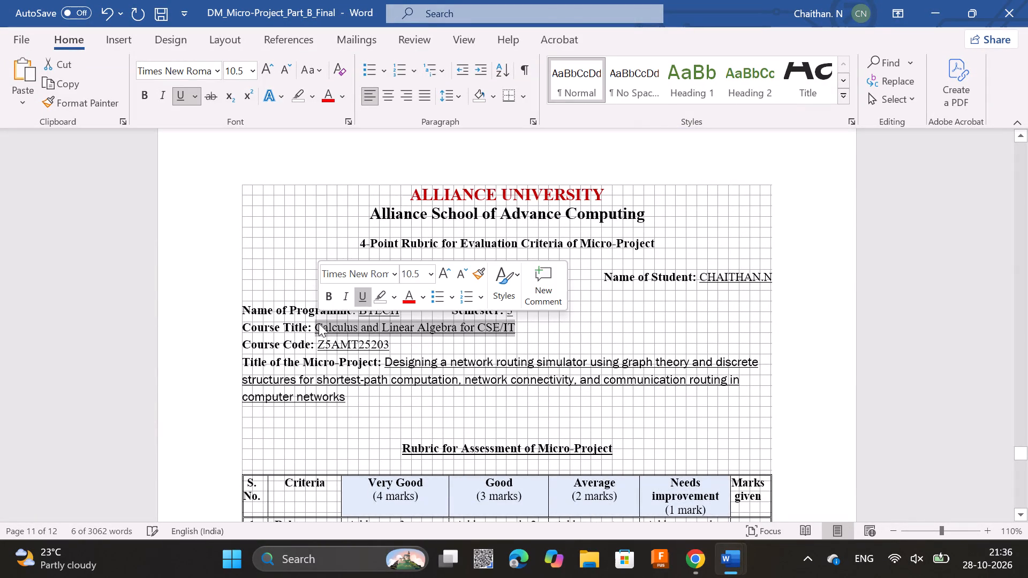
pyautogui.press('BackSpace')
pyautogui.hotkey('shift', 'd')
pyautogui.write('iscrete')
pyautogui.press('space')
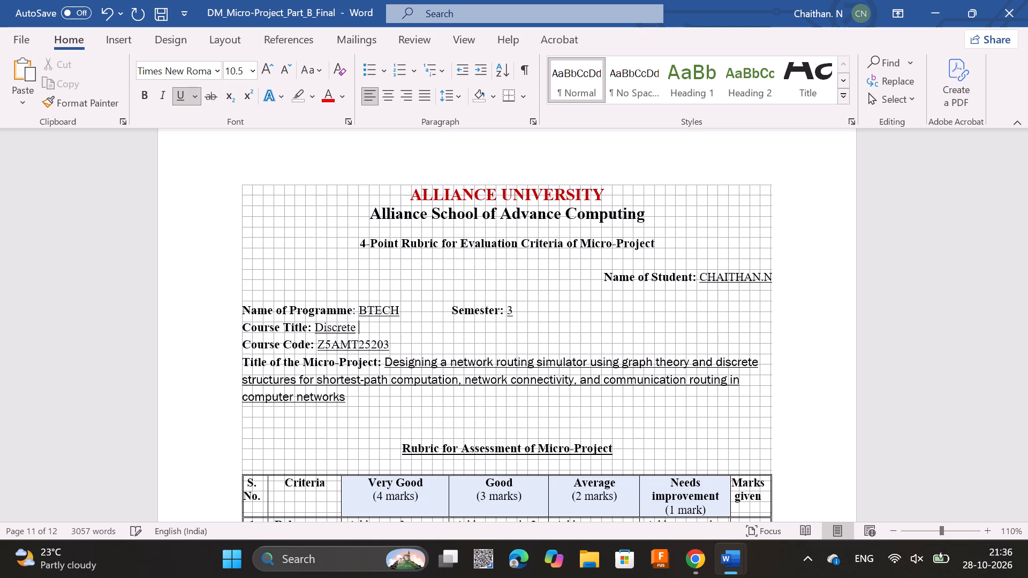
pyautogui.write('MAth')
pyautogui.press('BackSpace')
pyautogui.press('BackSpace')
pyautogui.press('BackSpace')
pyautogui.write('athematics')
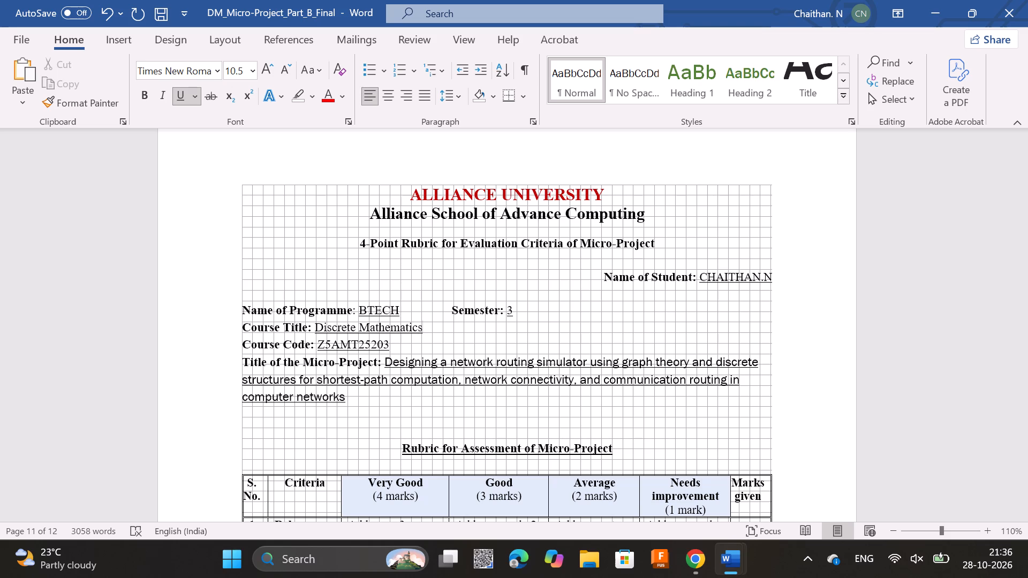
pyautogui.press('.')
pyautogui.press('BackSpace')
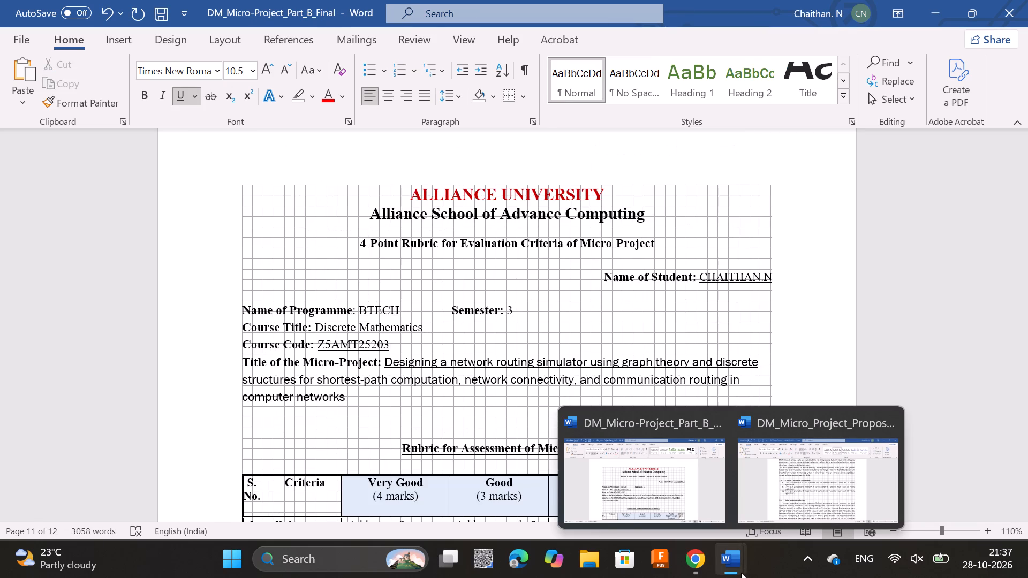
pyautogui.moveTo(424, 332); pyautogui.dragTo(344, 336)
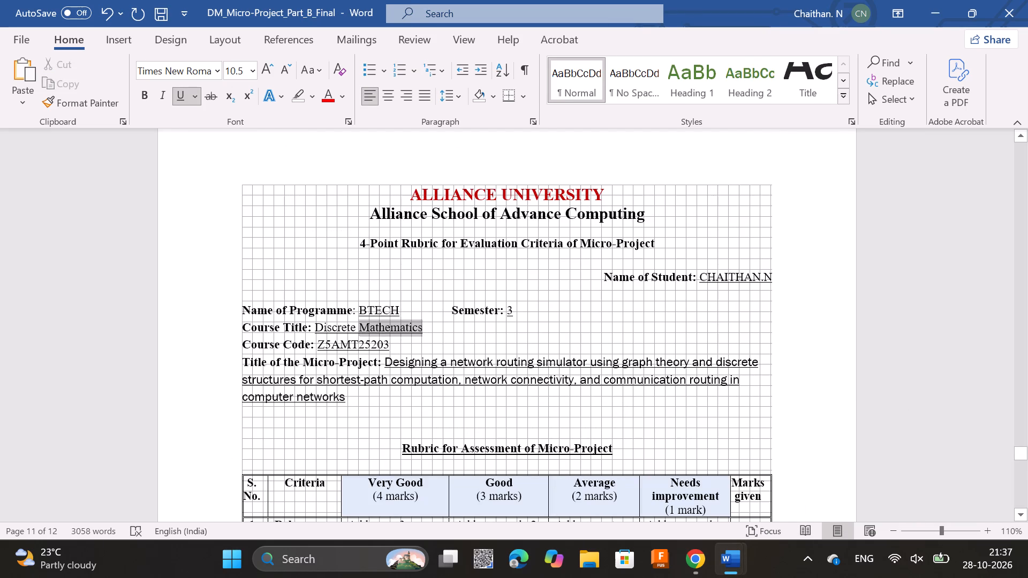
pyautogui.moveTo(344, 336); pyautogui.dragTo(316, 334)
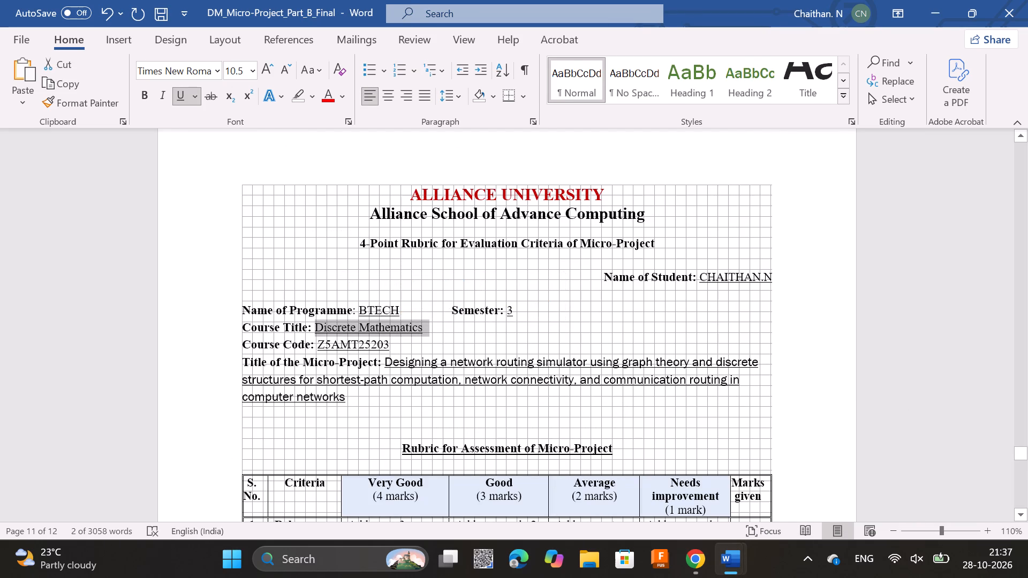
# Set the font size of the whole micro-project title text on the rubric page to 10.
pyautogui.moveTo(351, 397); pyautogui.dragTo(391, 360)
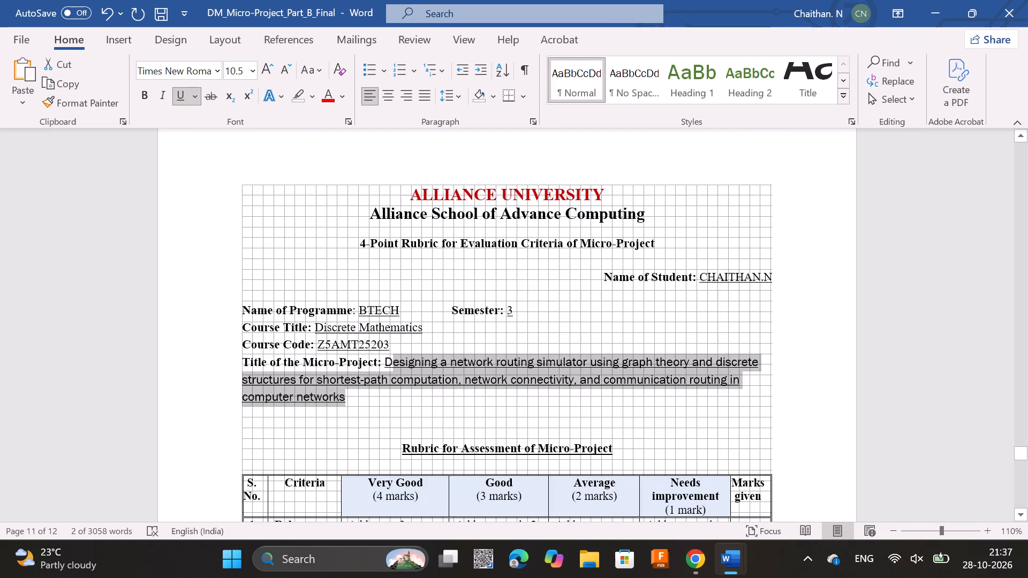
pyautogui.moveTo(391, 360); pyautogui.dragTo(385, 361)
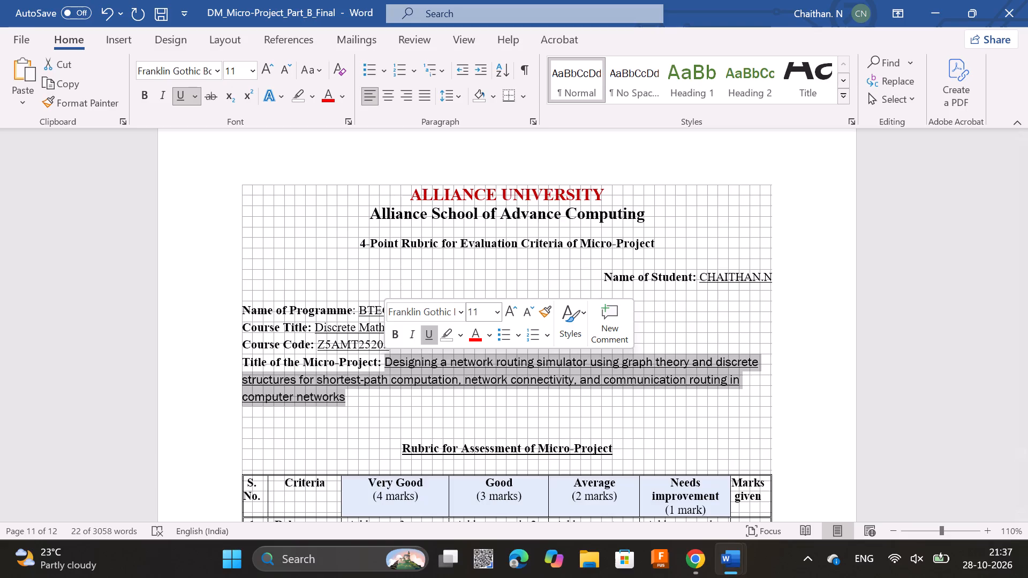
pyautogui.click(478, 310)
pyautogui.press('BackSpace')
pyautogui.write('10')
pyautogui.click(434, 308)
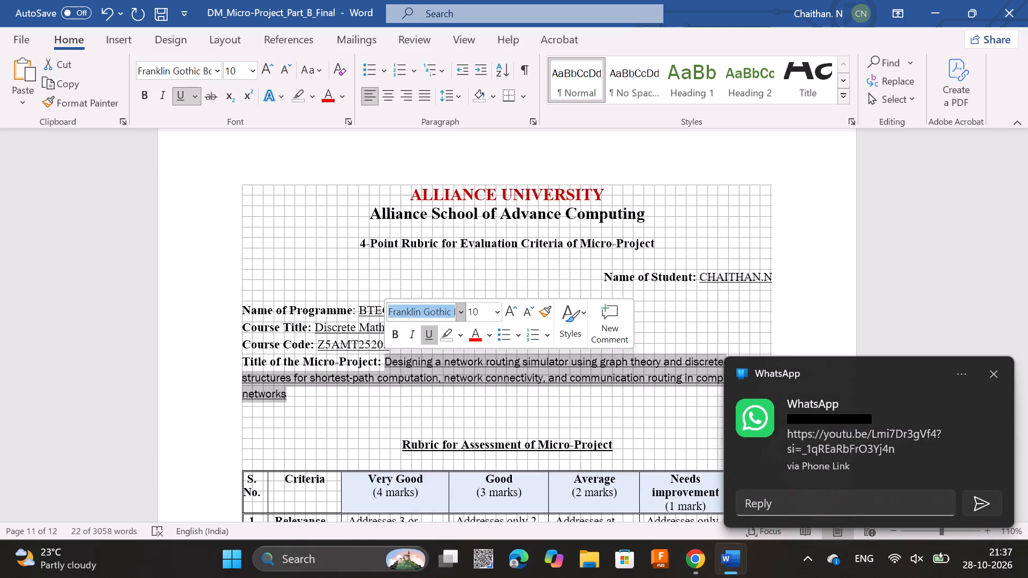
# Look through the available fonts for a typeface for the selected micro-project title text on the rubric page.
pyautogui.click(460, 310)
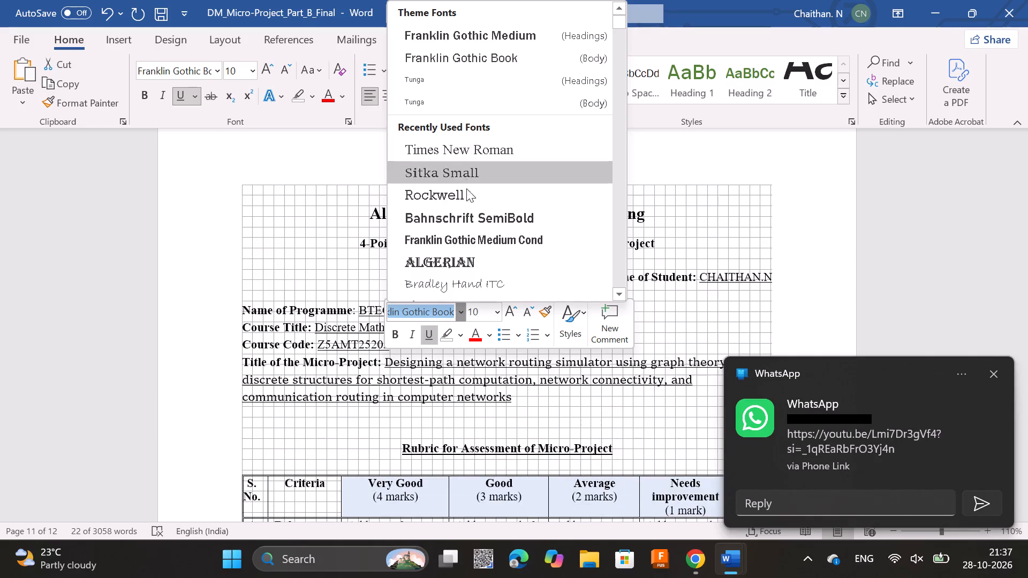
pyautogui.scroll(-2, 460, 248)
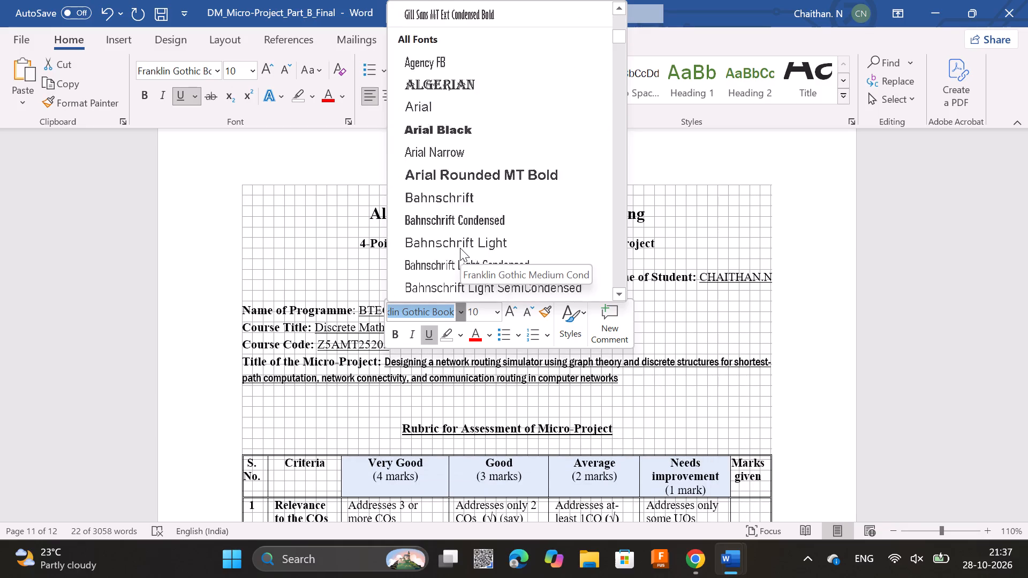
pyautogui.scroll(-1, 460, 248)
pyautogui.scroll(4, 460, 248)
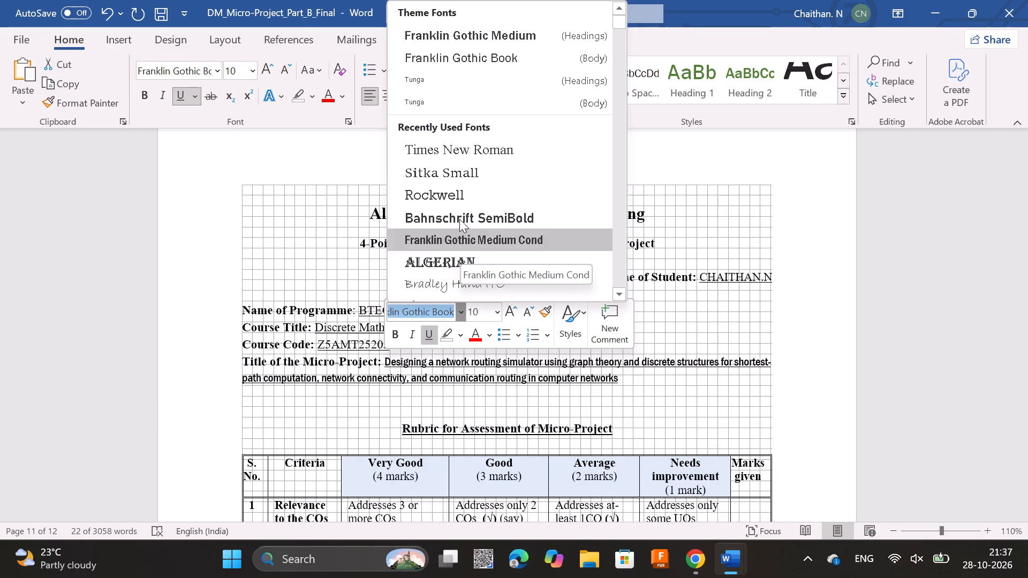
pyautogui.scroll(-3, 465, 212)
pyautogui.scroll(-20, 465, 212)
pyautogui.scroll(-20, 465, 212)
pyautogui.scroll(-20, 465, 212)
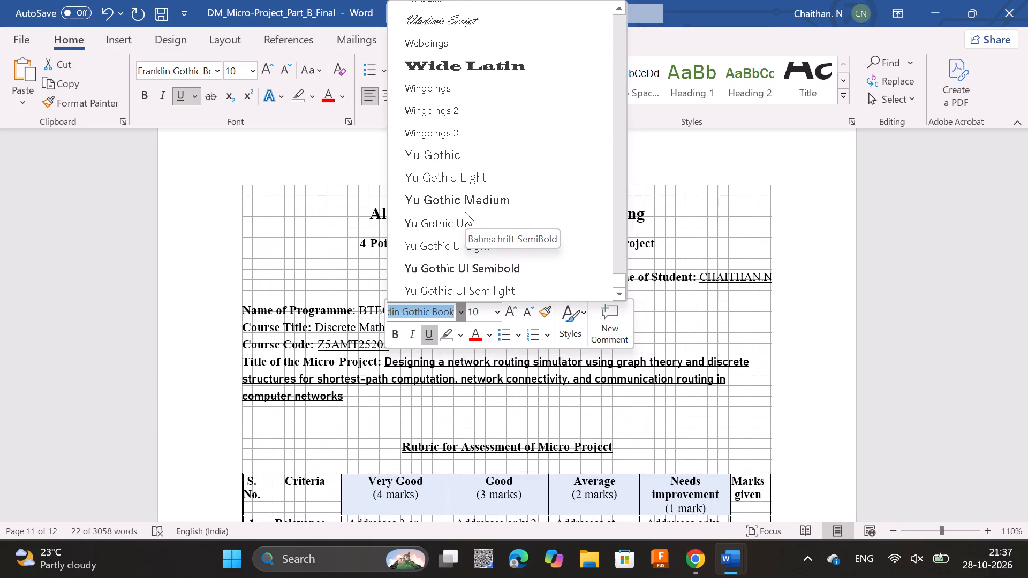
pyautogui.scroll(-20, 465, 212)
pyautogui.scroll(-4, 465, 212)
pyautogui.scroll(3, 465, 212)
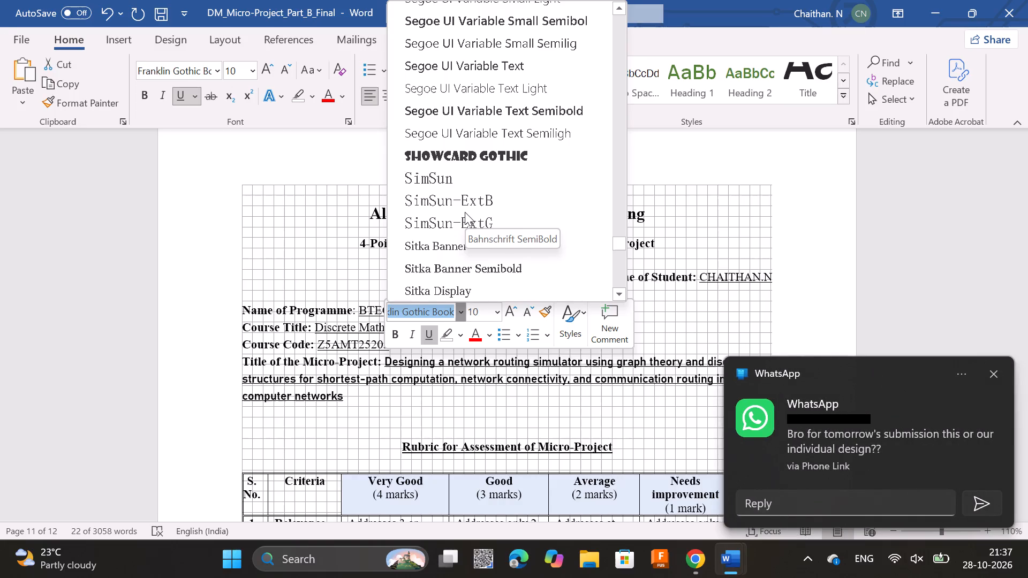
pyautogui.scroll(7, 465, 212)
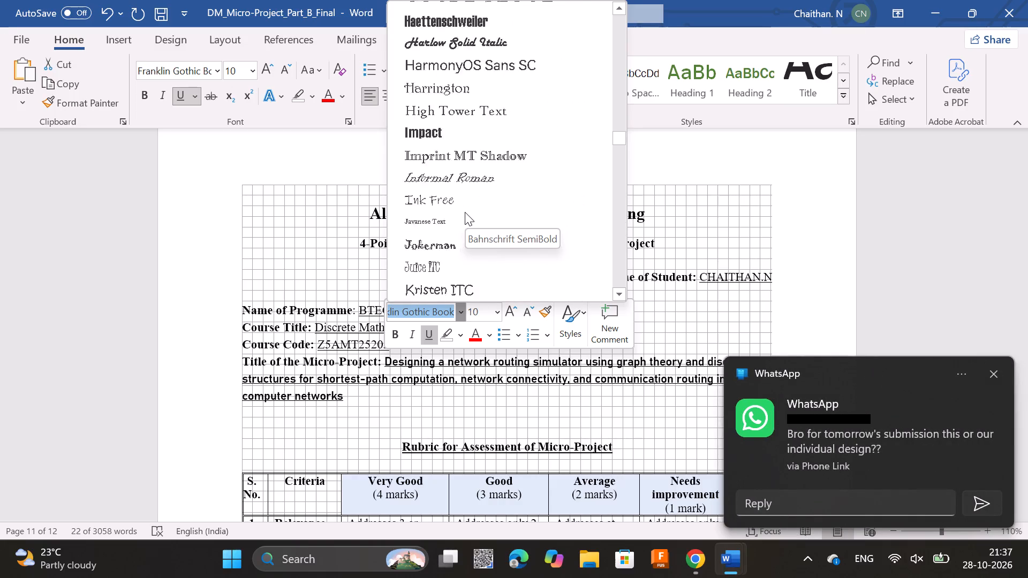
pyautogui.scroll(3, 465, 212)
pyautogui.scroll(-2, 465, 212)
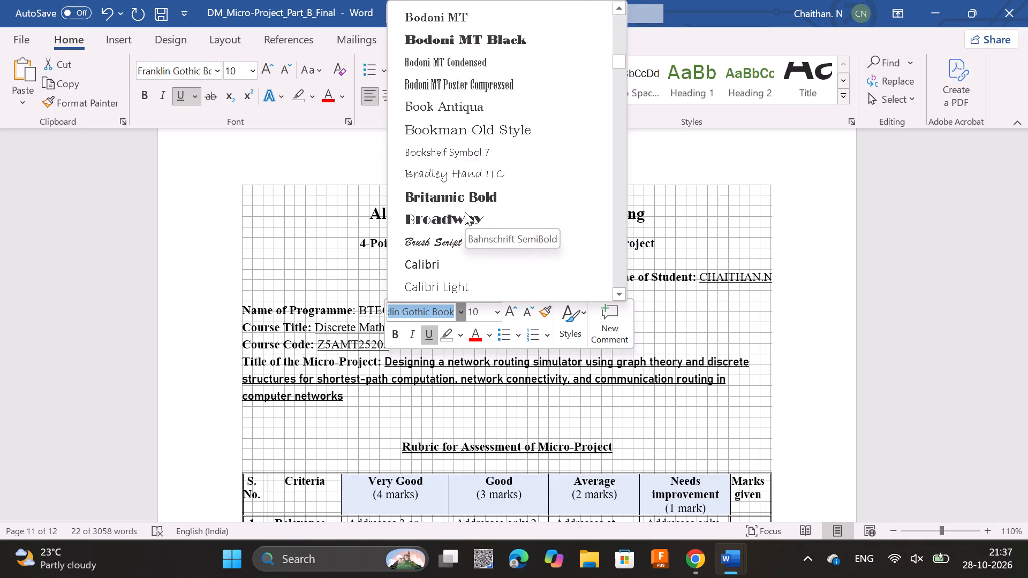
pyautogui.scroll(-6, 465, 212)
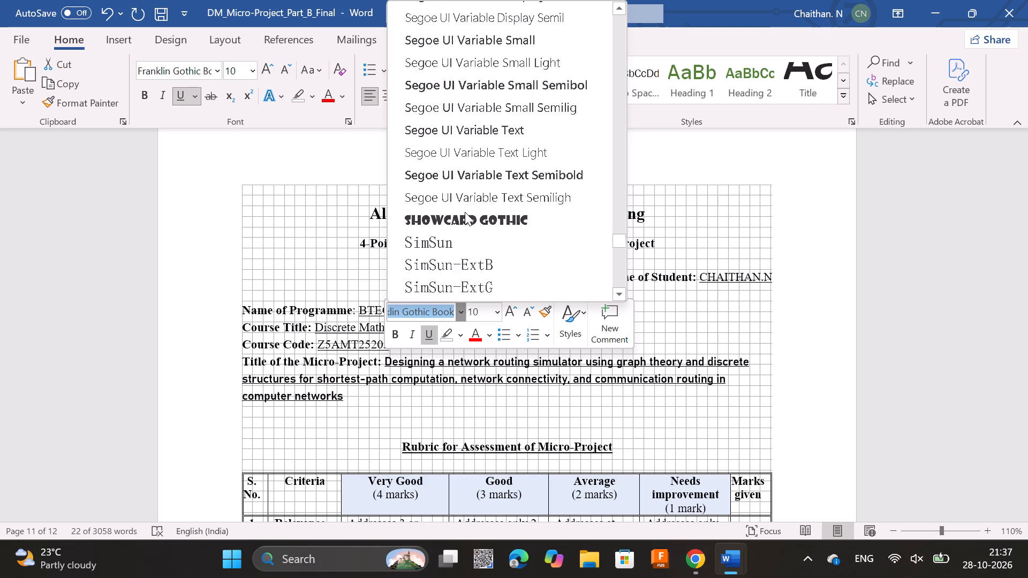
pyautogui.scroll(-3, 465, 212)
pyautogui.scroll(3, 465, 212)
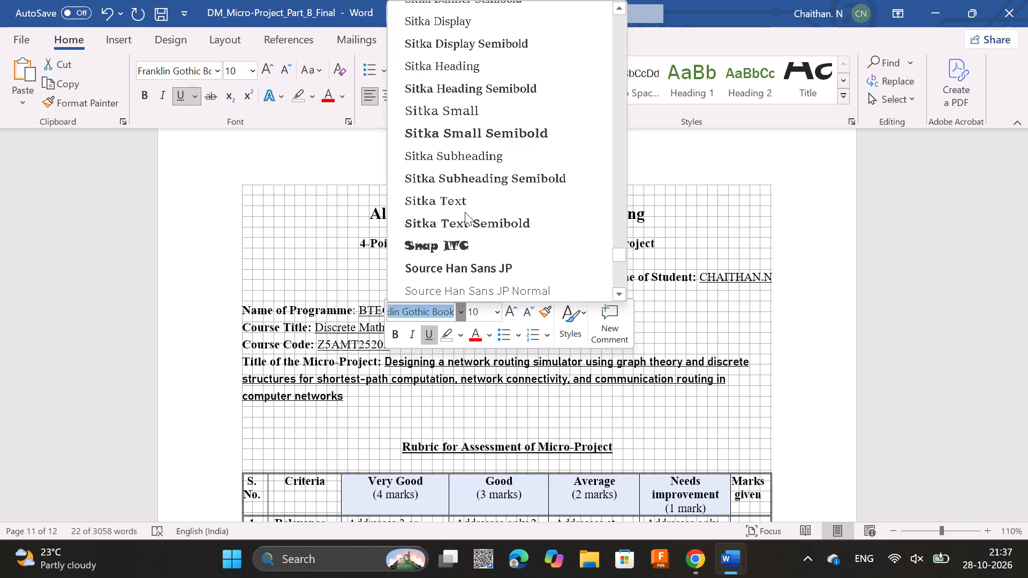
pyautogui.scroll(5, 465, 212)
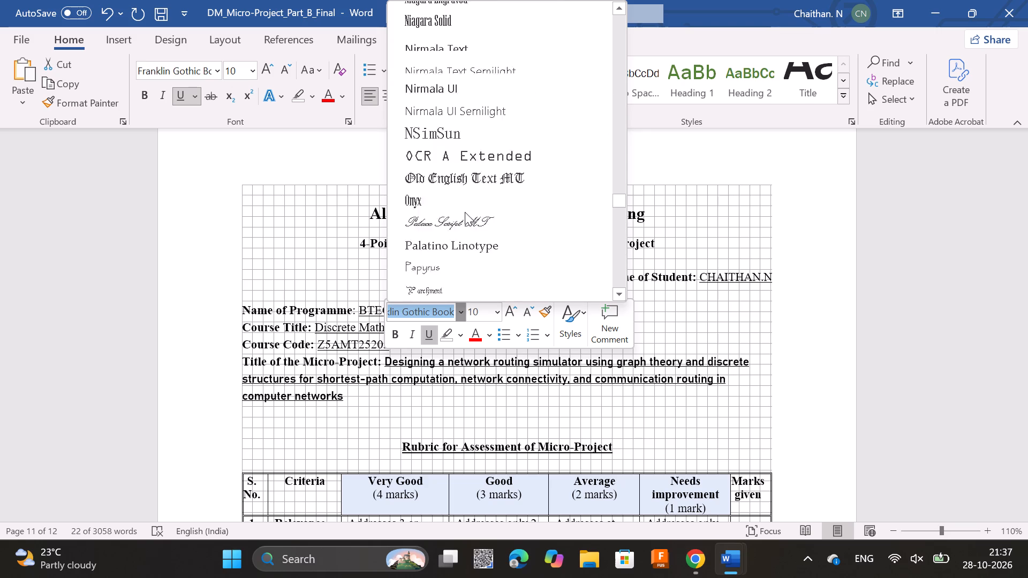
pyautogui.scroll(2, 465, 212)
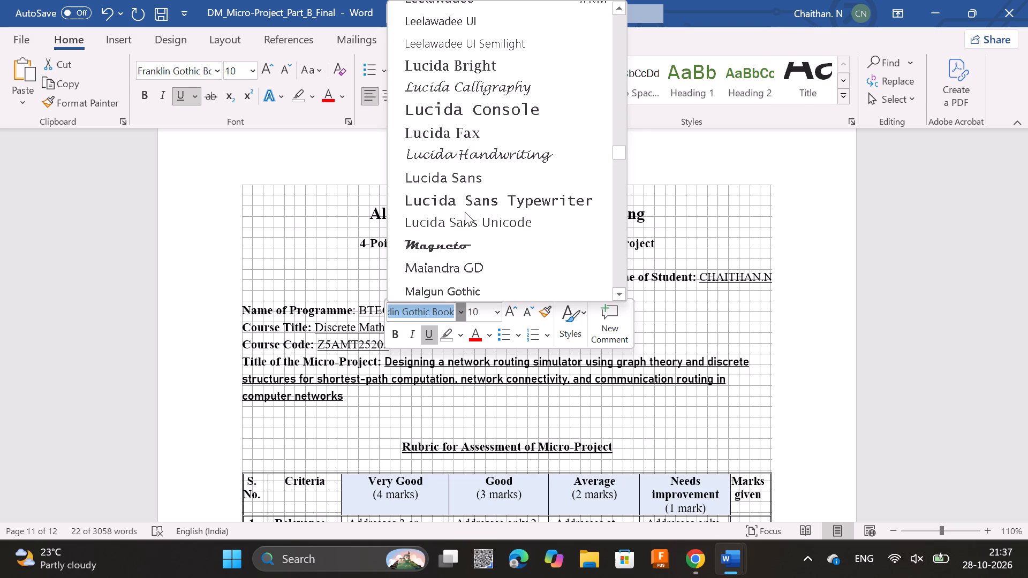
pyautogui.scroll(-4, 465, 212)
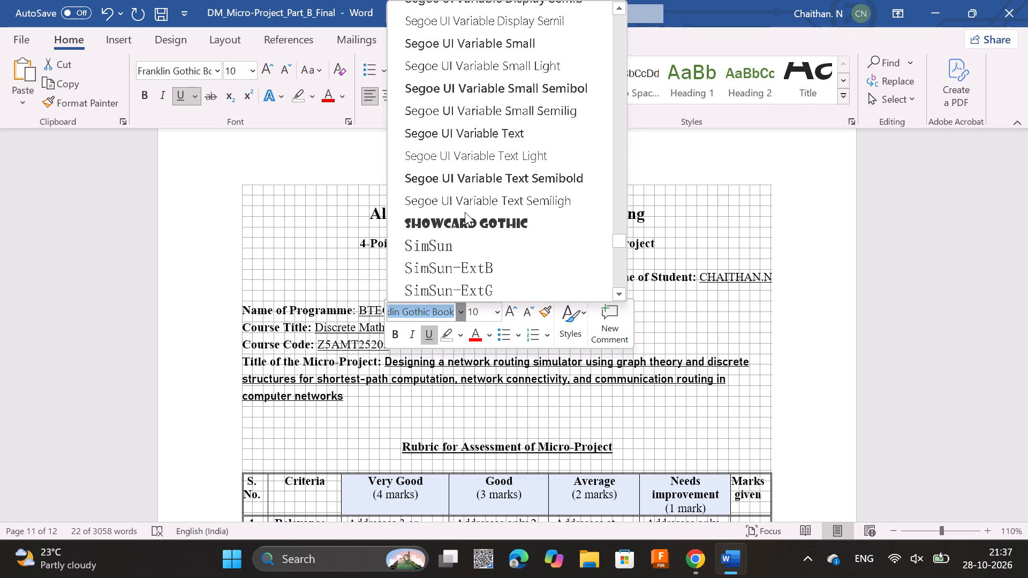
pyautogui.scroll(-3, 465, 212)
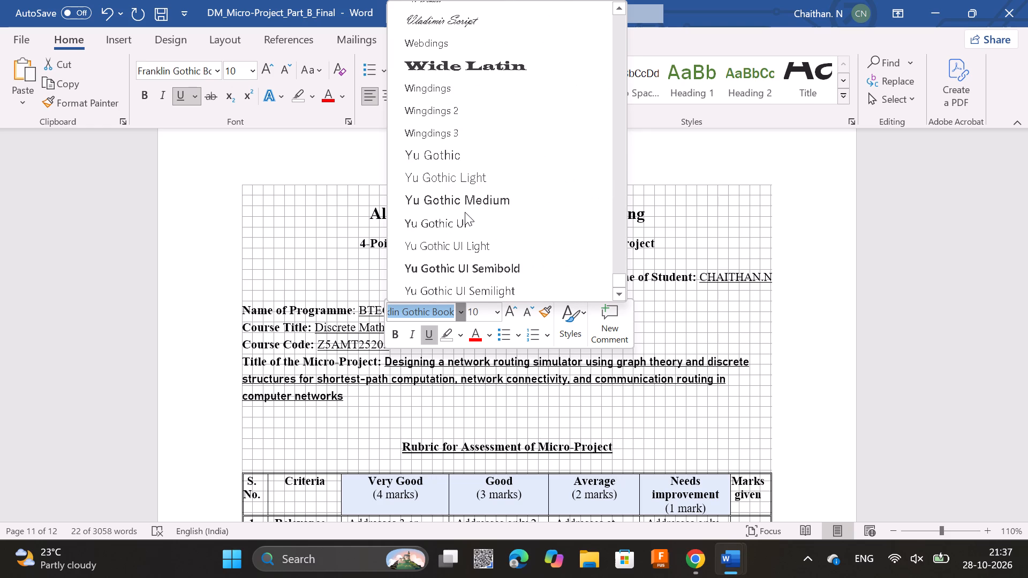
pyautogui.scroll(2, 465, 212)
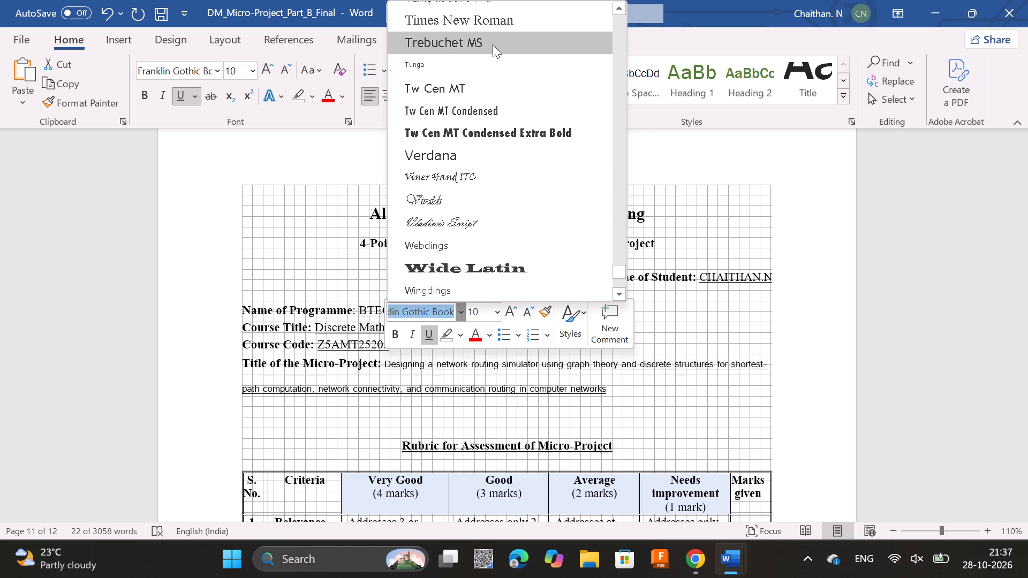
# Set the font of the micro-project's title text on the rubric page to Times New Roman.
pyautogui.scroll(1, 492, 45)
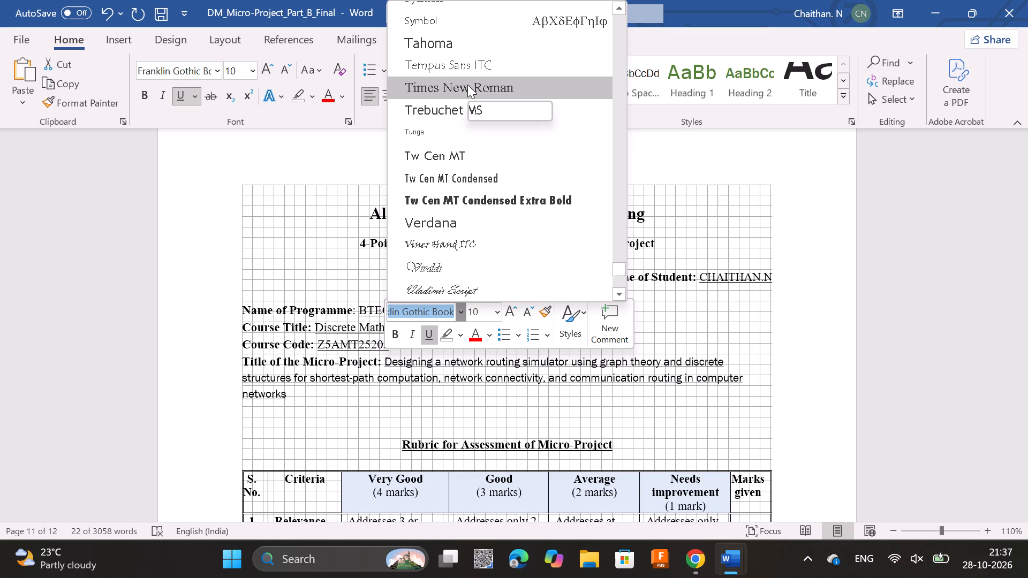
pyautogui.scroll(1, 467, 85)
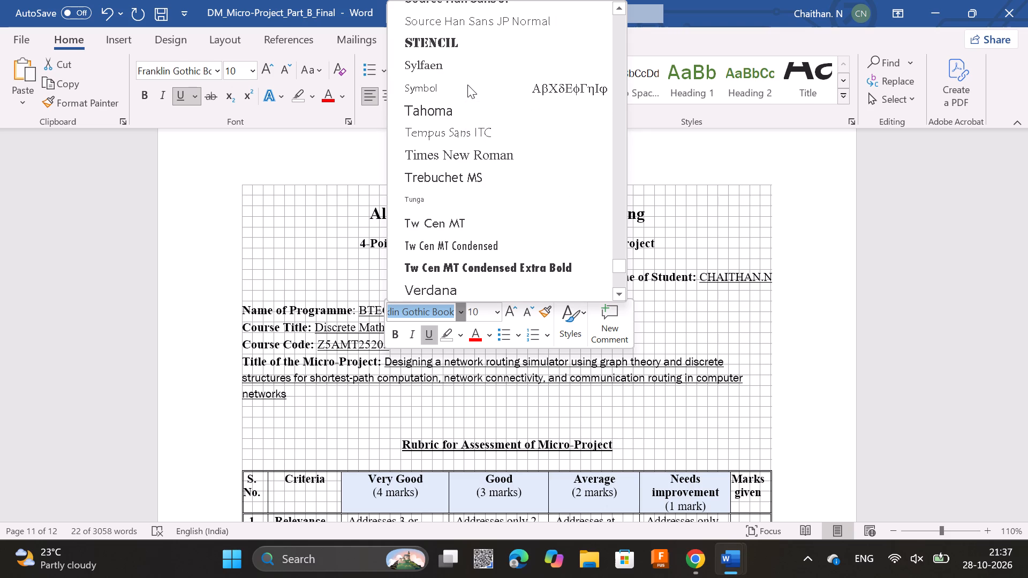
pyautogui.click(455, 157)
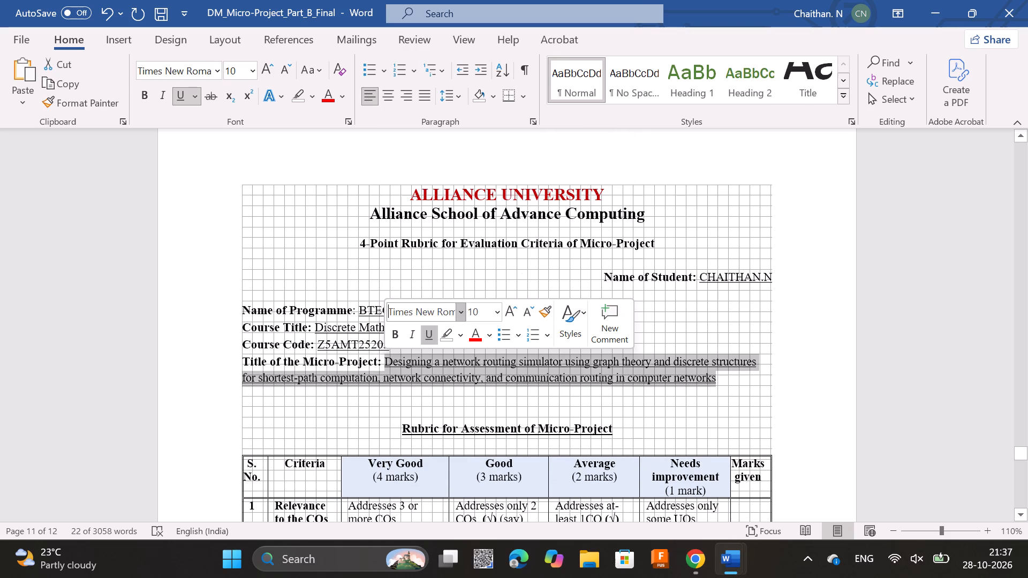
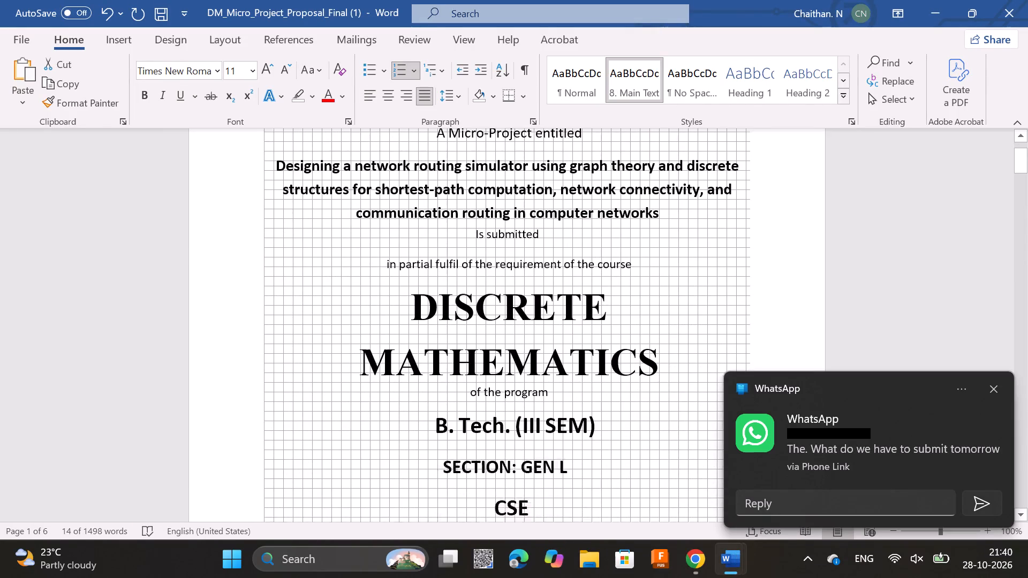
# Review the proposal's cover page details and the student team members list on the following page.
pyautogui.scroll(-5, 453, 299)
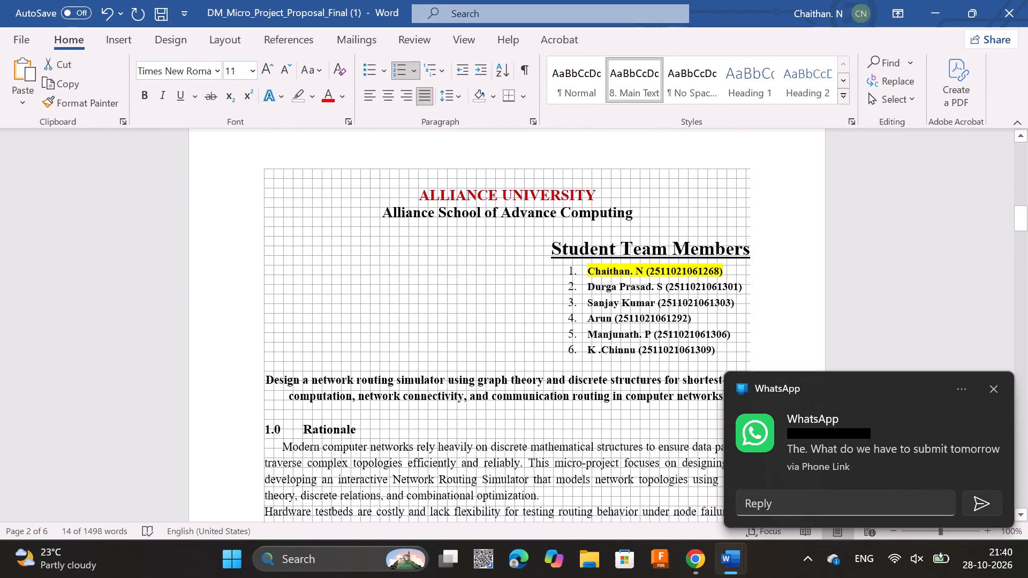
pyautogui.scroll(6, 453, 299)
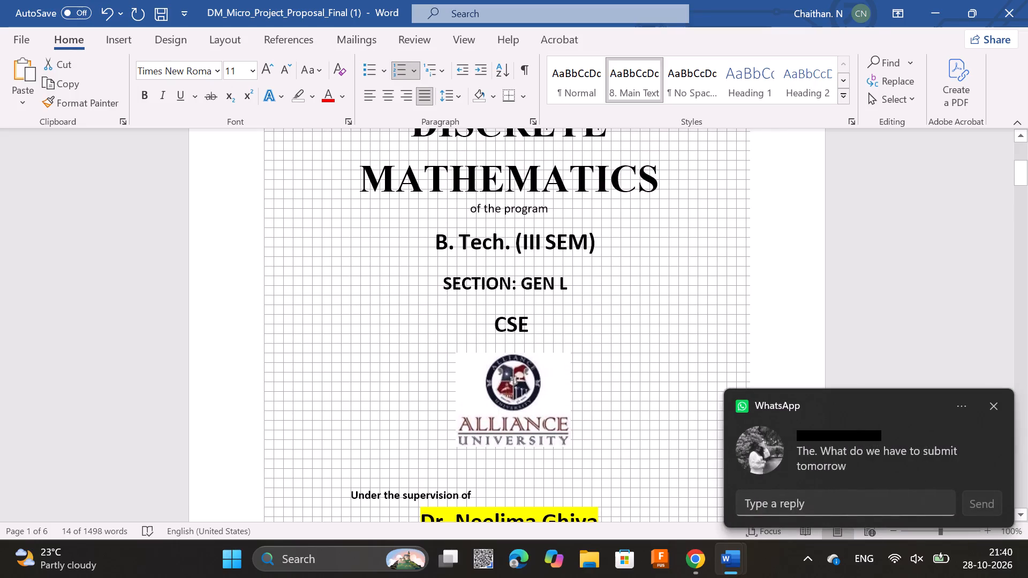
pyautogui.scroll(-1, 453, 299)
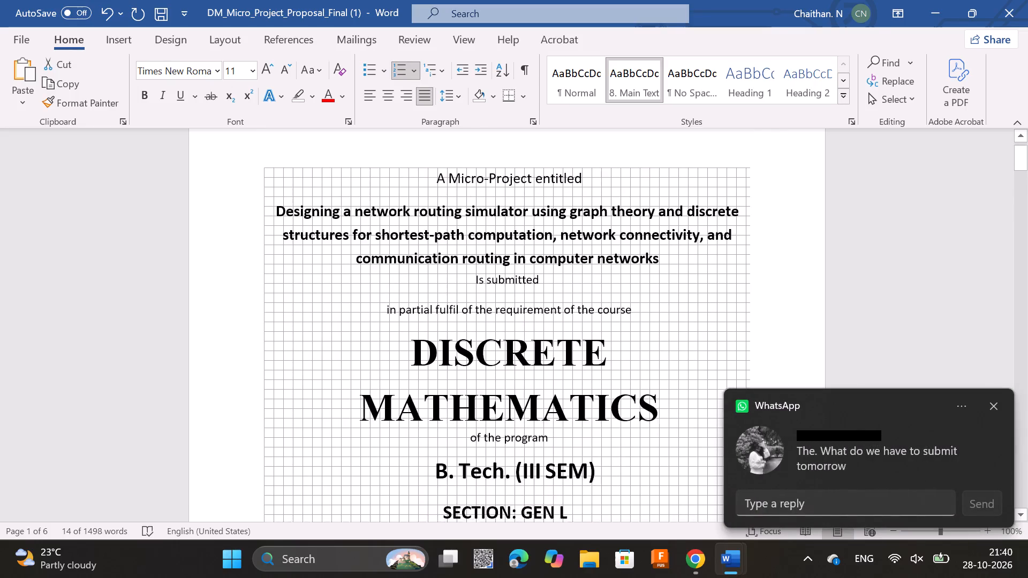
pyautogui.scroll(-1, 453, 299)
pyautogui.scroll(1, 453, 299)
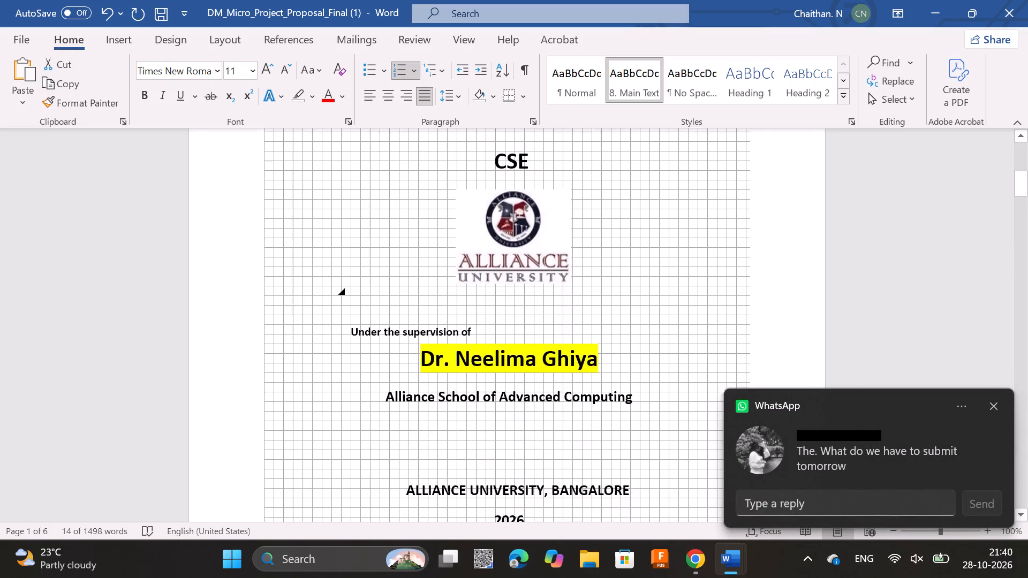
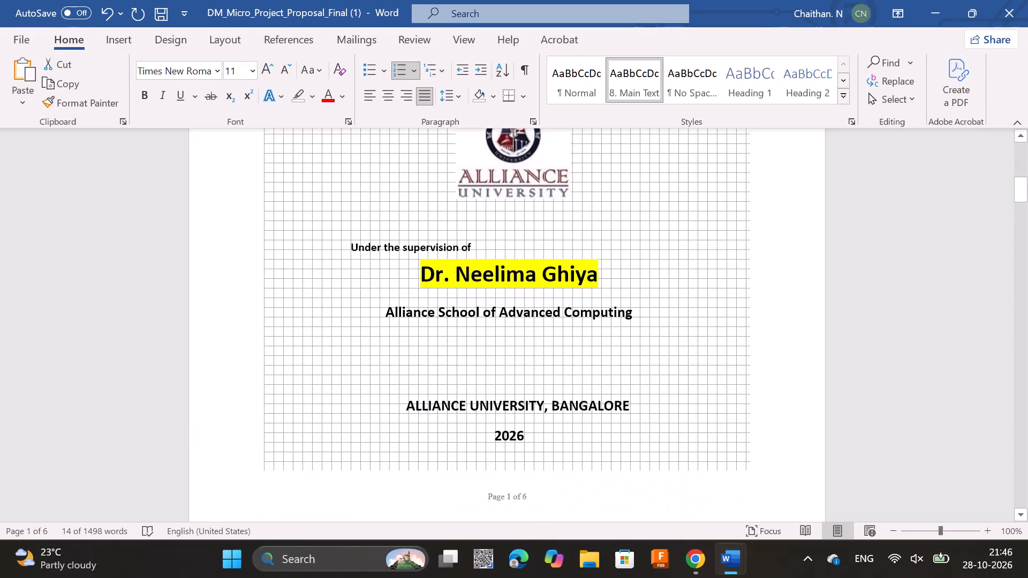
# Look through the proposal document from its cover page past the course outcomes and information gathering sections to its later tables.
pyautogui.scroll(-7, 561, 412)
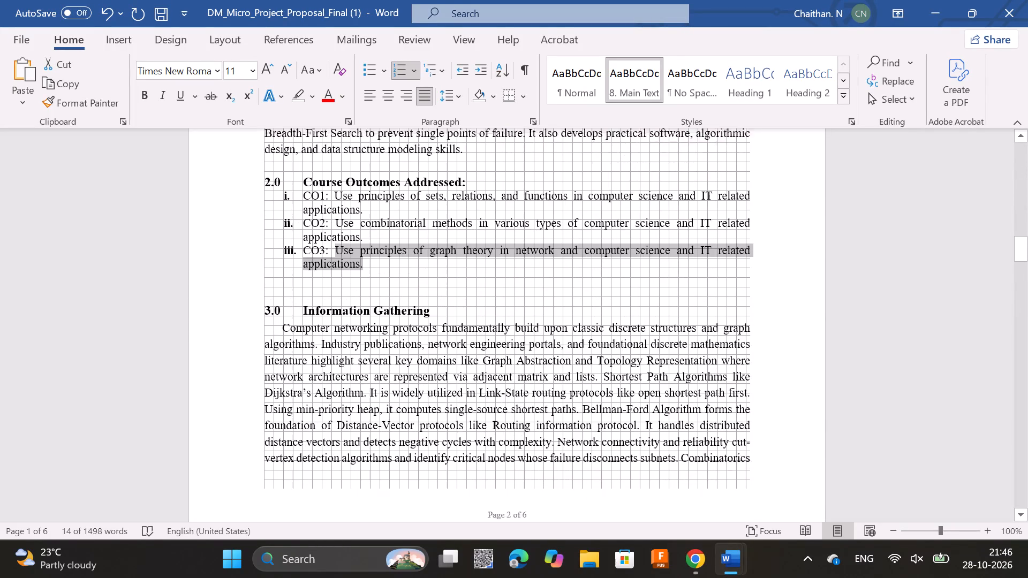
pyautogui.scroll(-6, 561, 412)
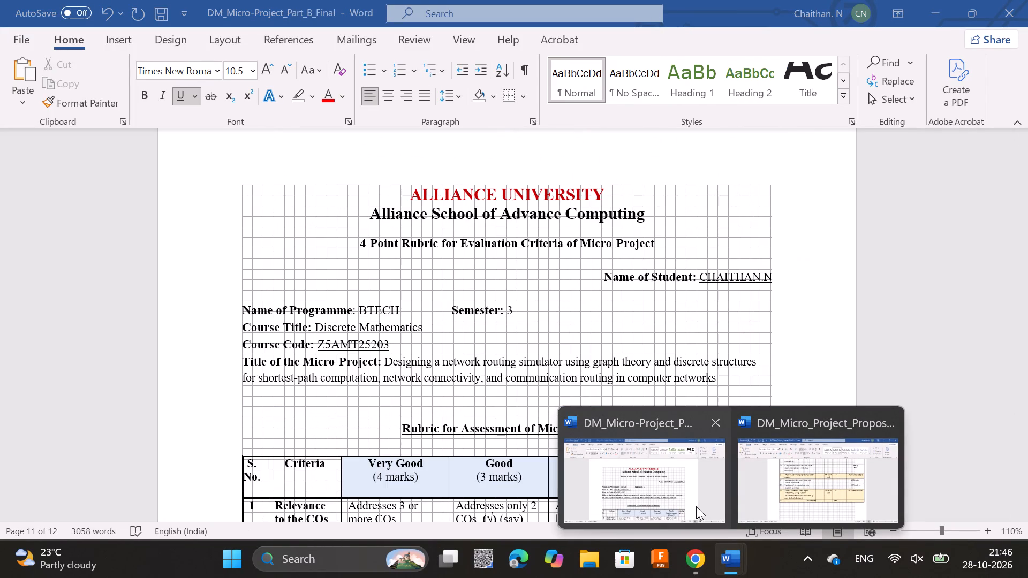
# Switch to the Part B report and review its rubric assessment table and the Final Micro-Project Evaluation Criteria section.
pyautogui.click(696, 506)
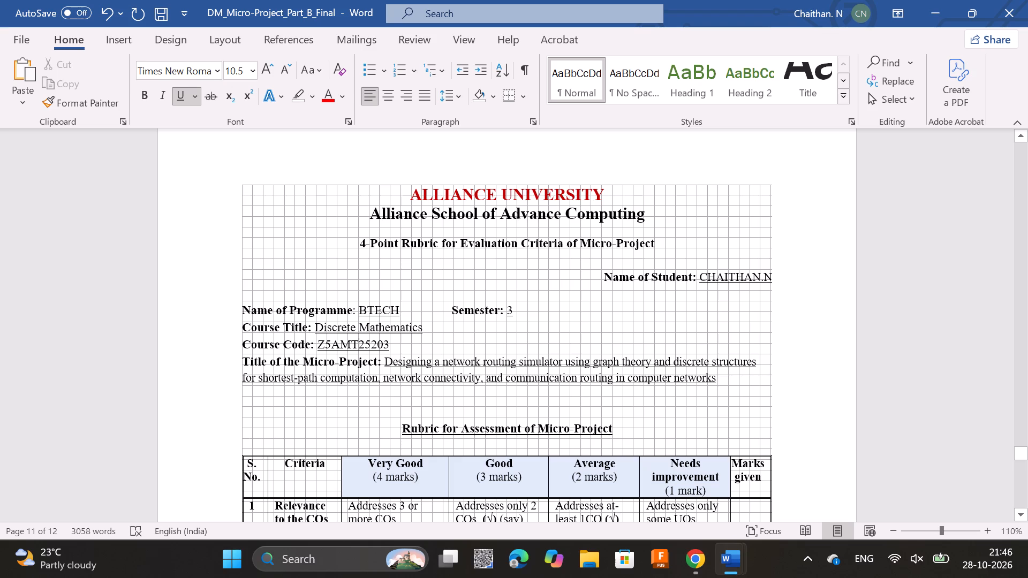
pyautogui.scroll(-1, 479, 332)
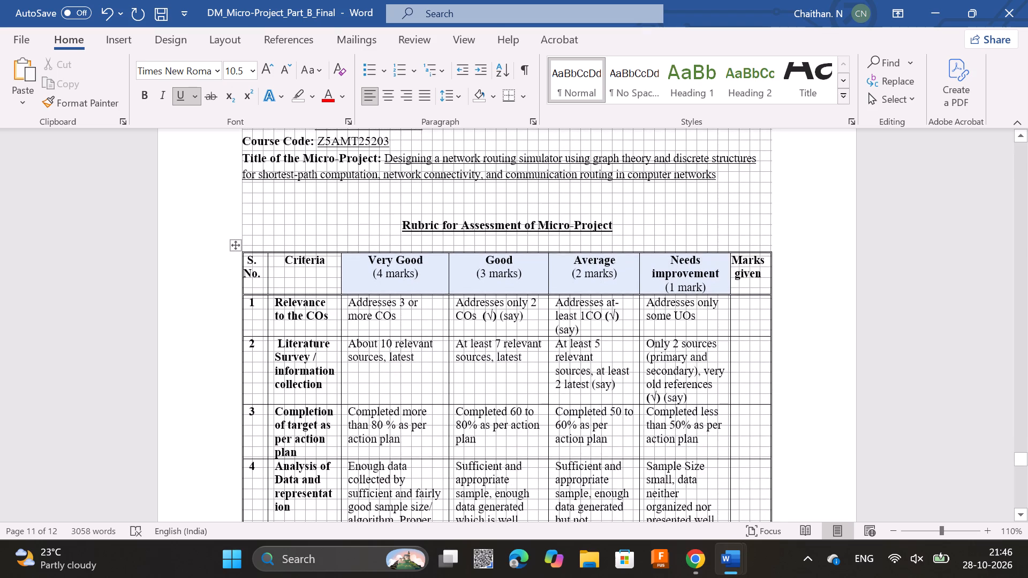
pyautogui.scroll(-7, 479, 332)
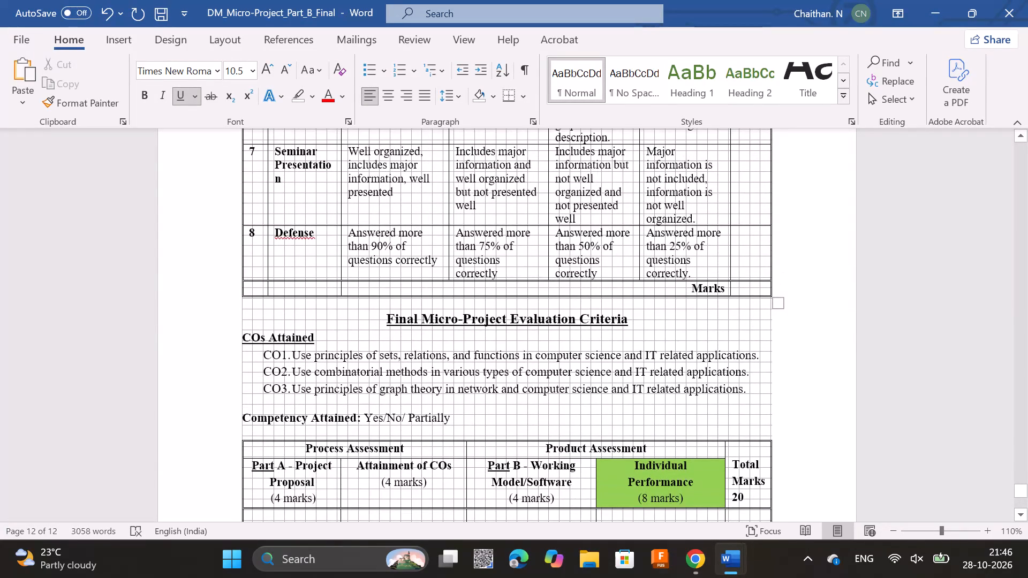
pyautogui.scroll(4, 485, 299)
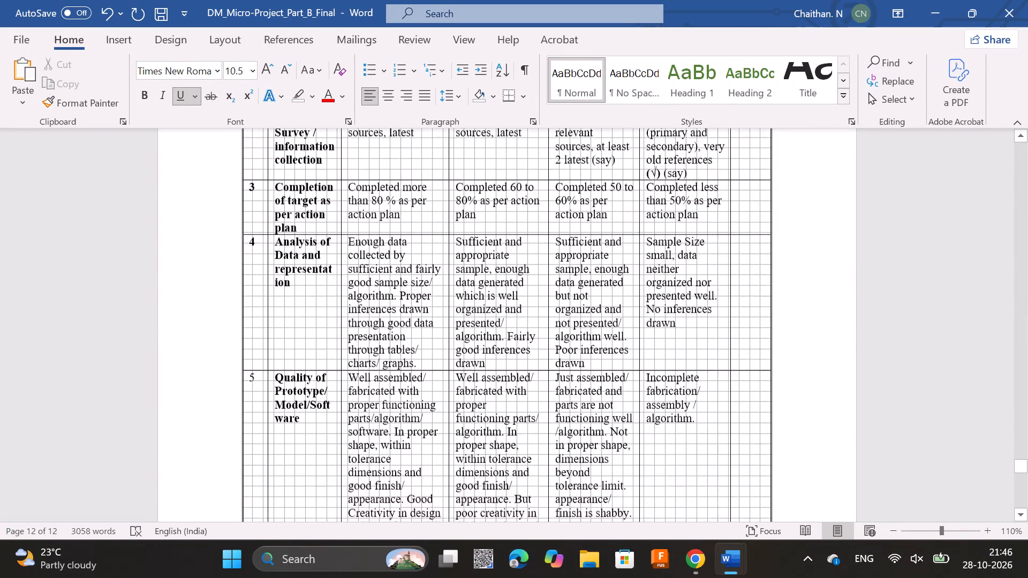
pyautogui.scroll(1, 485, 299)
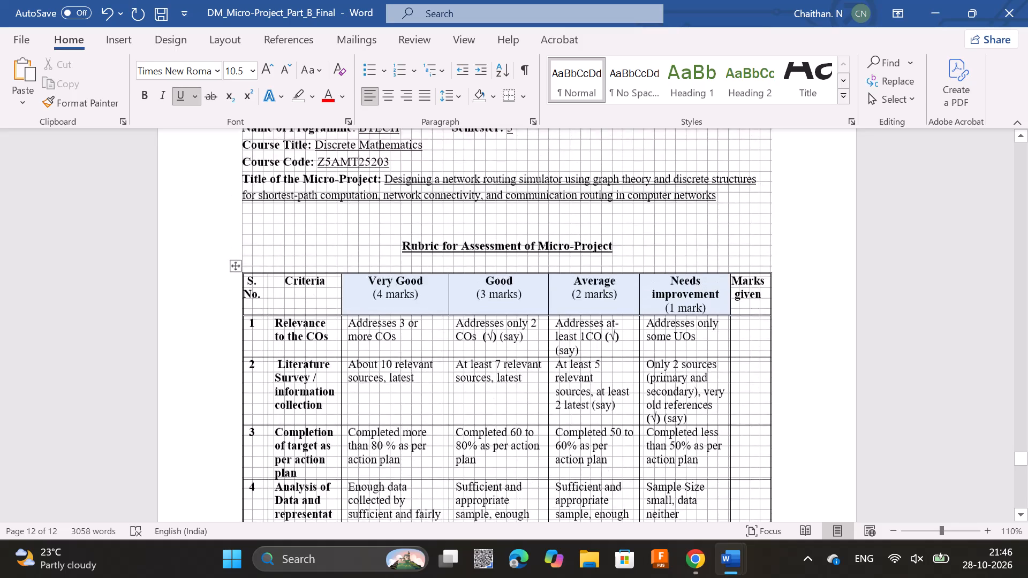
pyautogui.scroll(1, 485, 299)
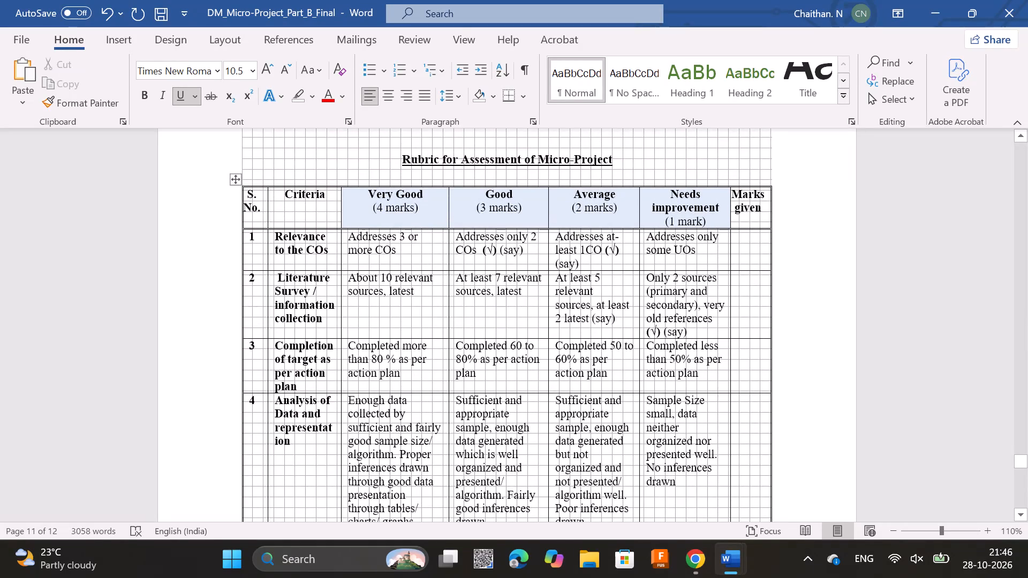
# Replace the Course Code on the 4-Point Rubric page with "Z5AMT 25207", copied from the report's cover page.
pyautogui.scroll(5, 631, 435)
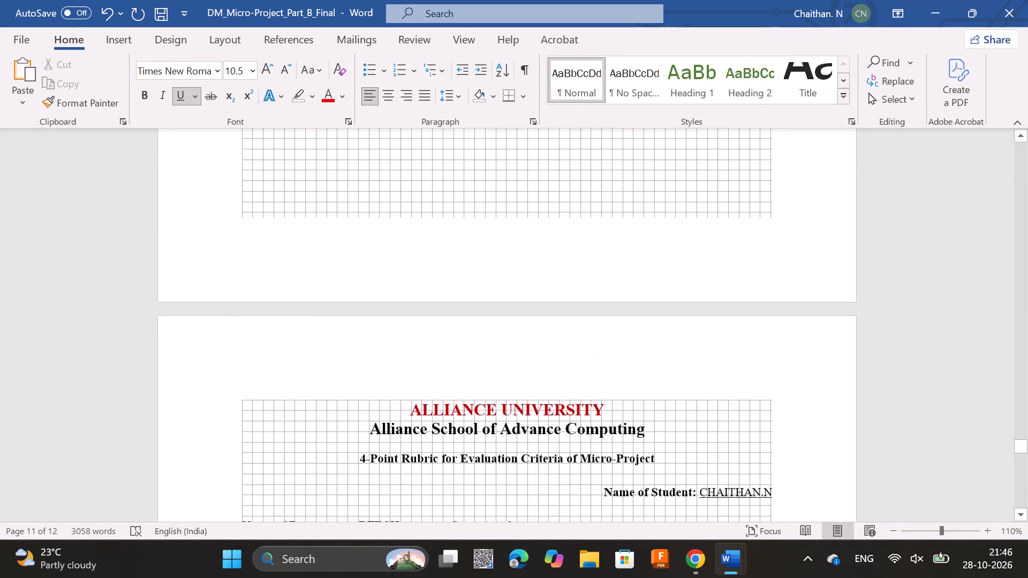
pyautogui.scroll(1, 631, 435)
pyautogui.scroll(-1, 631, 435)
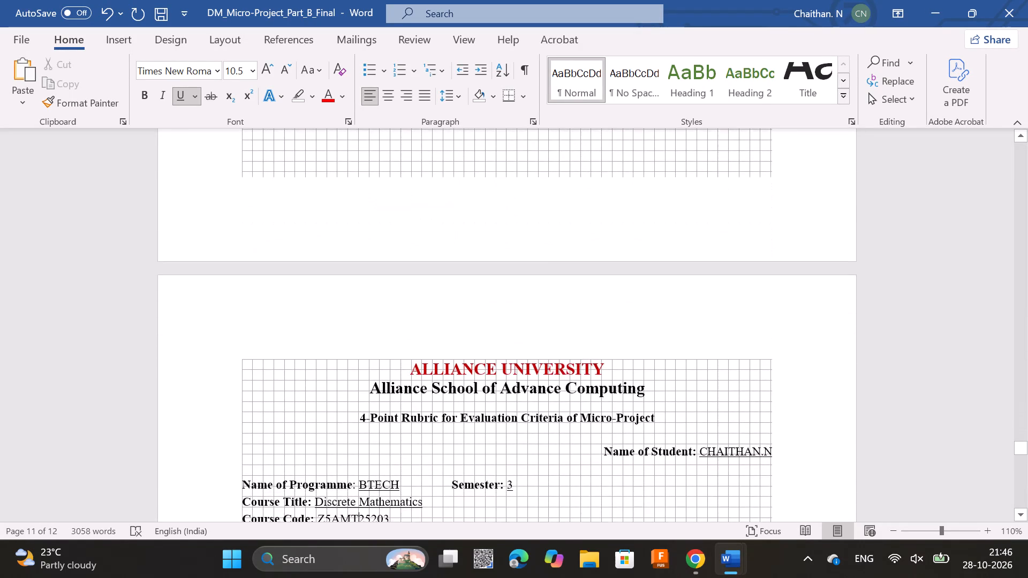
pyautogui.scroll(-2, 631, 435)
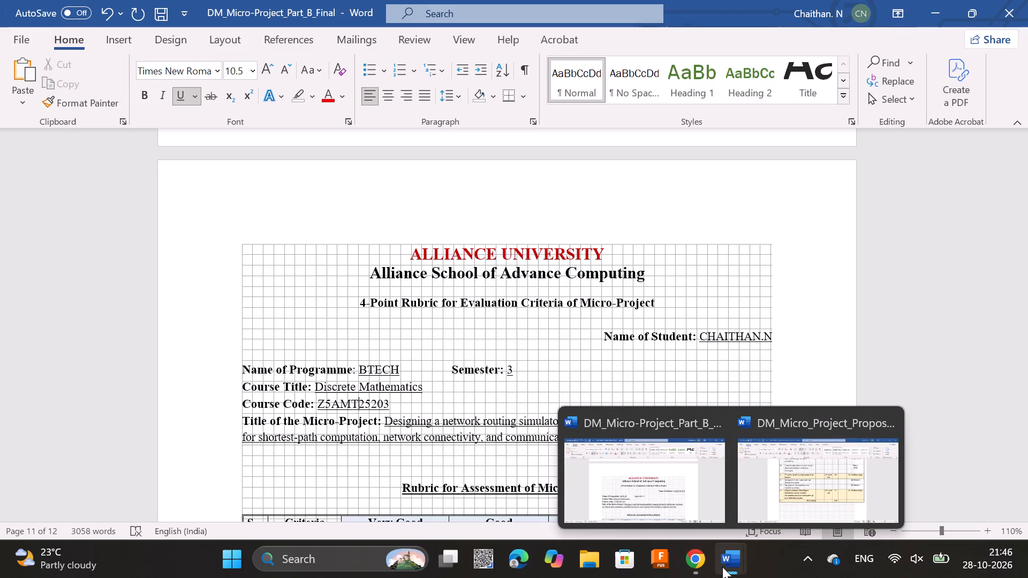
pyautogui.scroll(11, 415, 298)
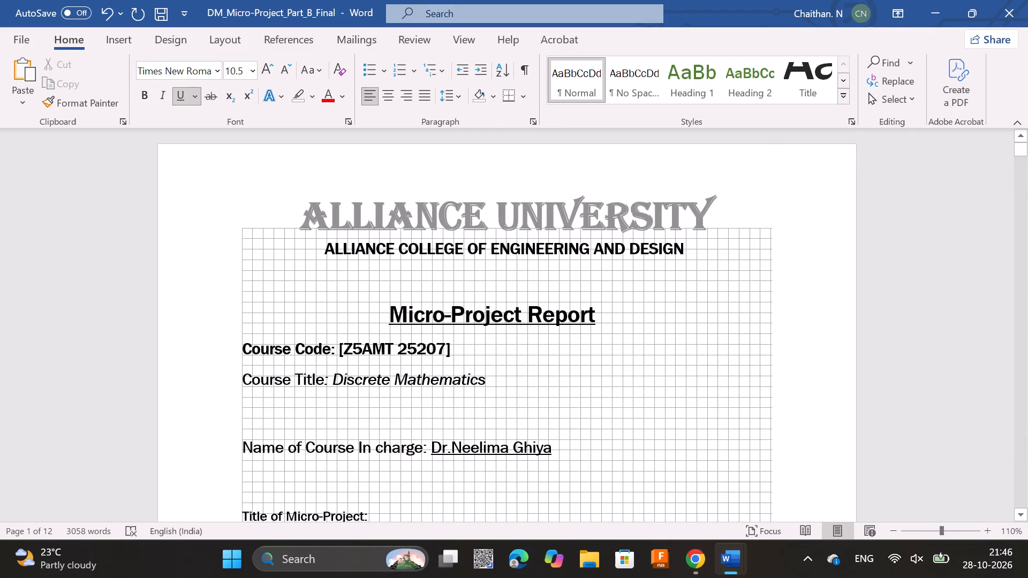
pyautogui.moveTo(444, 348); pyautogui.dragTo(427, 347)
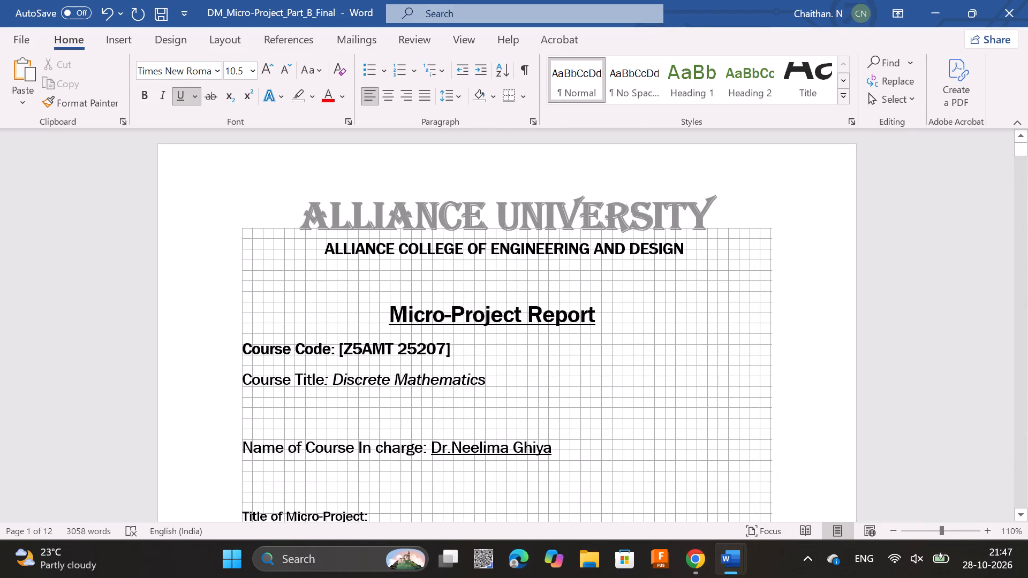
pyautogui.moveTo(427, 347); pyautogui.dragTo(350, 348)
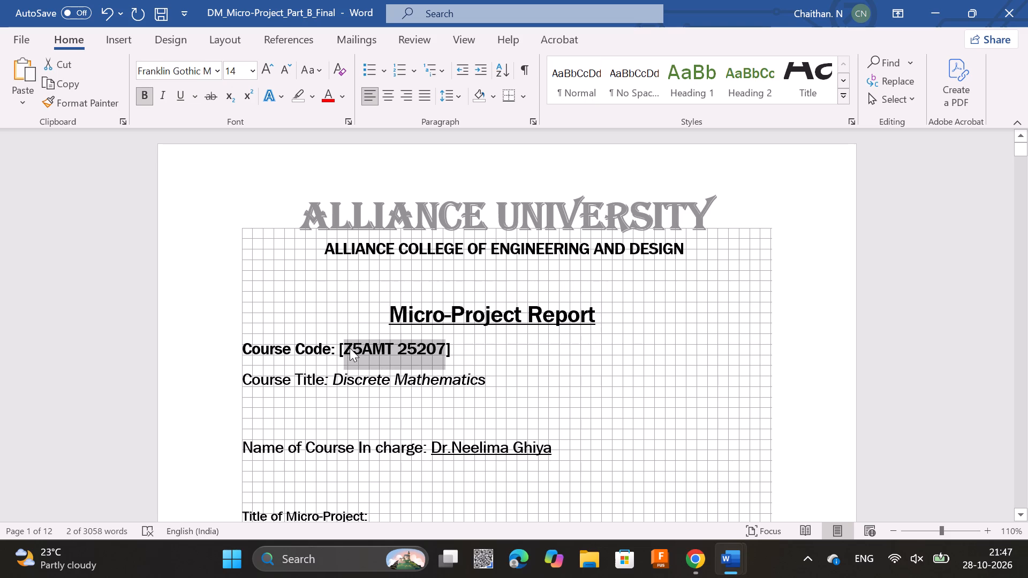
pyautogui.hotkey('ctrl', 'c')
pyautogui.click(489, 353)
pyautogui.scroll(-4, 489, 353)
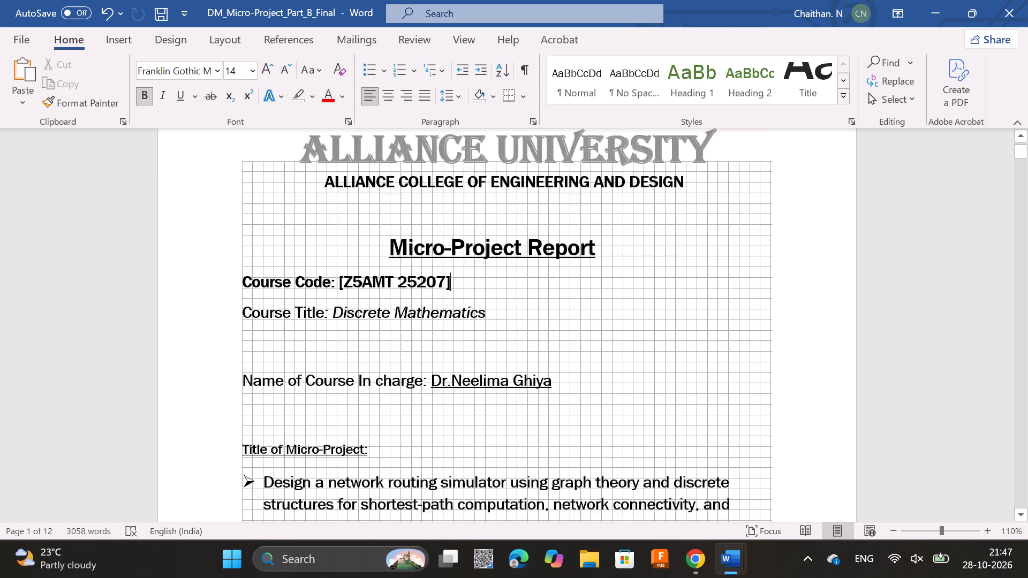
pyautogui.scroll(-13, 489, 353)
pyautogui.scroll(2, 489, 353)
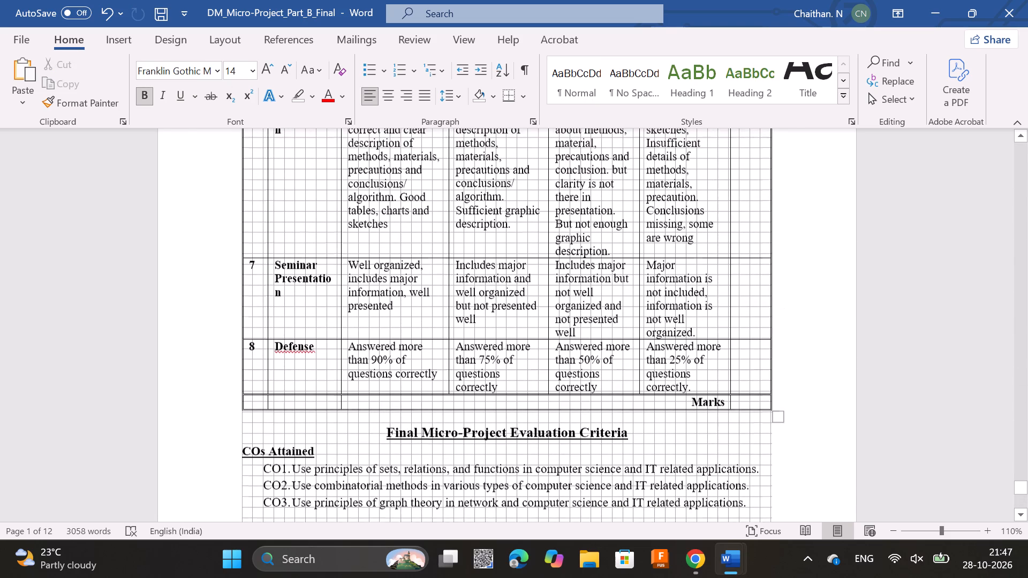
pyautogui.scroll(6, 489, 353)
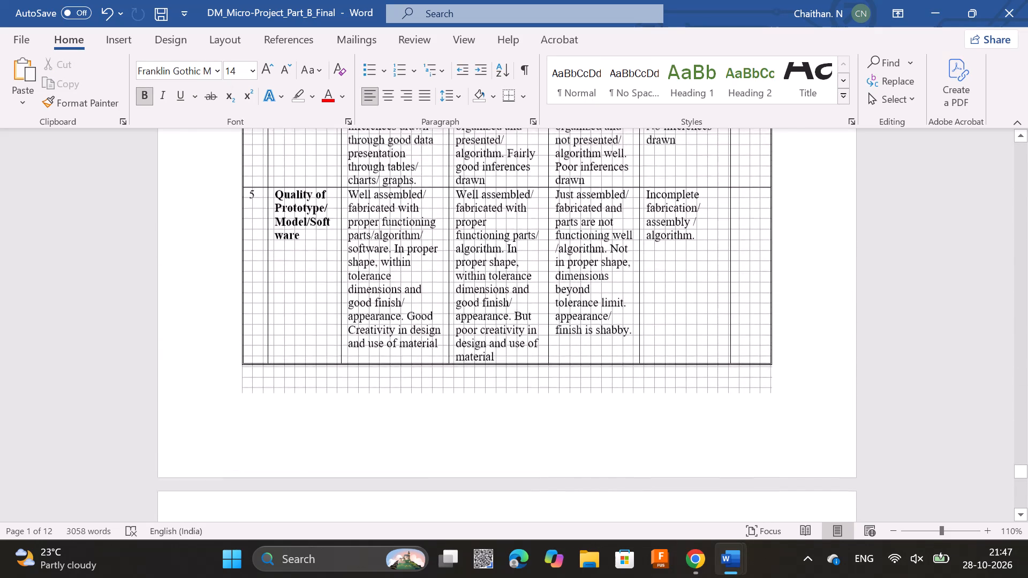
pyautogui.scroll(4, 489, 353)
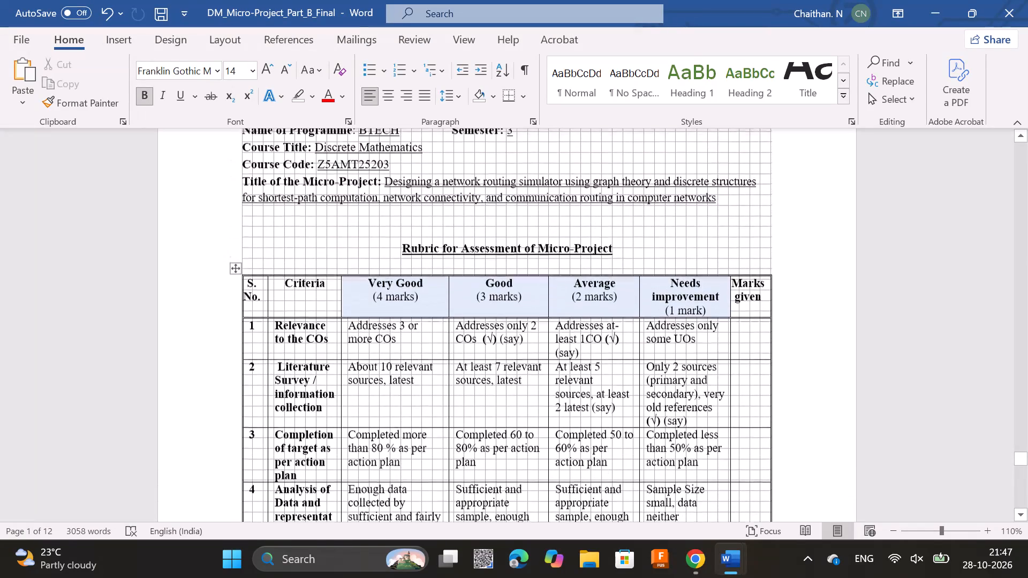
pyautogui.scroll(2, 489, 353)
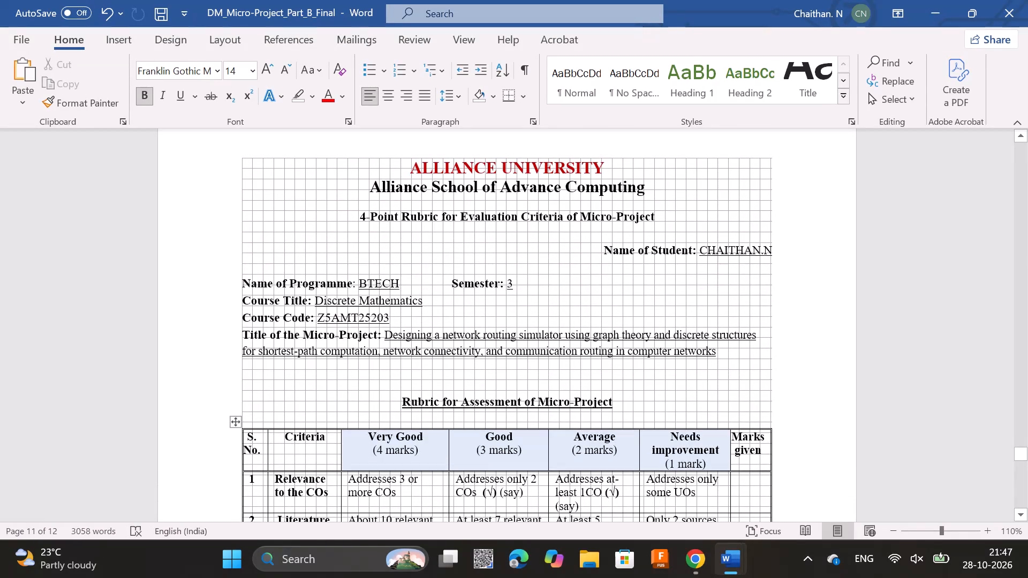
pyautogui.moveTo(388, 315); pyautogui.dragTo(318, 314)
pyautogui.hotkey('ctrl', 'v')
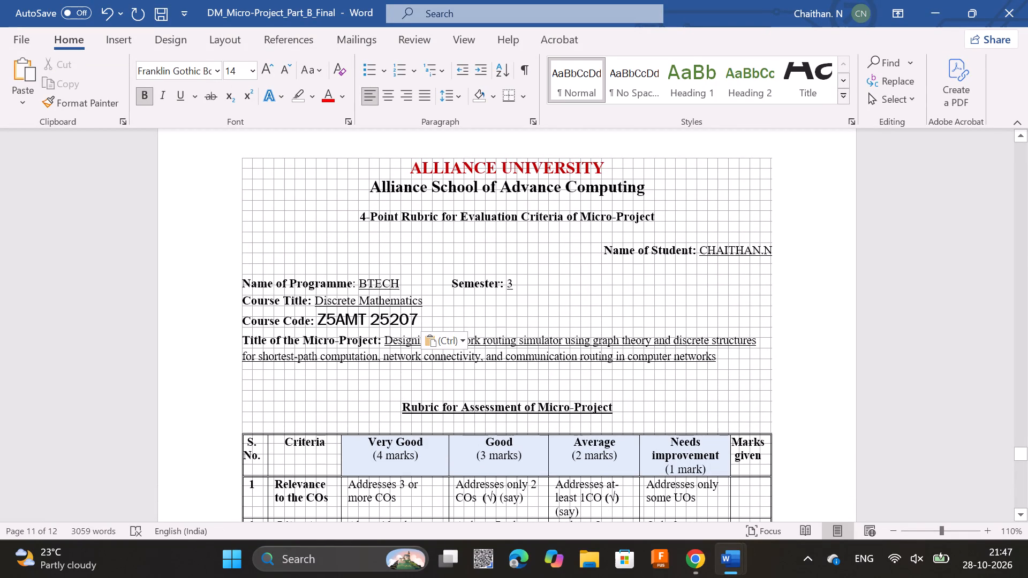
# Select the pasted course code "Z5AMT 25207" on the rubric page.
pyautogui.moveTo(417, 317); pyautogui.dragTo(317, 321)
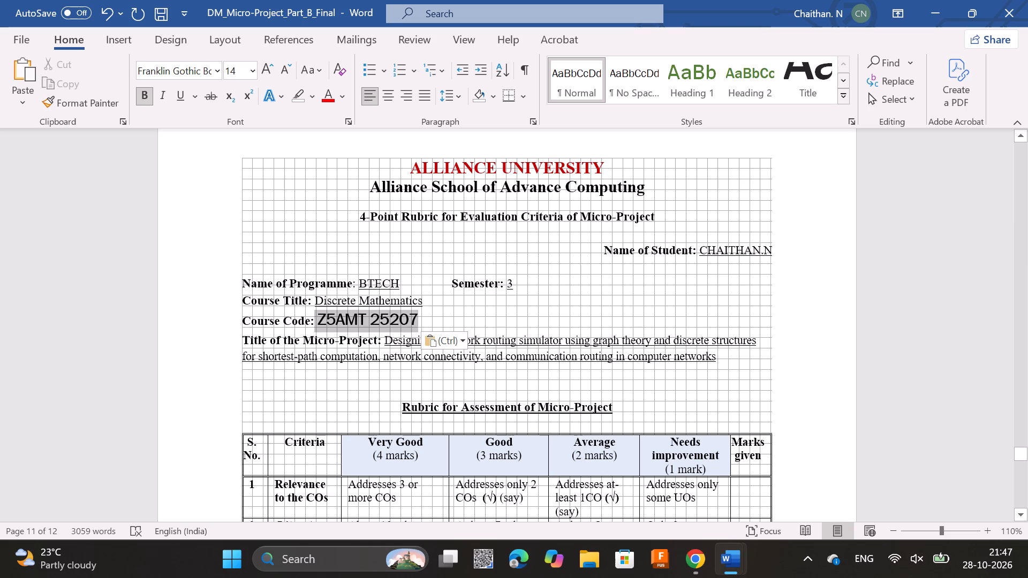
# Format the course code on the rubric page as 10.5 pt Times New Roman, underlined and without bold.
pyautogui.moveTo(317, 321); pyautogui.dragTo(319, 321)
pyautogui.click(416, 275)
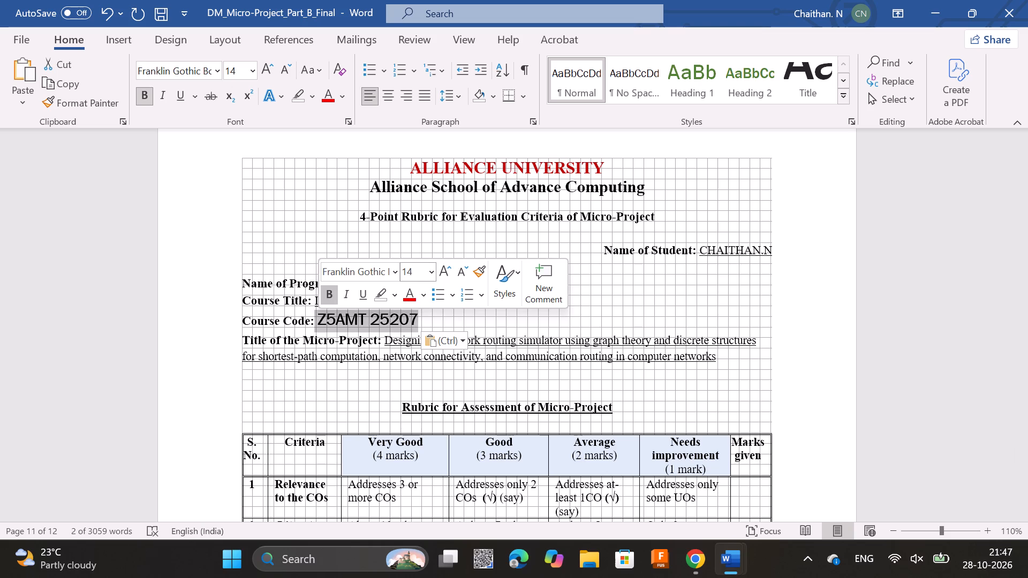
pyautogui.press('BackSpace')
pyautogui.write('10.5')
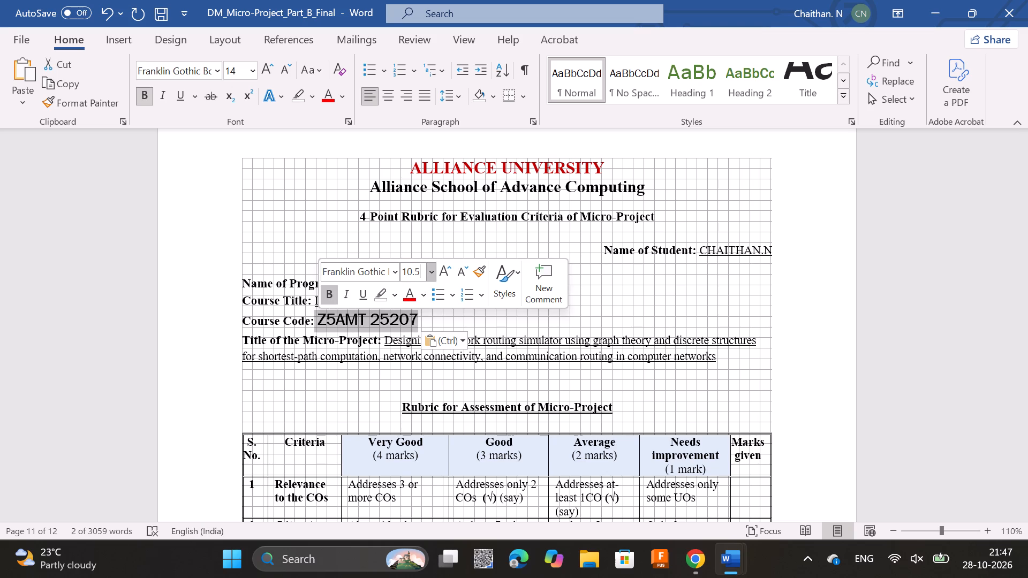
pyautogui.click(369, 269)
pyautogui.click(396, 270)
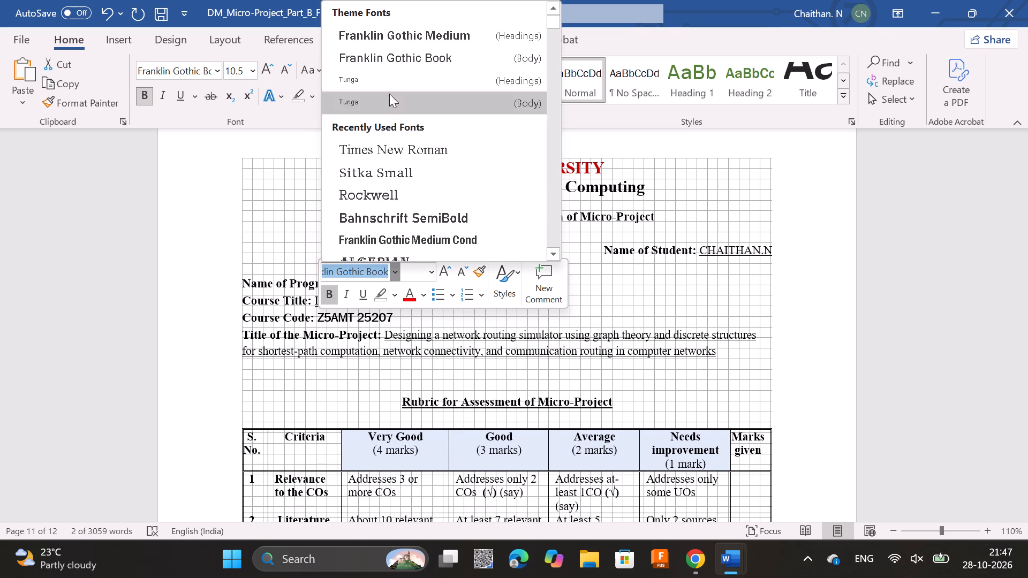
pyautogui.click(382, 151)
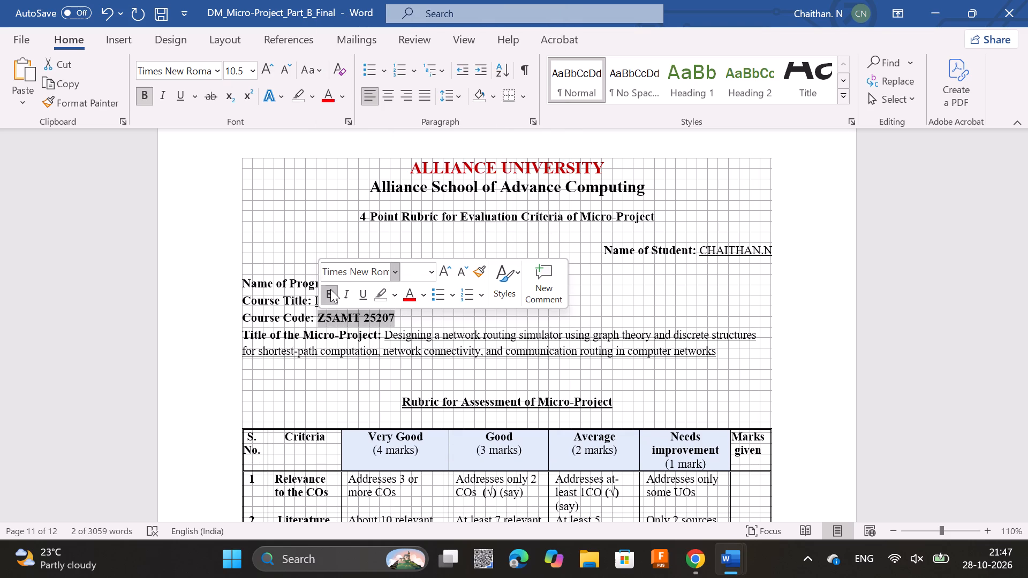
pyautogui.click(330, 289)
pyautogui.click(367, 298)
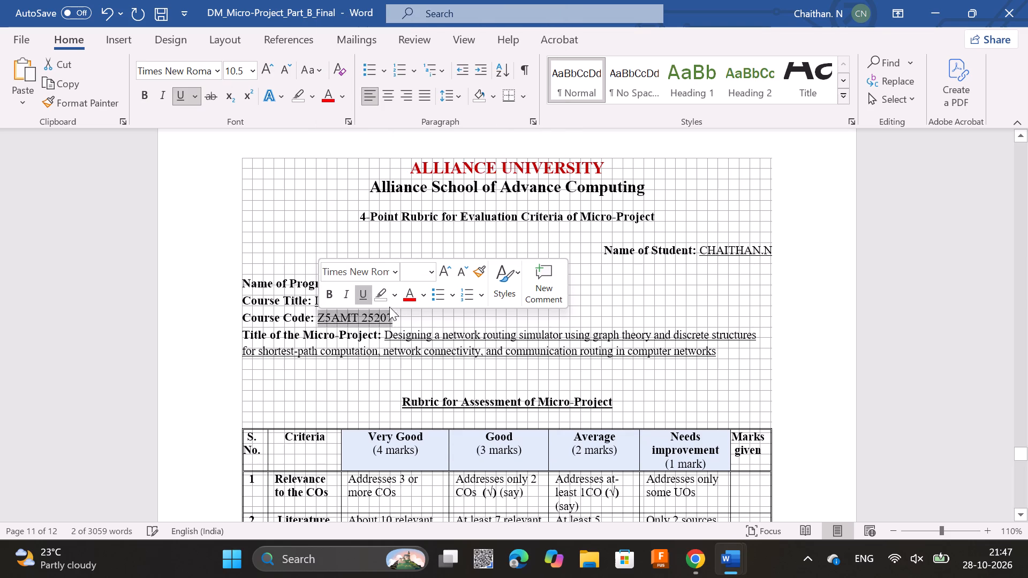
pyautogui.click(413, 324)
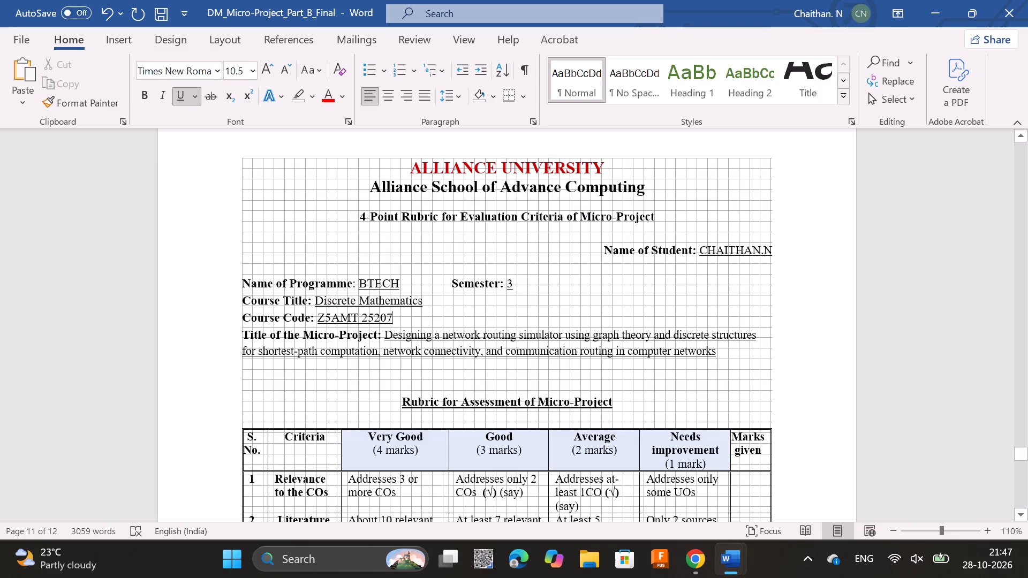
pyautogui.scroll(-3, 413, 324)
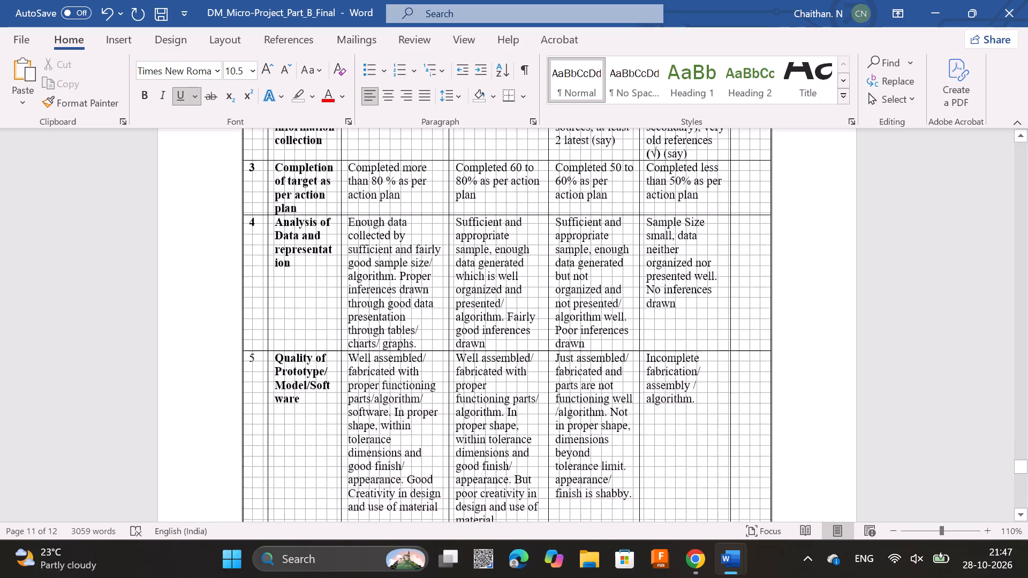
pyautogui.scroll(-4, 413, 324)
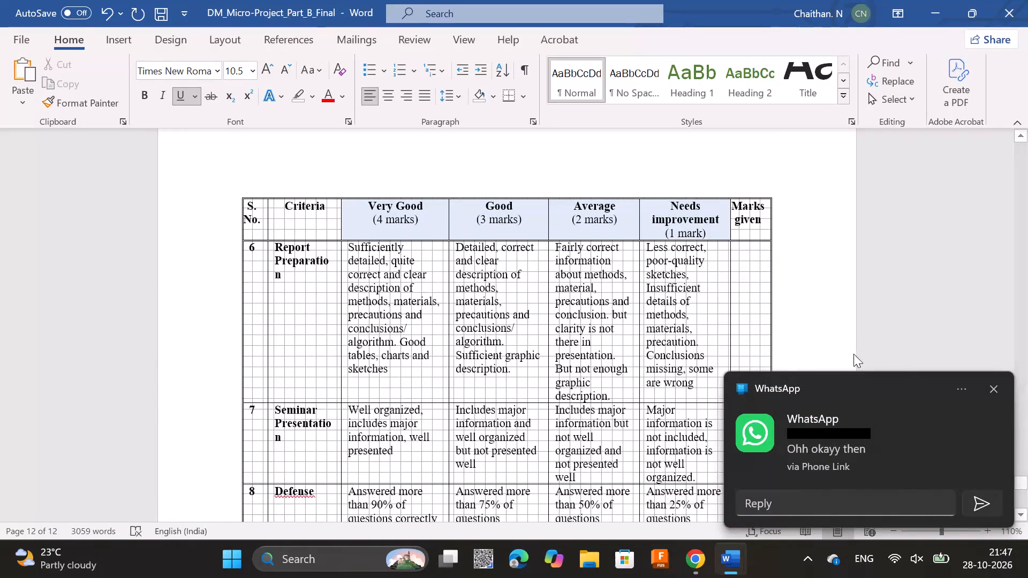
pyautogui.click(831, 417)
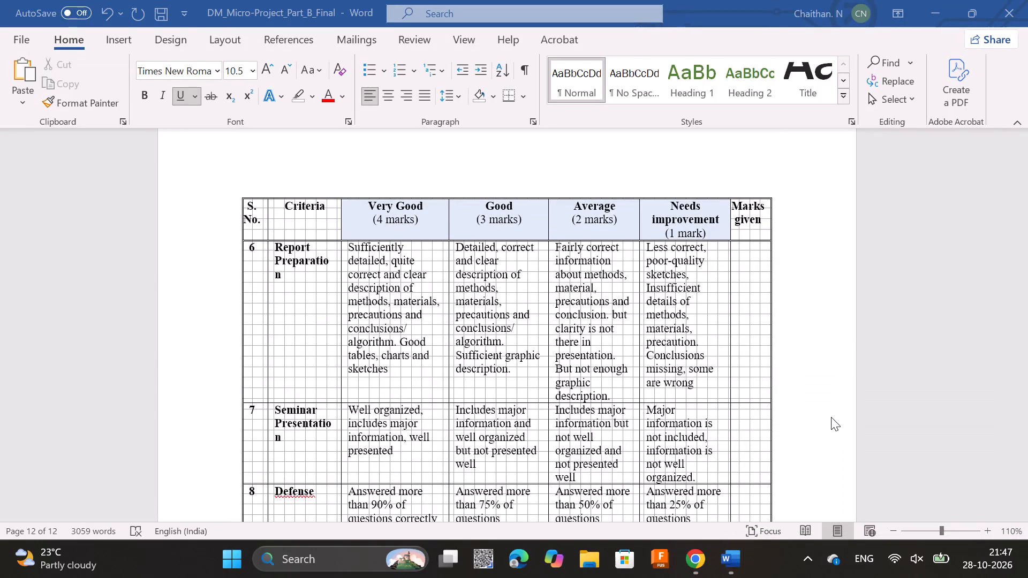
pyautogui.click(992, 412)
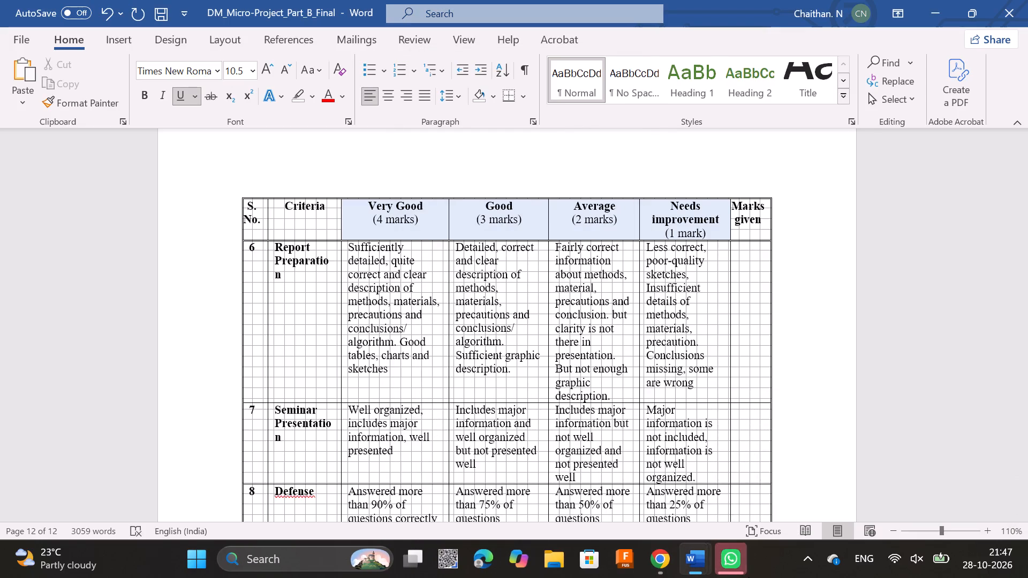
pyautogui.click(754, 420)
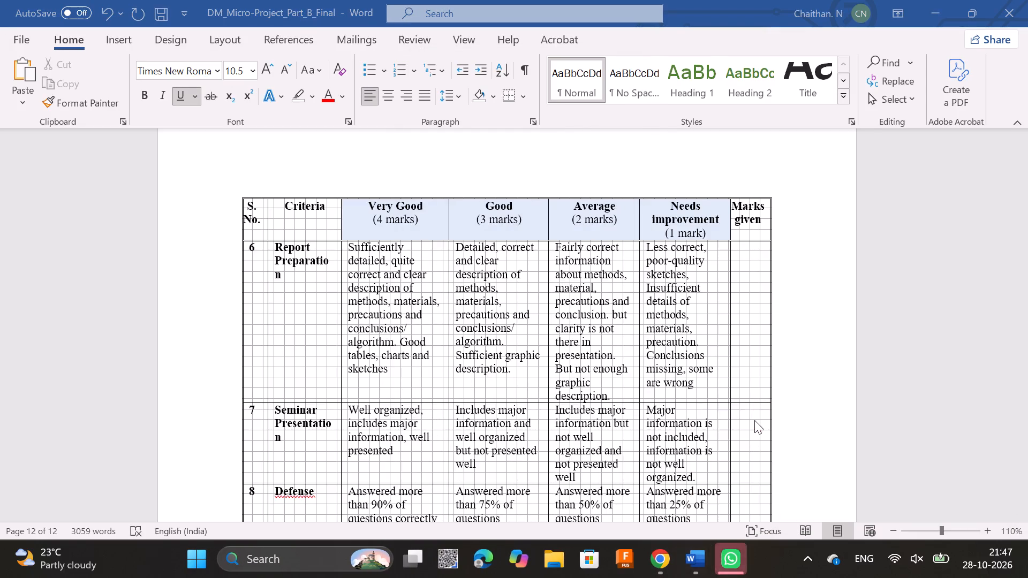
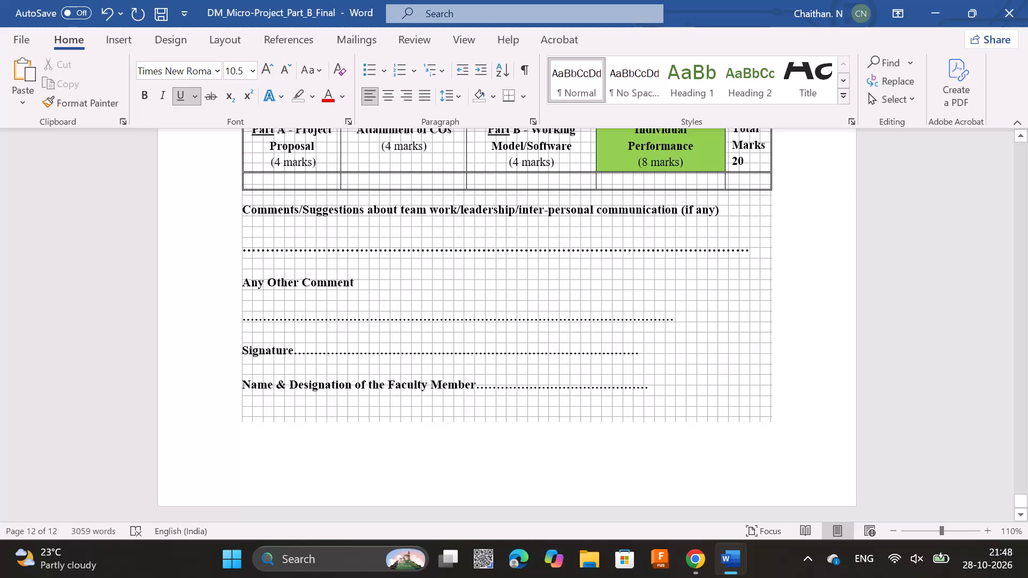
# Insert a page break below the "Name & Designation of the Faculty Member" line at the end of the report.
pyautogui.click(674, 392)
pyautogui.click(561, 401)
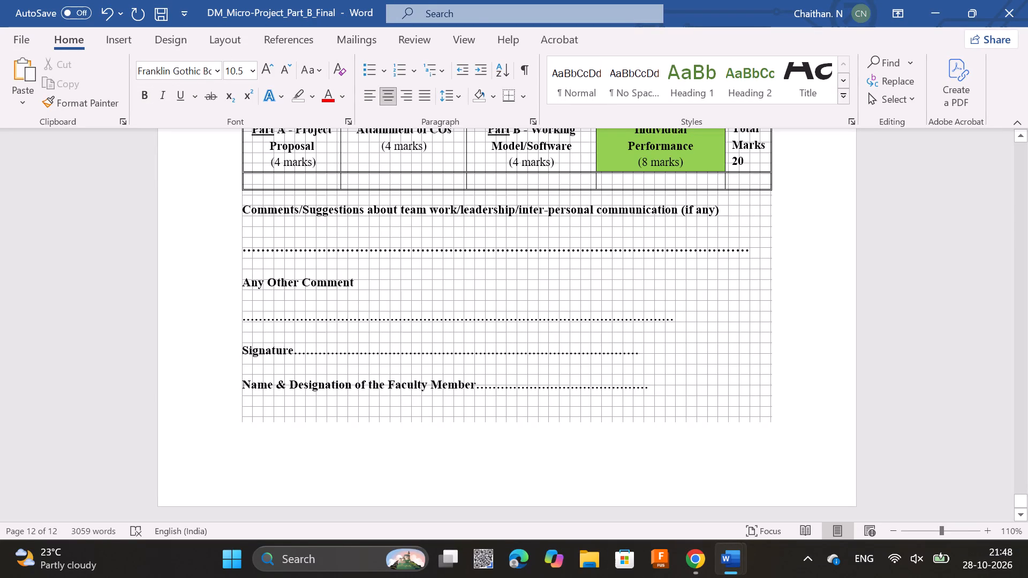
pyautogui.click(473, 17)
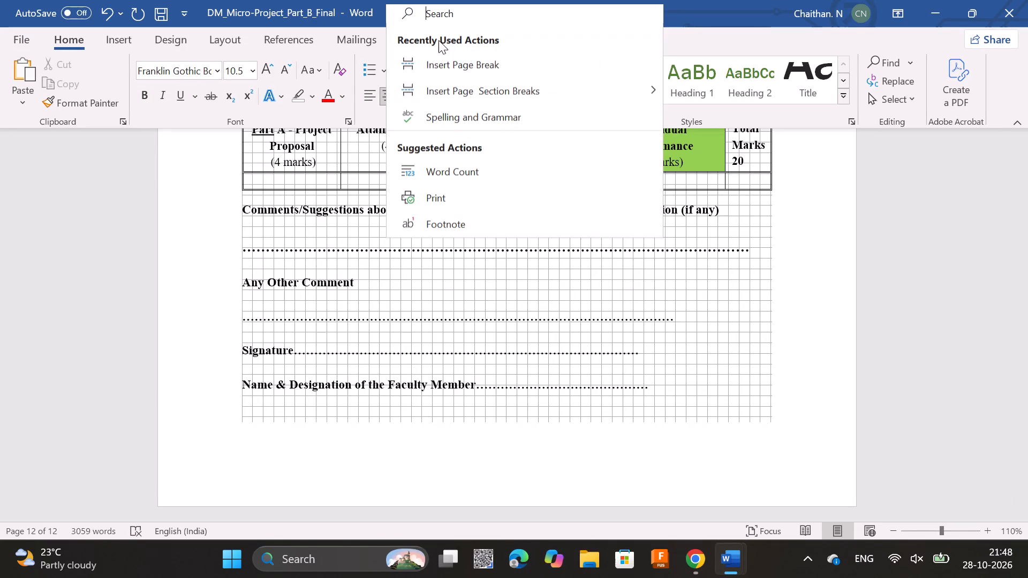
pyautogui.click(424, 59)
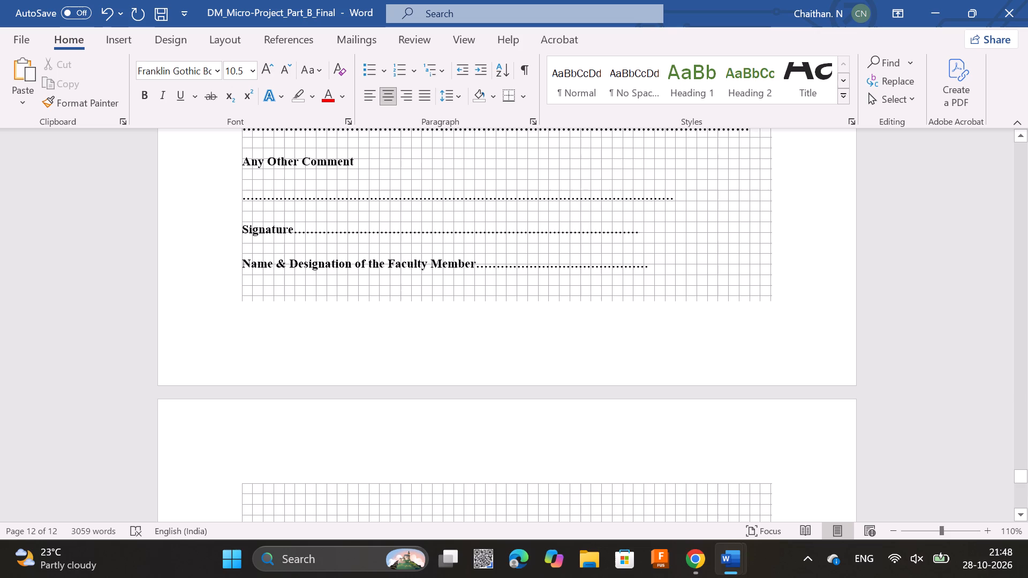
# Duplicate the rubric section, from the ALLIANCE UNIVERSITY heading through the faculty name and designation line, onto the blank page after it.
pyautogui.scroll(7, 486, 283)
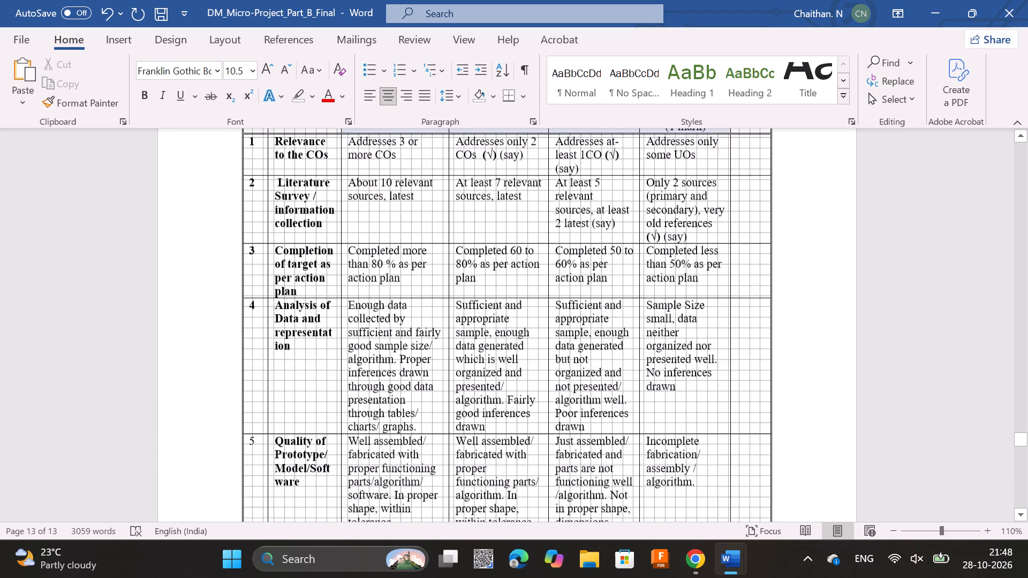
pyautogui.scroll(2, 486, 283)
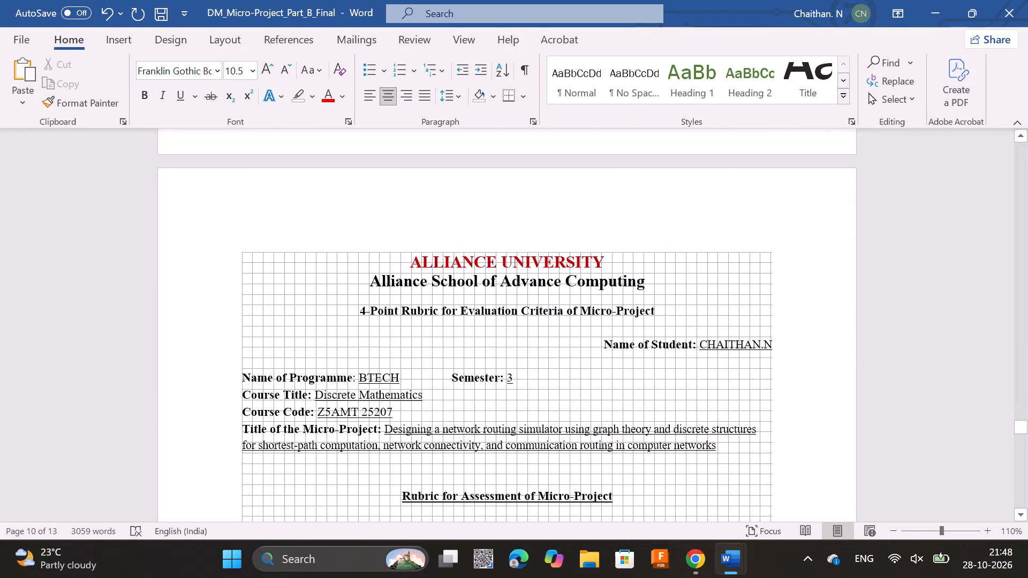
pyautogui.moveTo(410, 258); pyautogui.dragTo(425, 280)
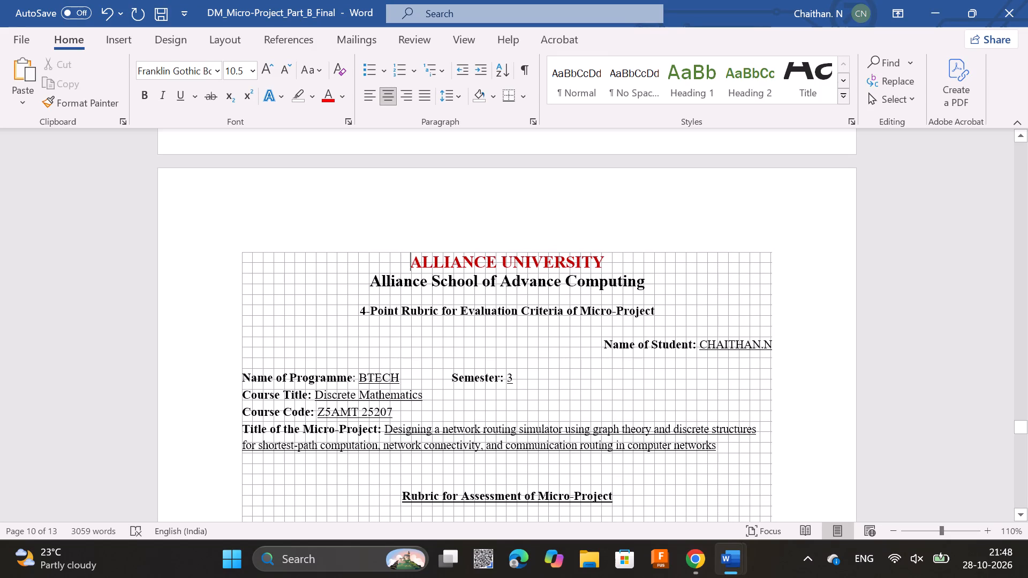
pyautogui.moveTo(425, 280); pyautogui.dragTo(490, 383)
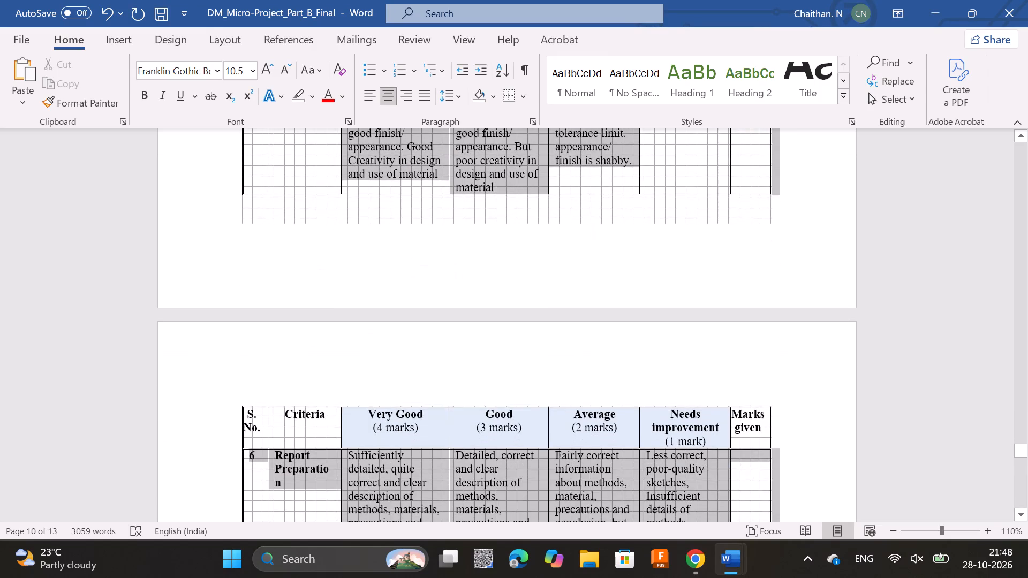
pyautogui.moveTo(490, 383); pyautogui.dragTo(674, 237)
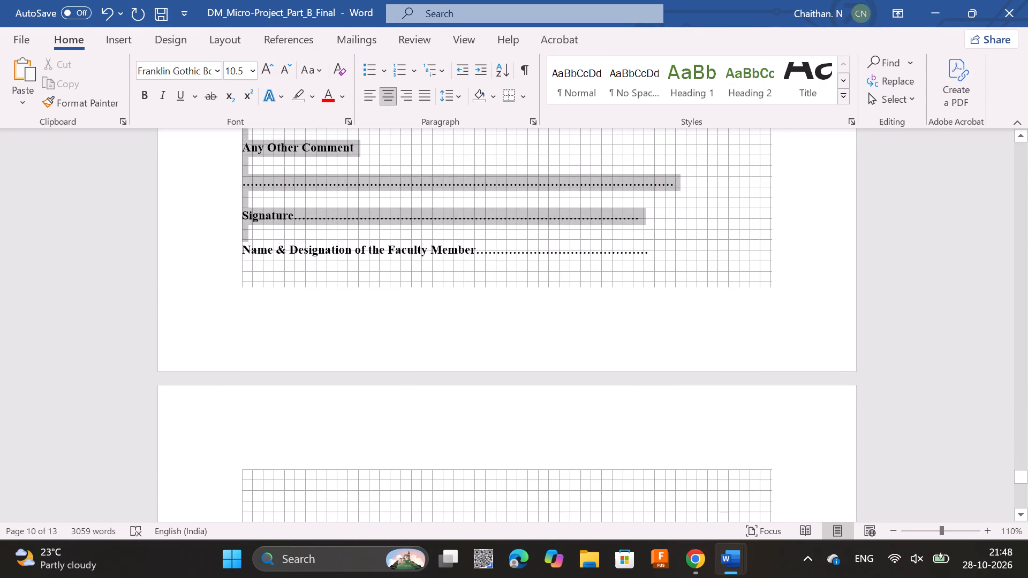
pyautogui.moveTo(674, 237); pyautogui.dragTo(668, 249)
pyautogui.hotkey('ctrl', 'c')
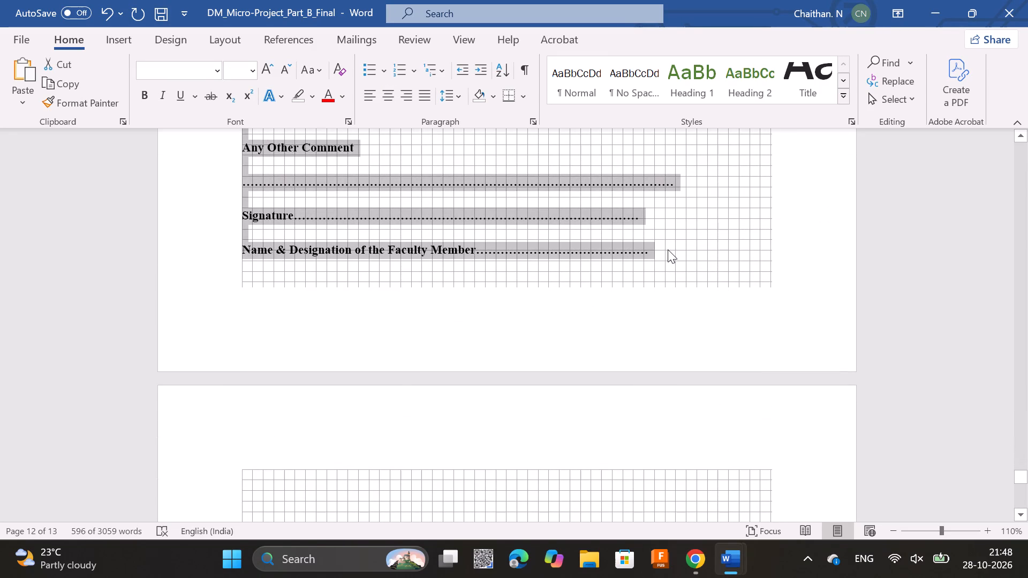
pyautogui.click(486, 481)
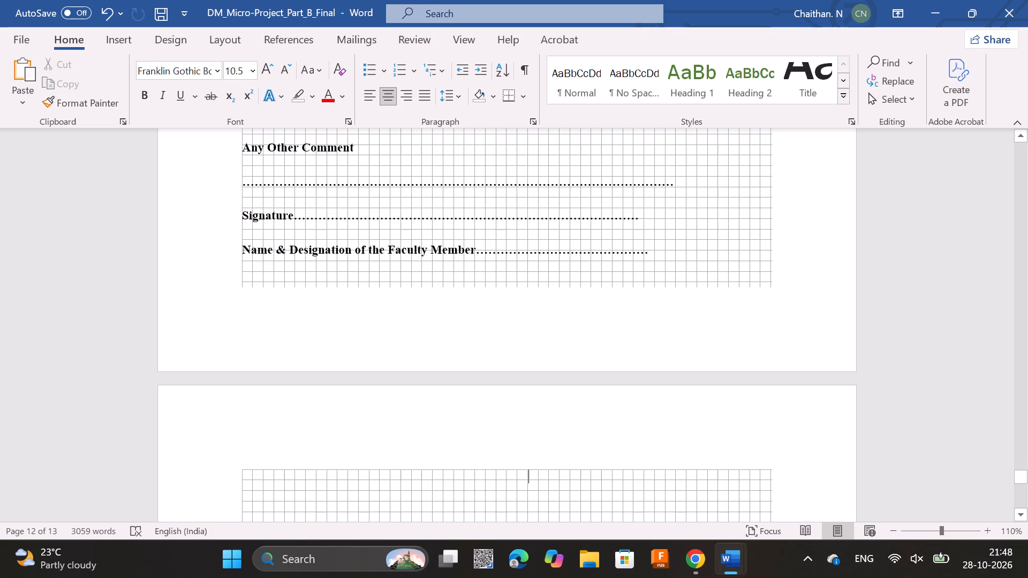
pyautogui.hotkey('ctrl', 'v')
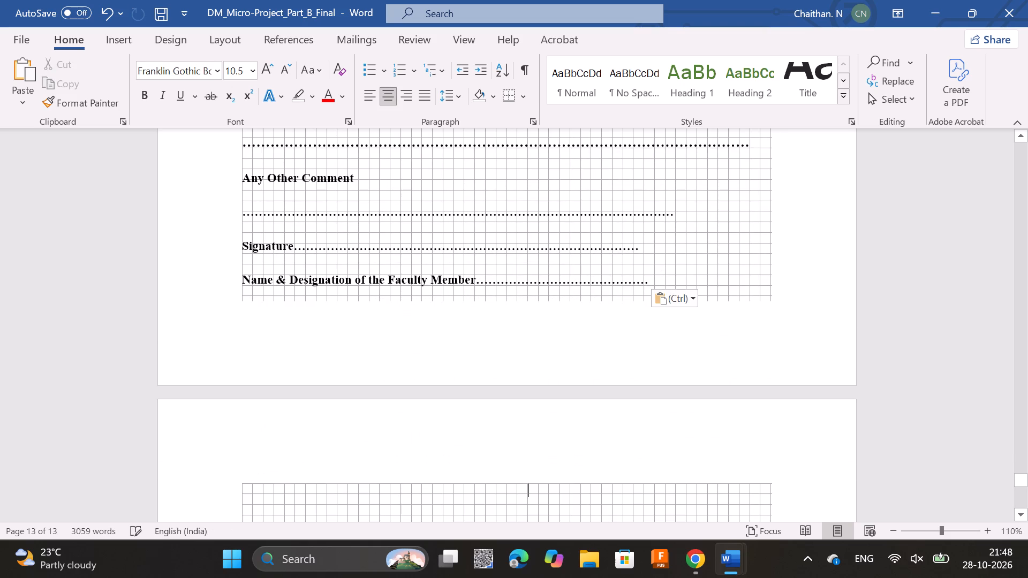
# Remove the automatic CO number from the "Use principles of sets, relations, and functions" item under COs Attained in the pasted copy.
pyautogui.scroll(2, 486, 481)
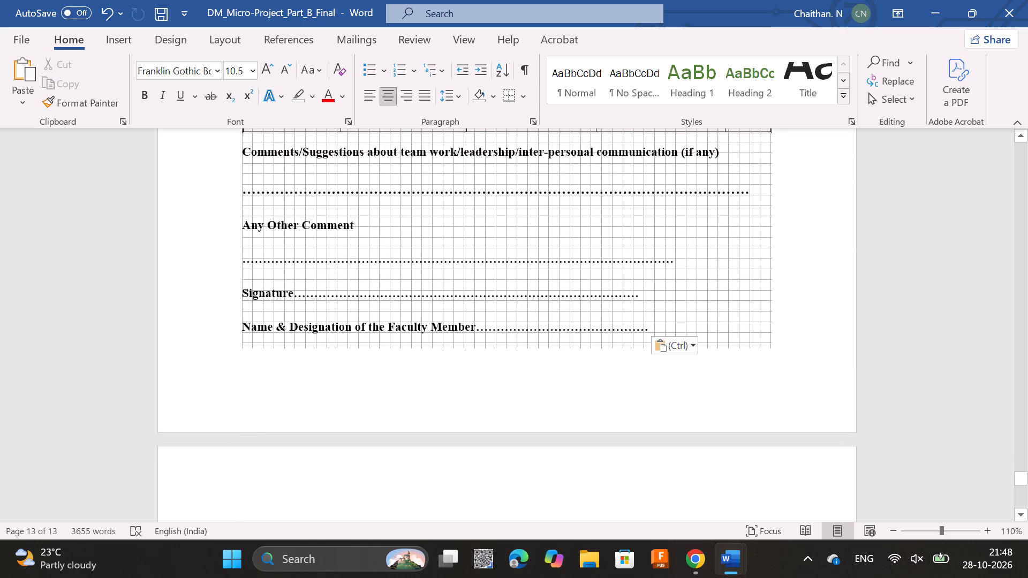
pyautogui.scroll(2, 486, 481)
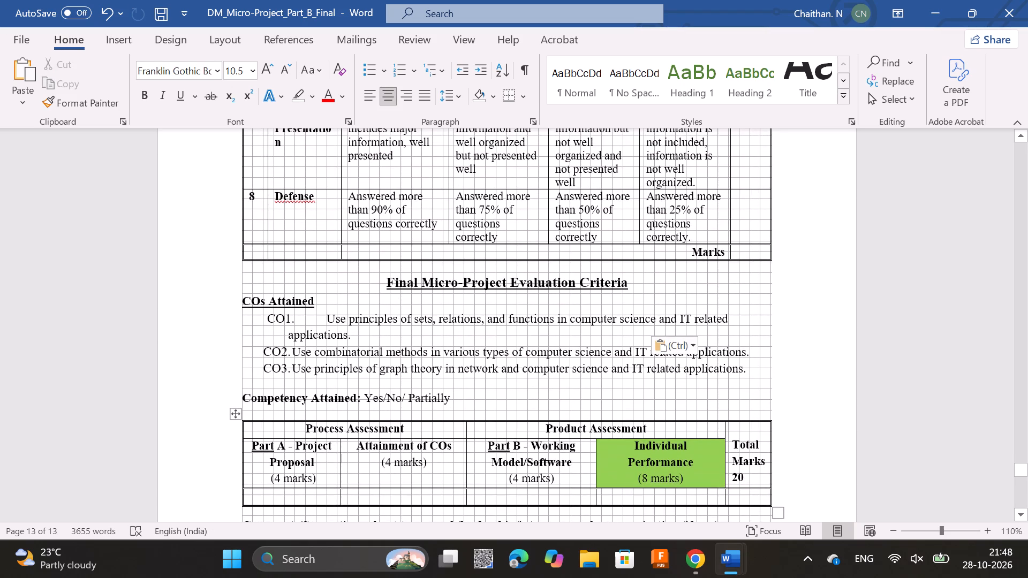
pyautogui.click(328, 318)
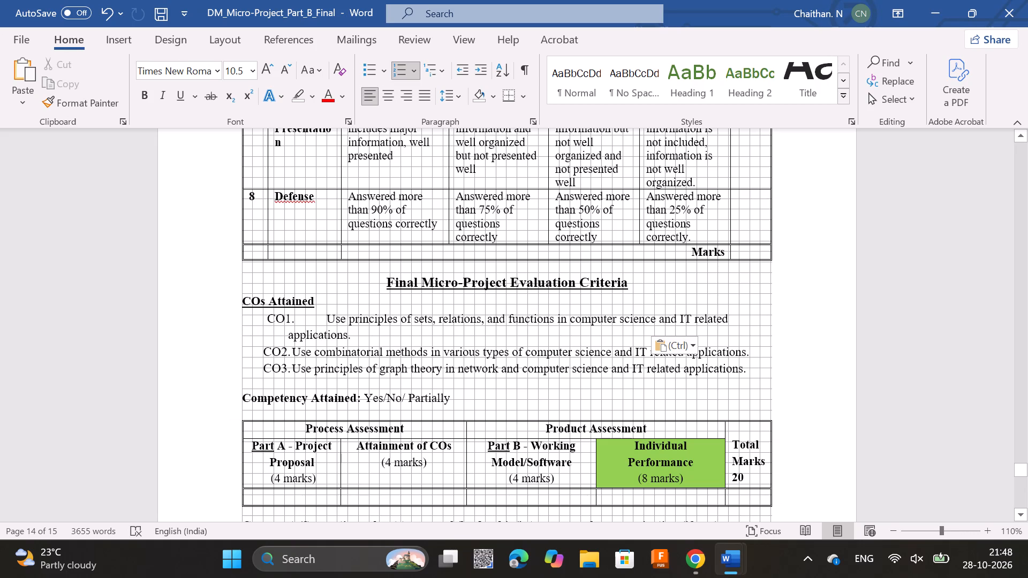
pyautogui.press('BackSpace')
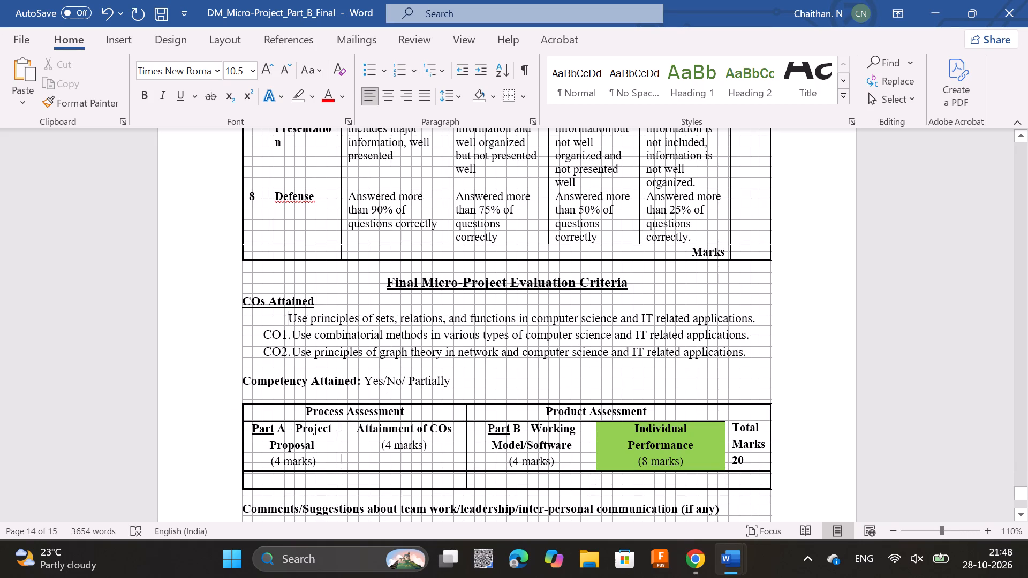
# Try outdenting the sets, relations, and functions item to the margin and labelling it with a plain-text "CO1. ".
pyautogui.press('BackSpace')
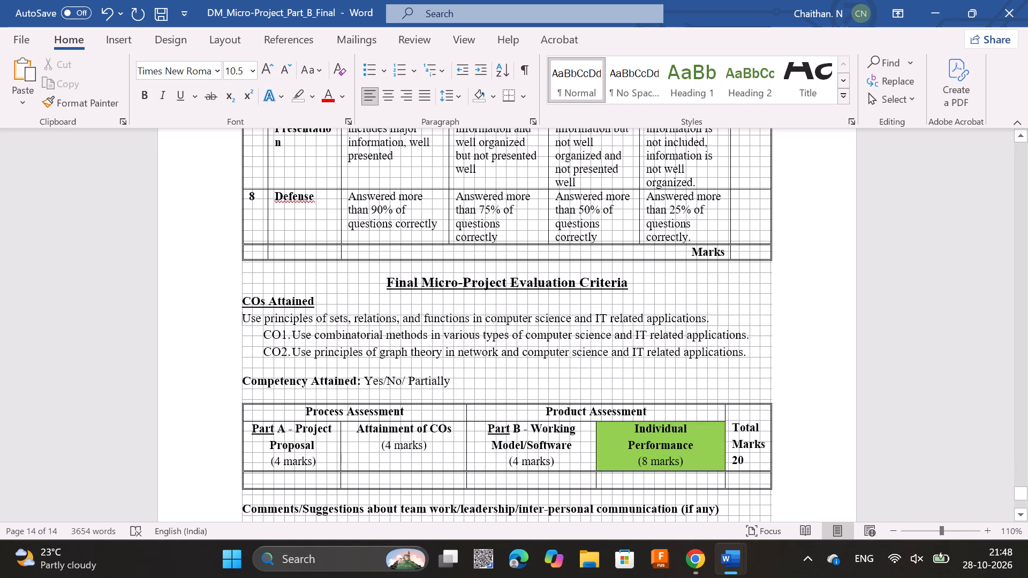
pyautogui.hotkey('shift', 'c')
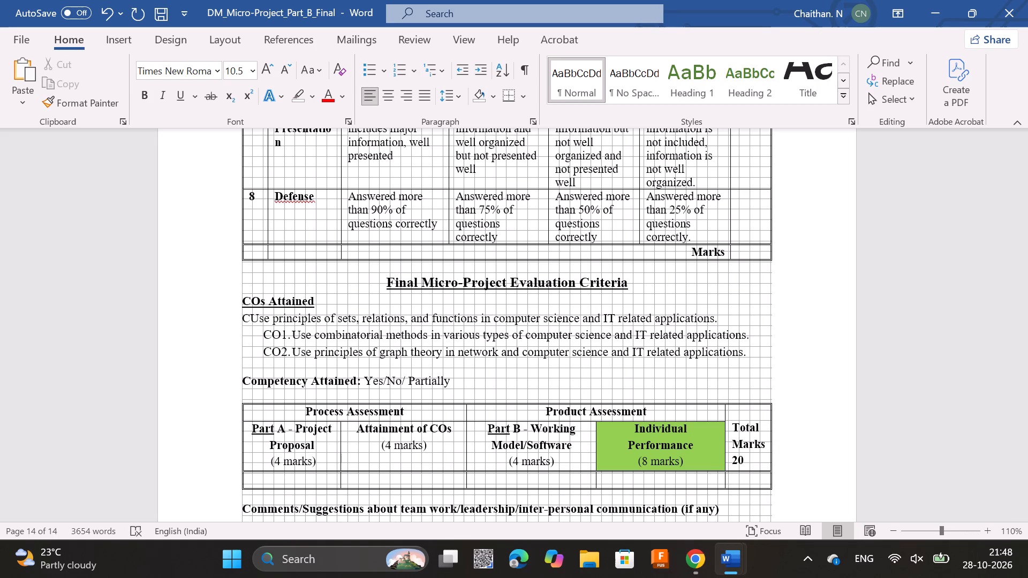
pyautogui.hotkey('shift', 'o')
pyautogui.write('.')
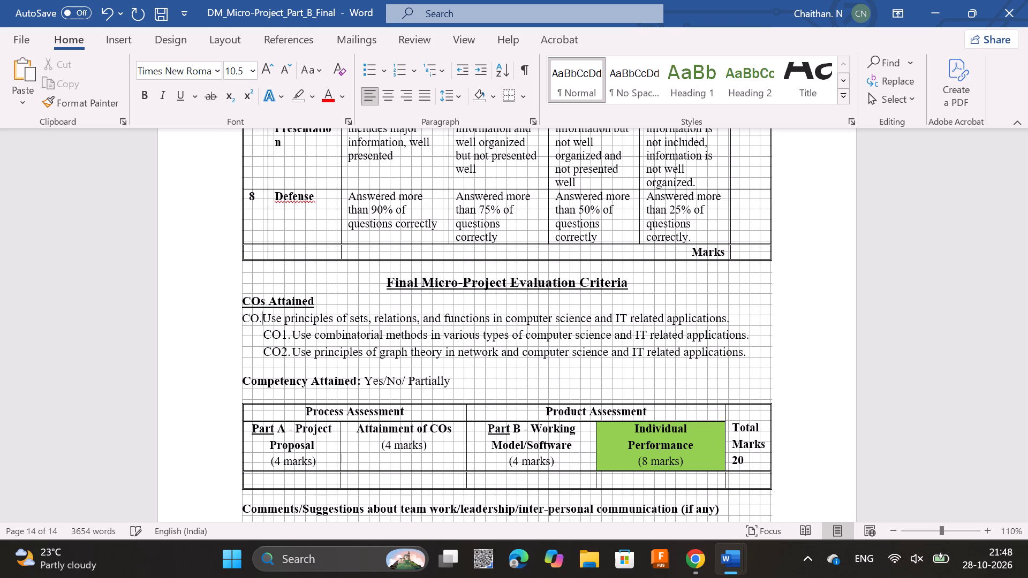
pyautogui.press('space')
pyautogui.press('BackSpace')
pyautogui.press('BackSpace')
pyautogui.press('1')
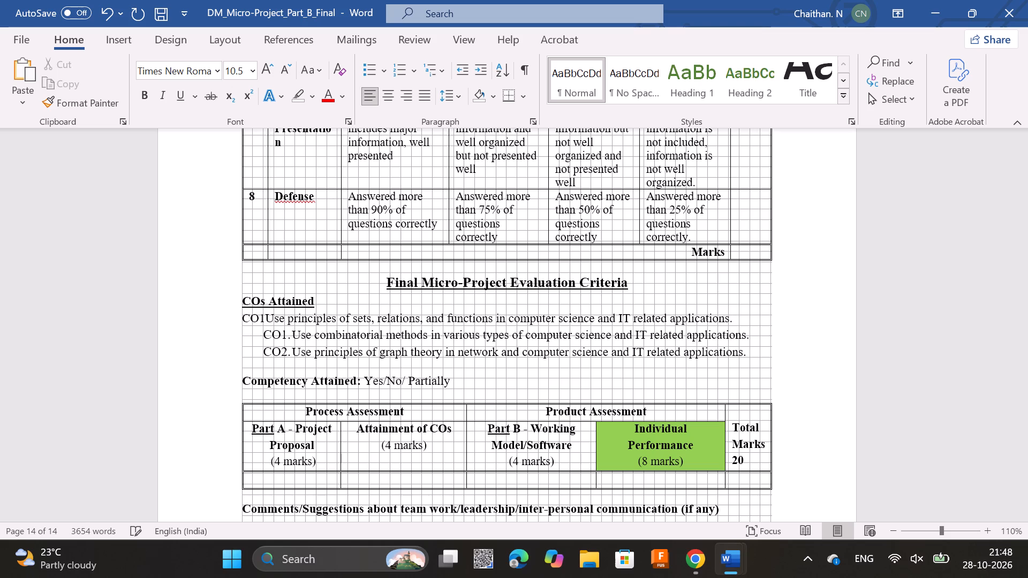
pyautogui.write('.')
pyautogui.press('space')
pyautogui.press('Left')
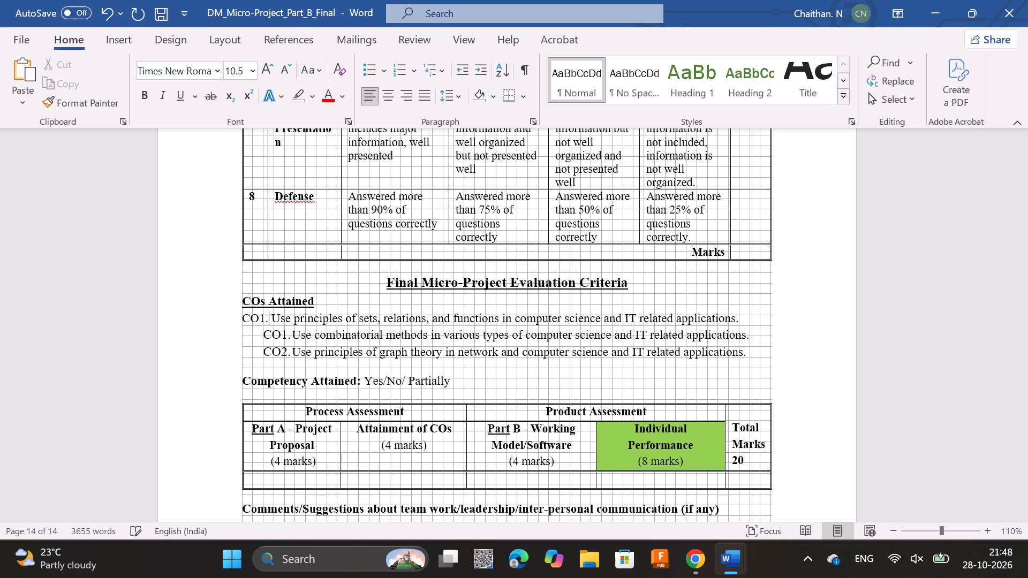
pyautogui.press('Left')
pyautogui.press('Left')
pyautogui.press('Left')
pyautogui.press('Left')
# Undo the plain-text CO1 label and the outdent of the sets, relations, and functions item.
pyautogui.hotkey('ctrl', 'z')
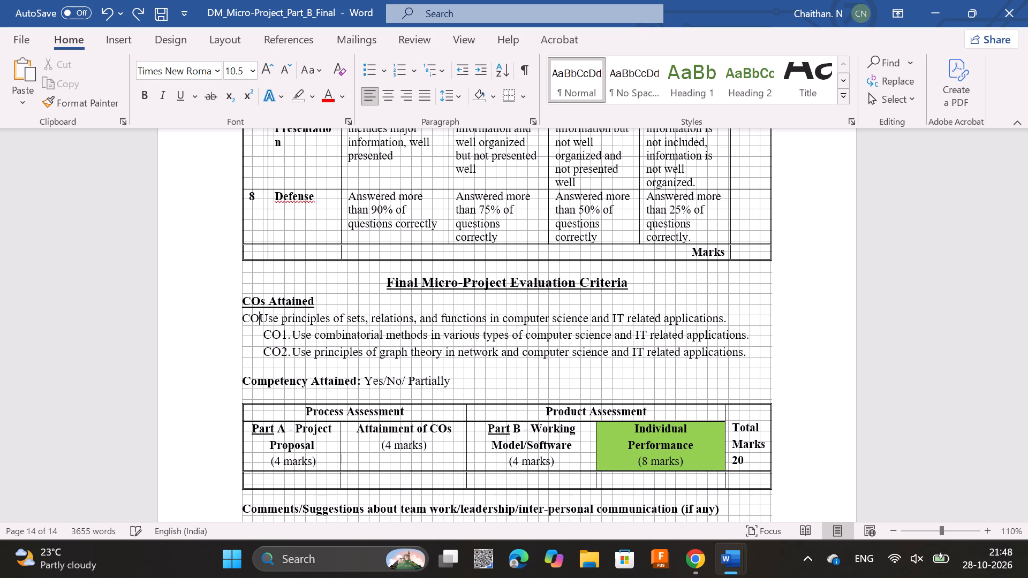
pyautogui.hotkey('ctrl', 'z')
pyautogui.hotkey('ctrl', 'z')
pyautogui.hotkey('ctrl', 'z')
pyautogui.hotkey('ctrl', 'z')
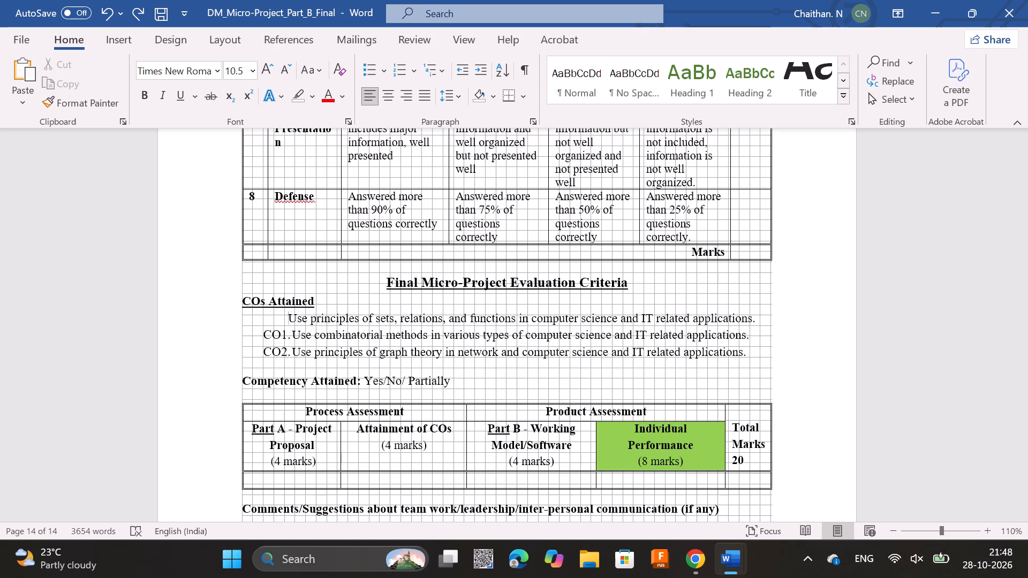
# Insert the plain-text label "CO1. " before "Use principles of sets, relations, and functions" under COs Attained.
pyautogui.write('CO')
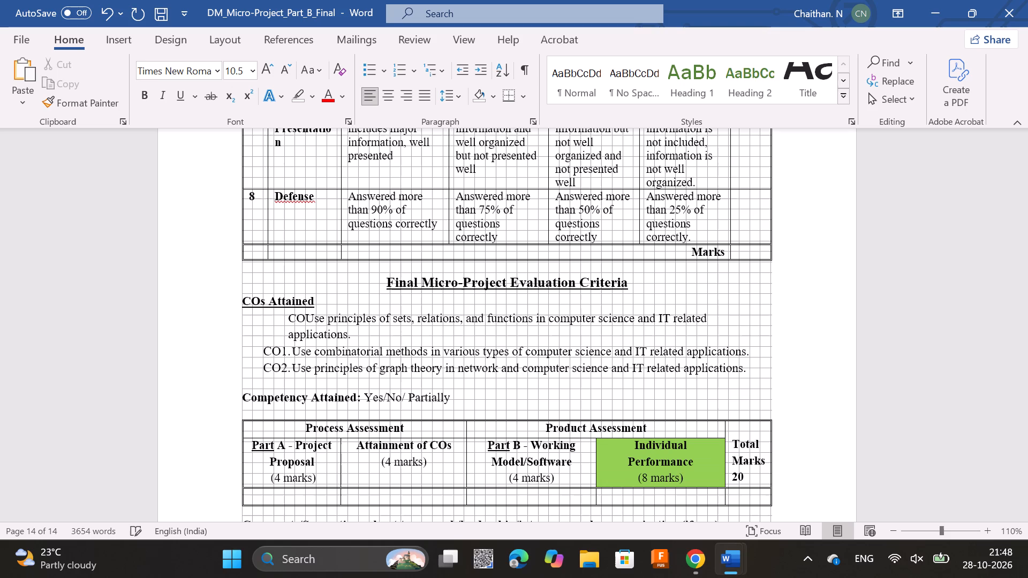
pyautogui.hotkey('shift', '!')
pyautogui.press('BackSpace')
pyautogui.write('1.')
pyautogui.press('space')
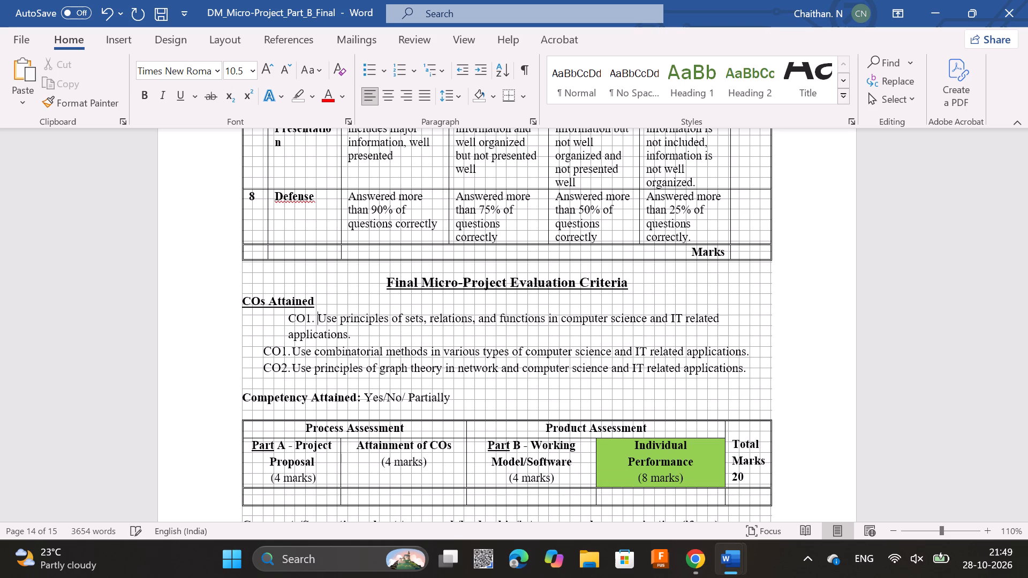
# Remove the CO1 line's indent and add leading space so that it lines up with the numbered outcomes below.
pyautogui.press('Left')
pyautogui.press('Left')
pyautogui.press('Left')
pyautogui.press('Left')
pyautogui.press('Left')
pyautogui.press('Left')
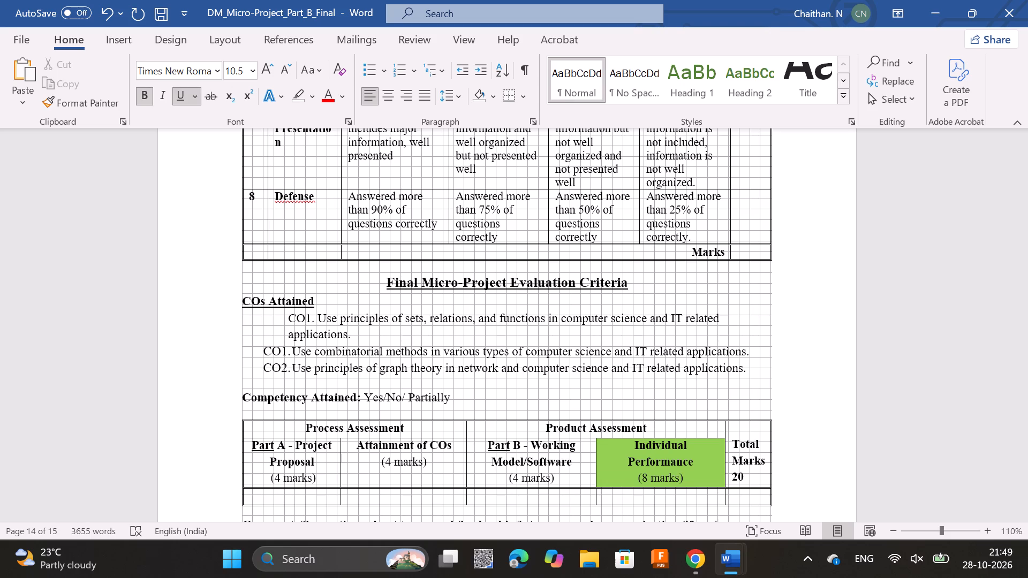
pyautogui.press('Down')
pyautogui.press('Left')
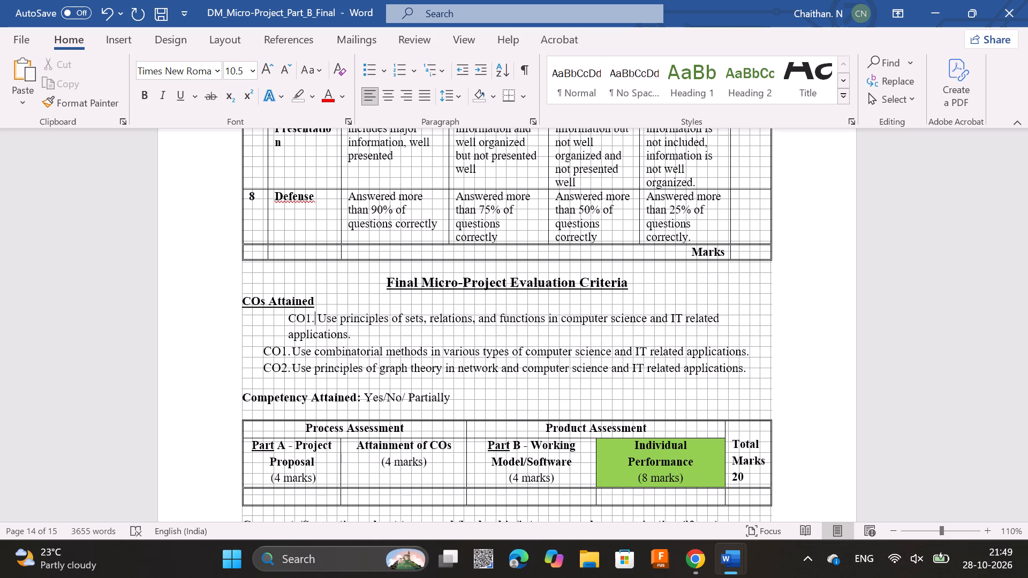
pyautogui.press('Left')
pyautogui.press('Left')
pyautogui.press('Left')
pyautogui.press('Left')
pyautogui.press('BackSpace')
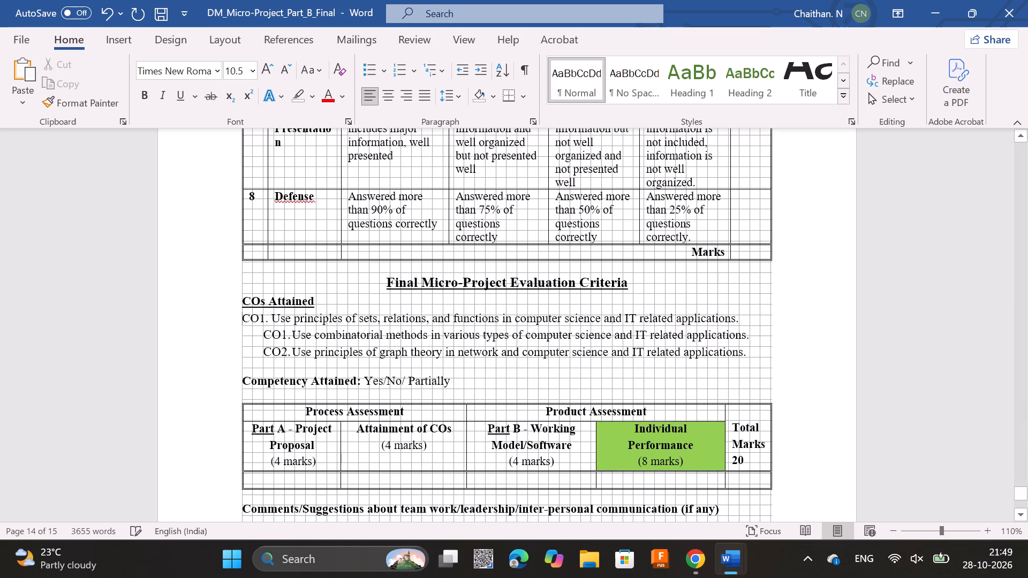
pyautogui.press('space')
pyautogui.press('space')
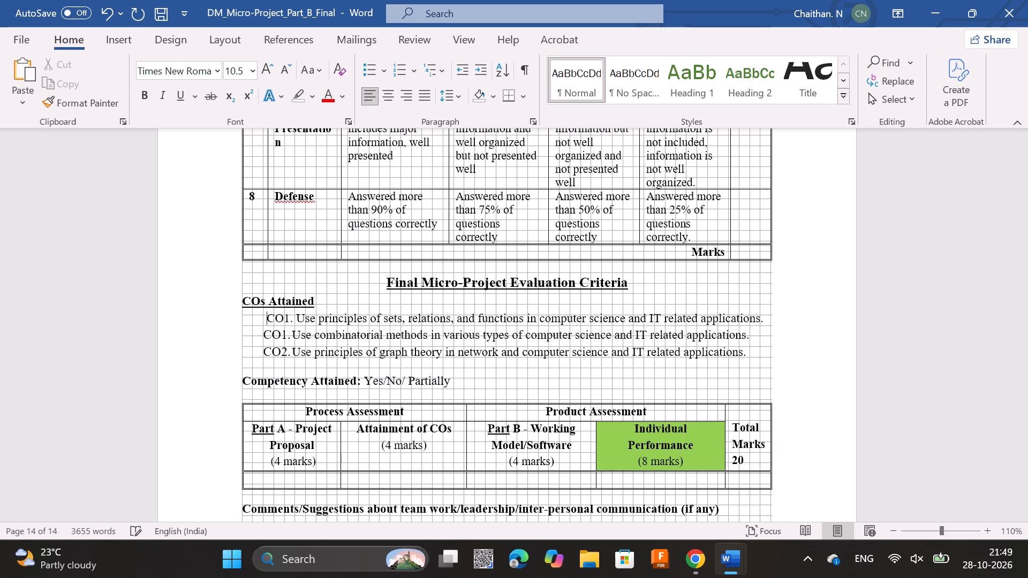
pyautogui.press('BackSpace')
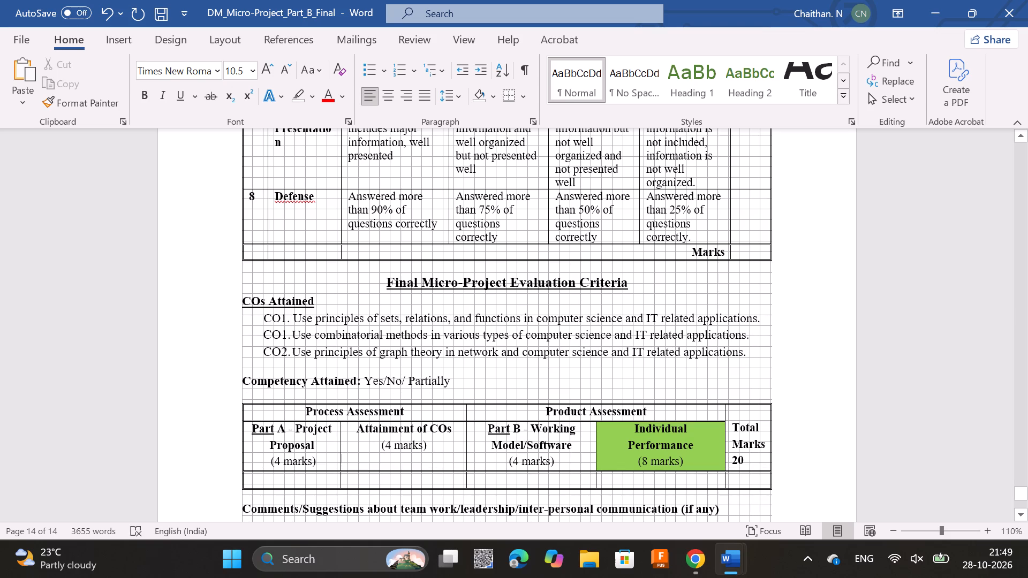
# Replace the automatic number of the "Use combinatorial methods" item with the plain-text label "CO2. ".
pyautogui.click(286, 337)
pyautogui.click(286, 337)
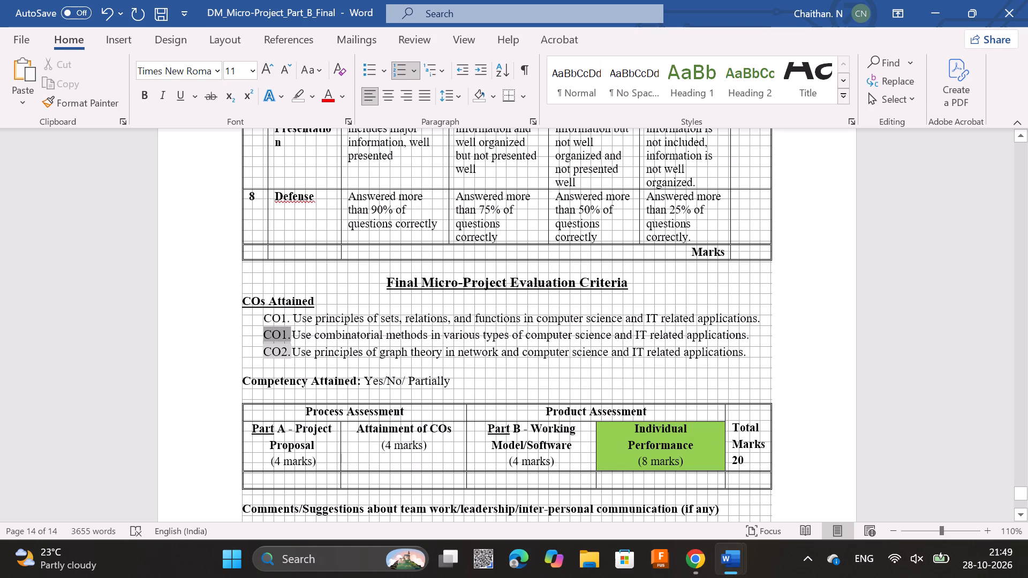
pyautogui.press('BackSpace')
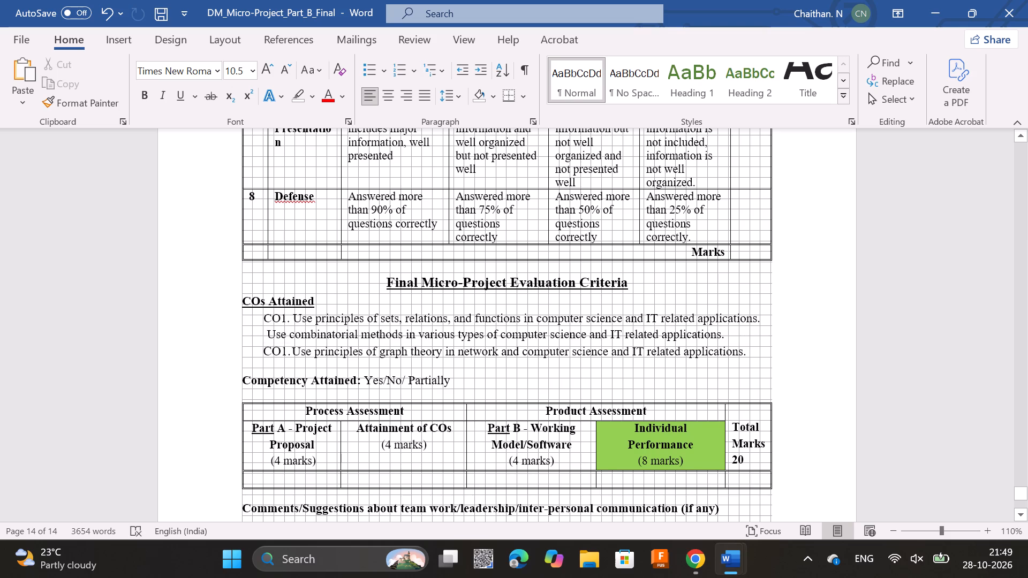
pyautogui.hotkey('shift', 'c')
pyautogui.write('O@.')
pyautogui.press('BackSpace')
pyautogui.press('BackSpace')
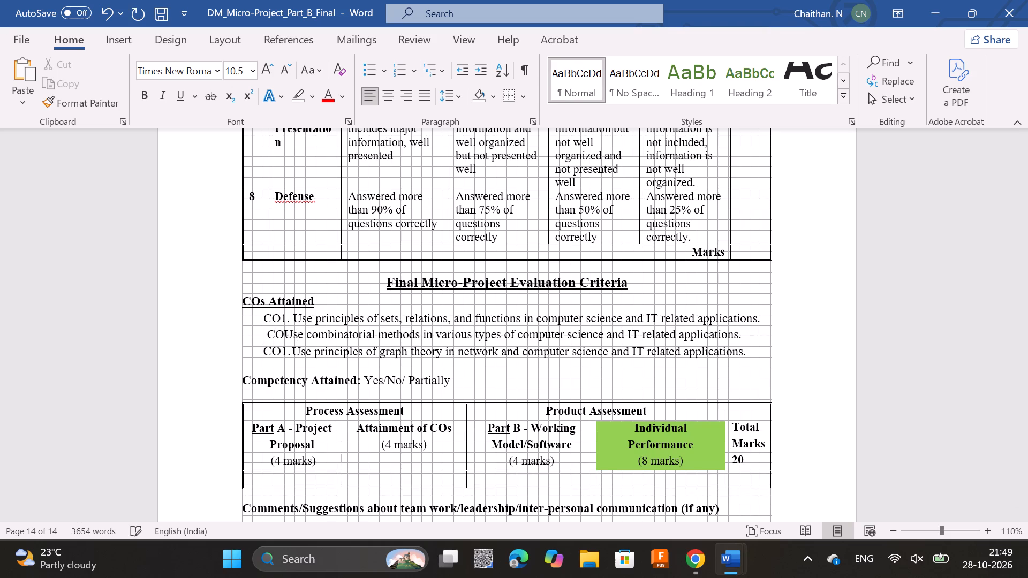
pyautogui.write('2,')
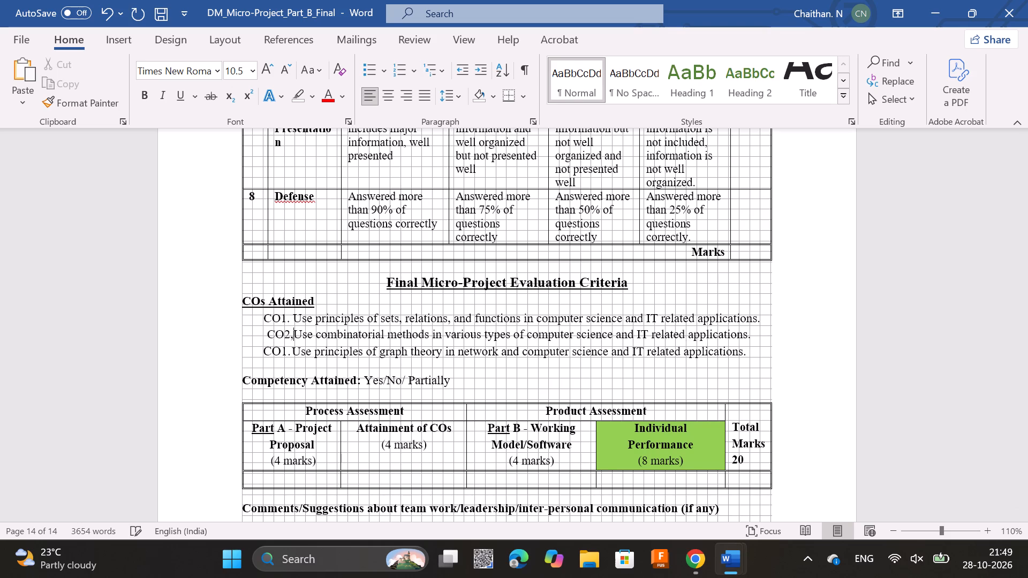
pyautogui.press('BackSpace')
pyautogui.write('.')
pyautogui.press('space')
# Remove the CO2 line's indent and add leading spaces so that it lines up with the CO1 line above.
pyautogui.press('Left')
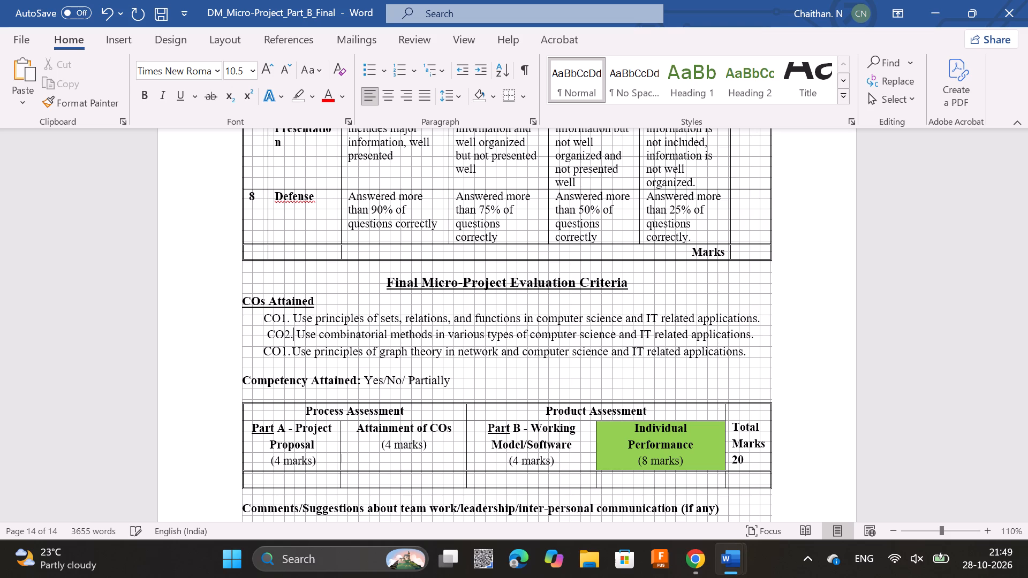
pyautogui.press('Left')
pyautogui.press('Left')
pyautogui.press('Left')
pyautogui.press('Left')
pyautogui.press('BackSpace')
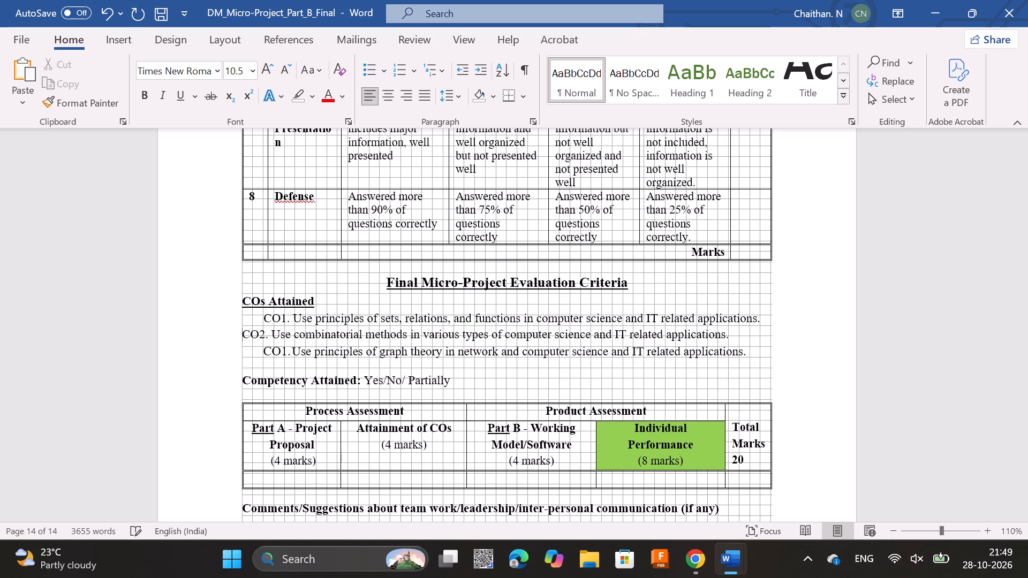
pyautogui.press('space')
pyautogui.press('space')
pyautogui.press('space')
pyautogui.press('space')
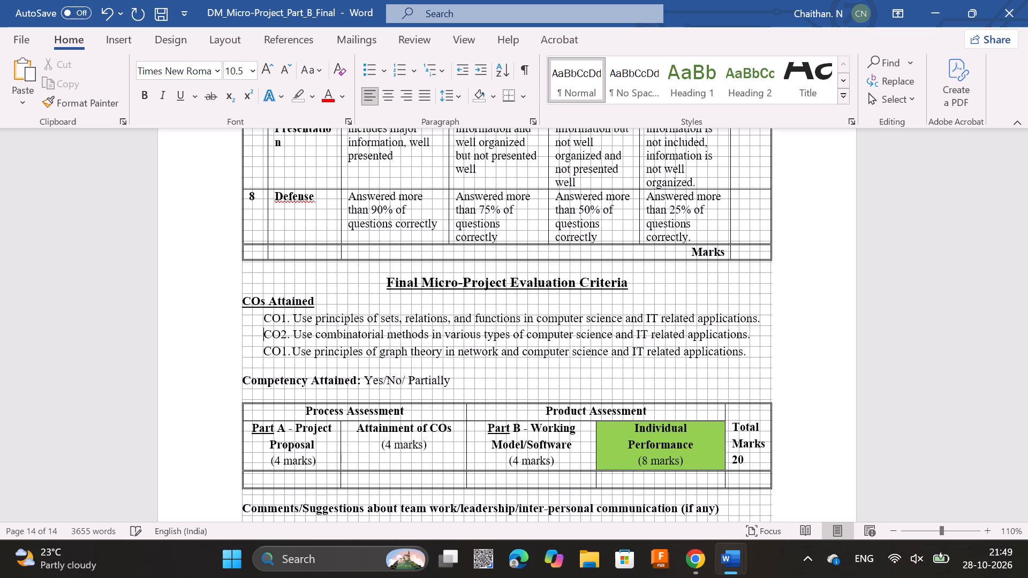
# Replace the automatic number of the "Use principles of graph theory" item with the plain-text label "CO3. ".
pyautogui.click(285, 350)
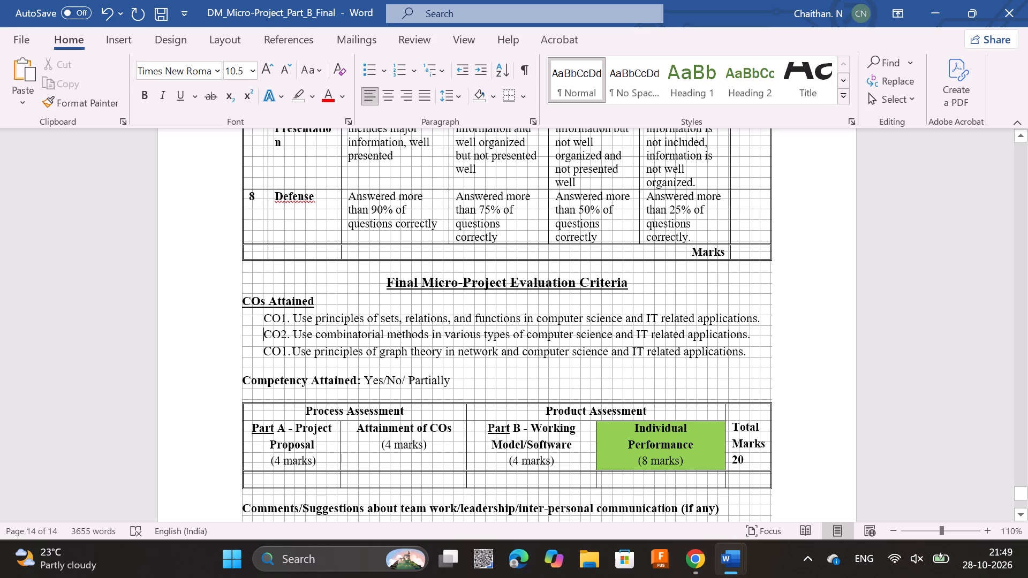
pyautogui.press('BackSpace')
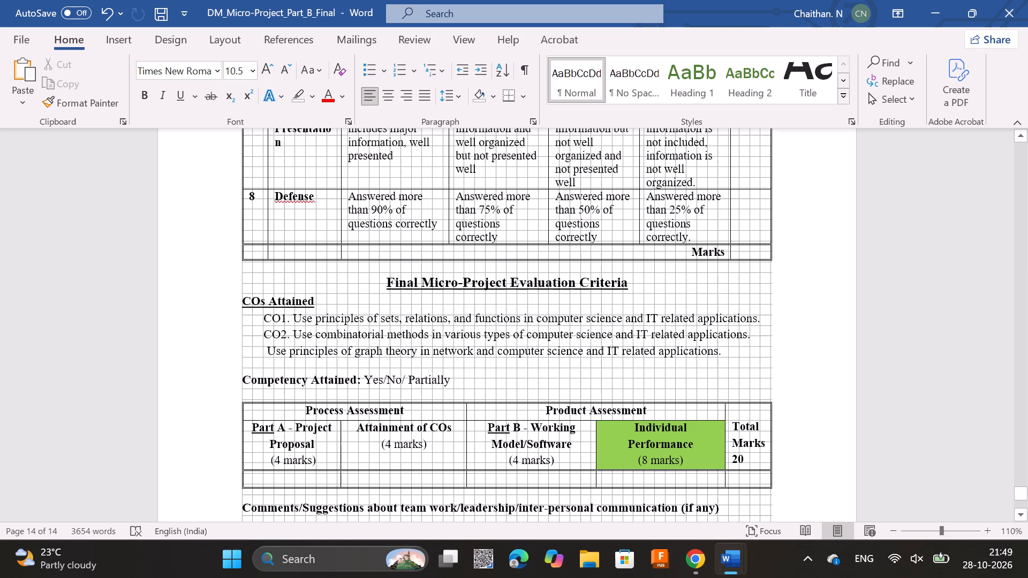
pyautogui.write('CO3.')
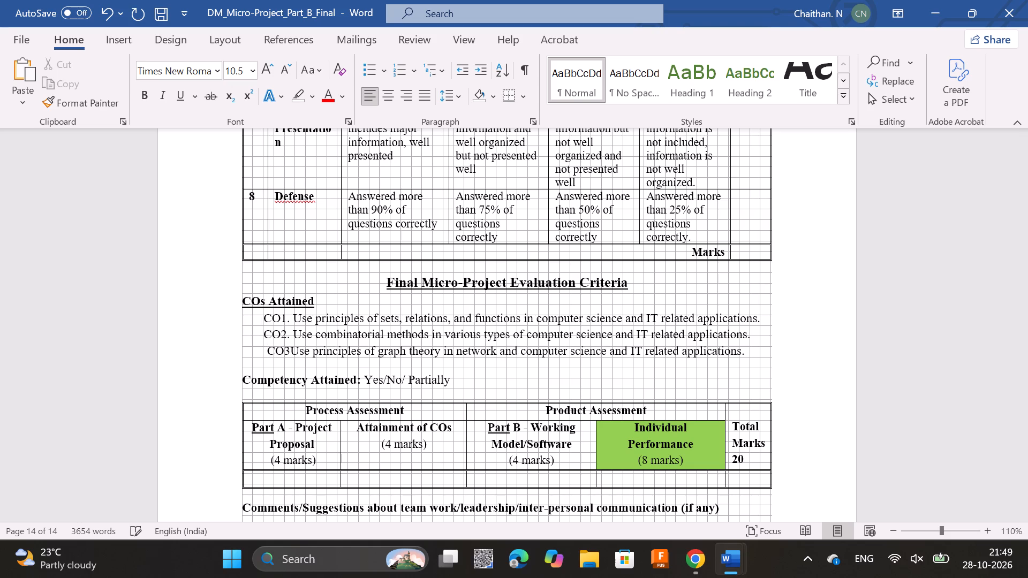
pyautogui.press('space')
# Remove the CO3 line's indent and add leading spaces so that it lines up with the CO1 and CO2 lines.
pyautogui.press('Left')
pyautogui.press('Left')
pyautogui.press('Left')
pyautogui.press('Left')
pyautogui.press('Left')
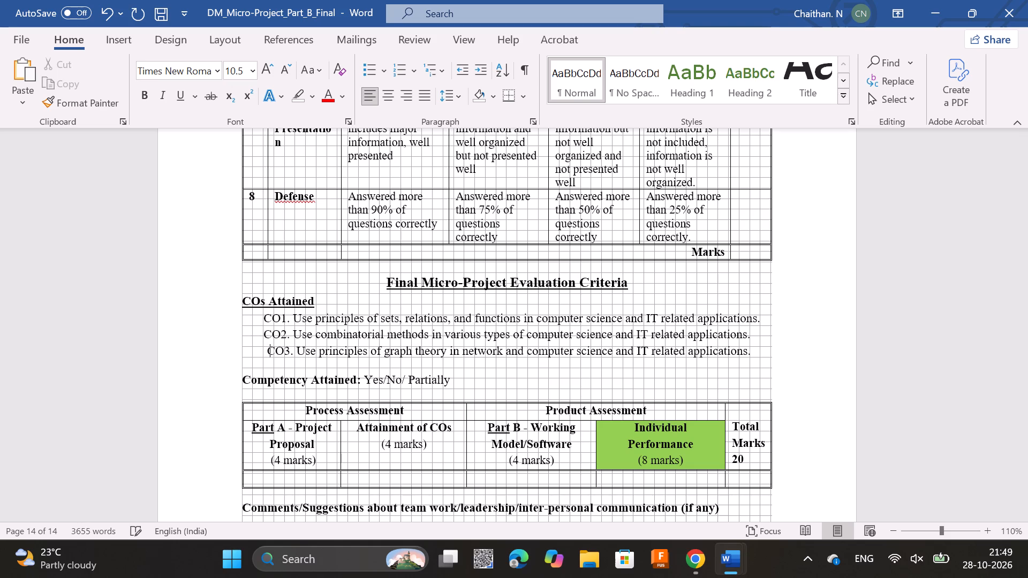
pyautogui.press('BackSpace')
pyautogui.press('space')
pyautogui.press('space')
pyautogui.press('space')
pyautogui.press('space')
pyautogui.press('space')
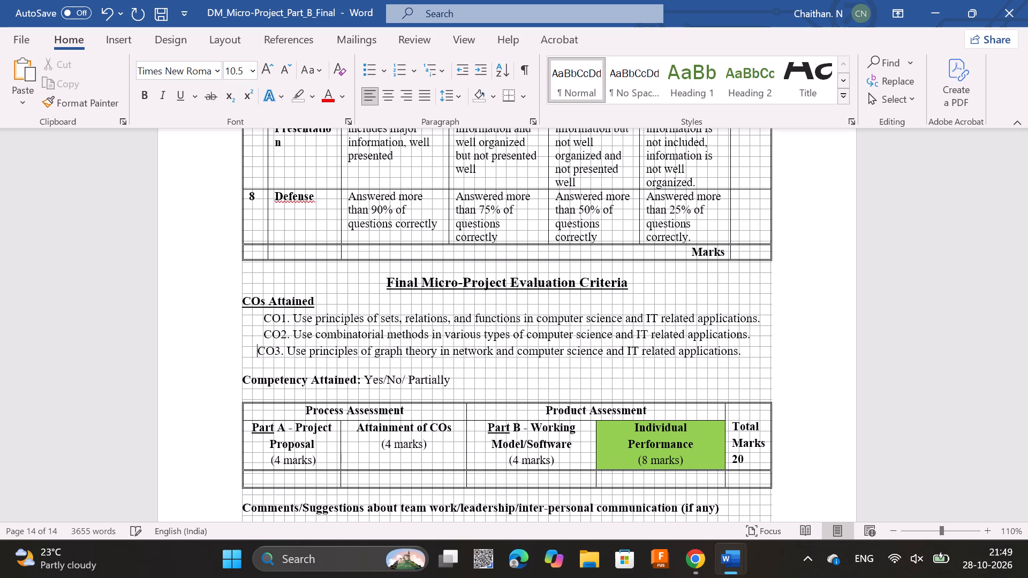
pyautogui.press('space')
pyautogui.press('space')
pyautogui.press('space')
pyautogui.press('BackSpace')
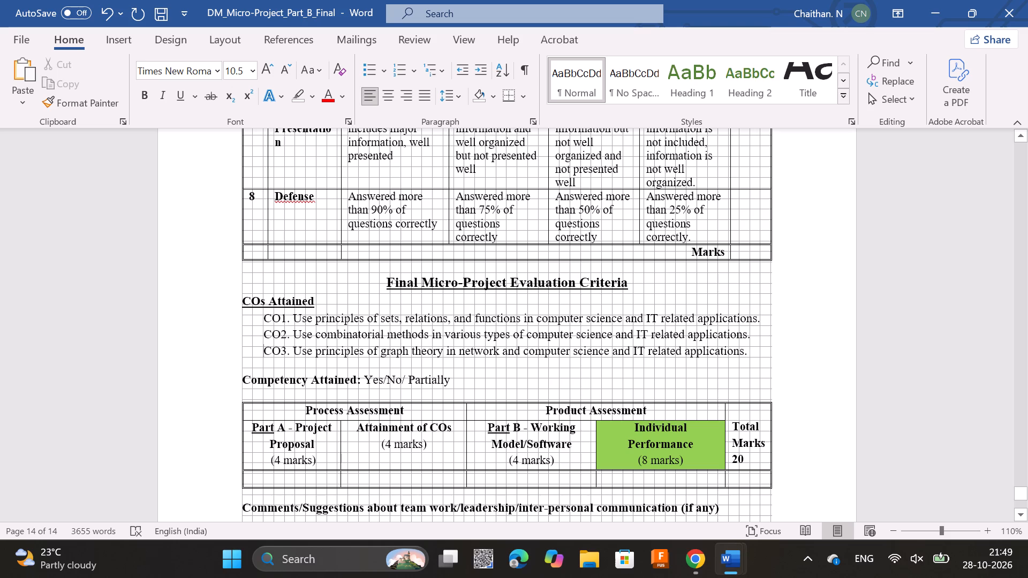
# Remove the blank lines between the Comments/Suggestions and Any Other Comment headings and the dotted lines below them.
pyautogui.scroll(4, 415, 298)
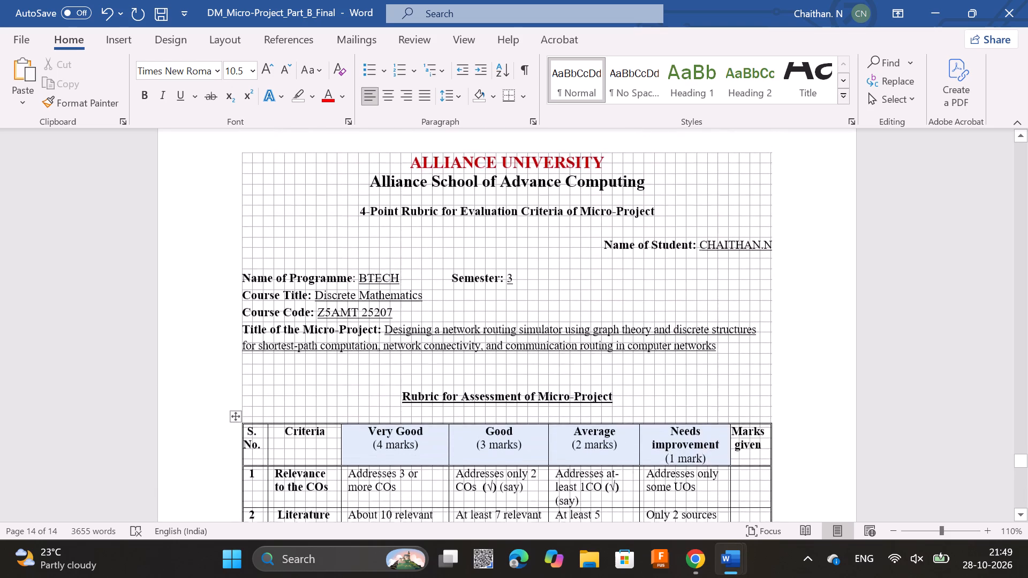
pyautogui.scroll(-1, 415, 298)
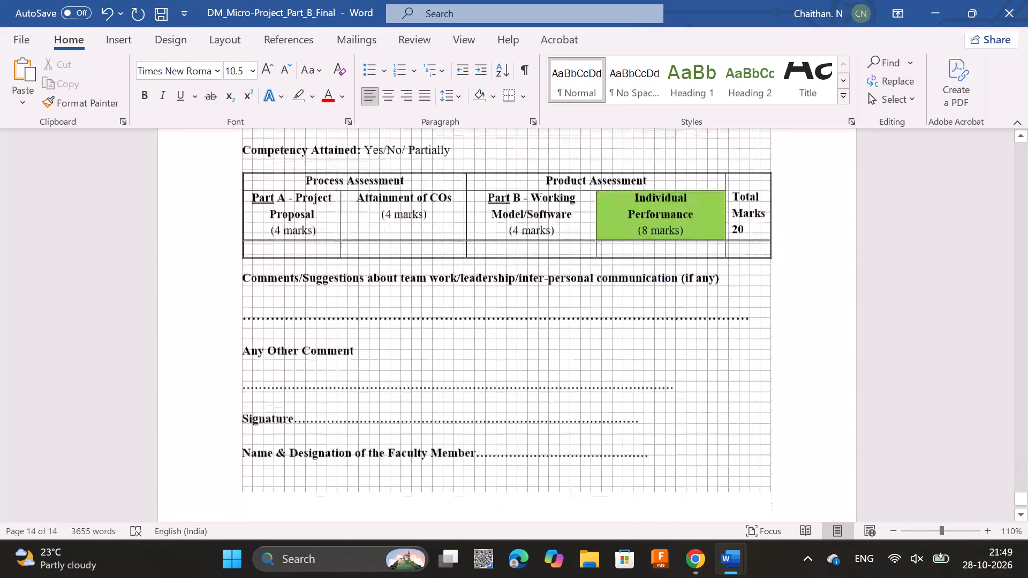
pyautogui.scroll(-1, 415, 298)
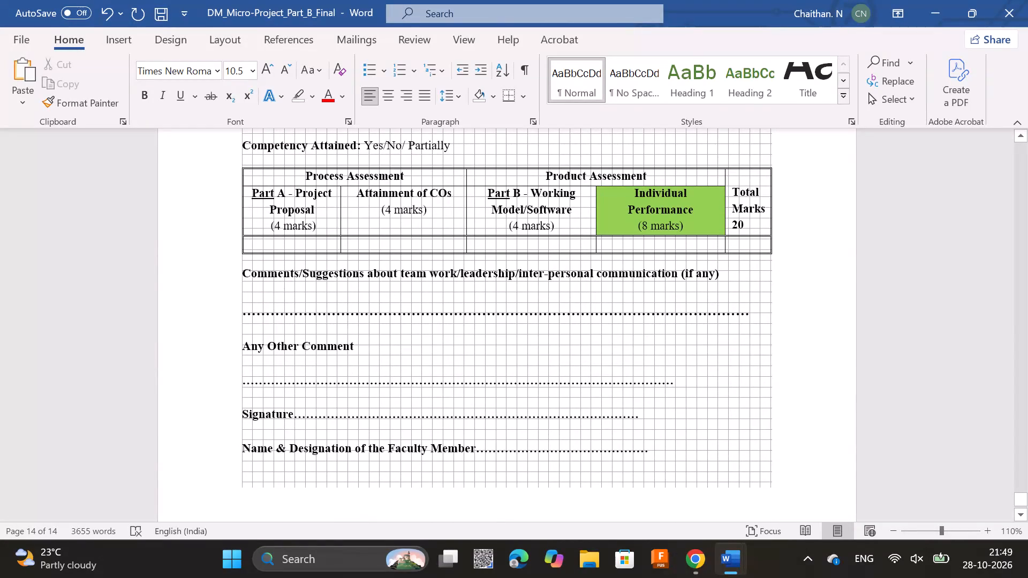
pyautogui.click(282, 295)
pyautogui.click(275, 293)
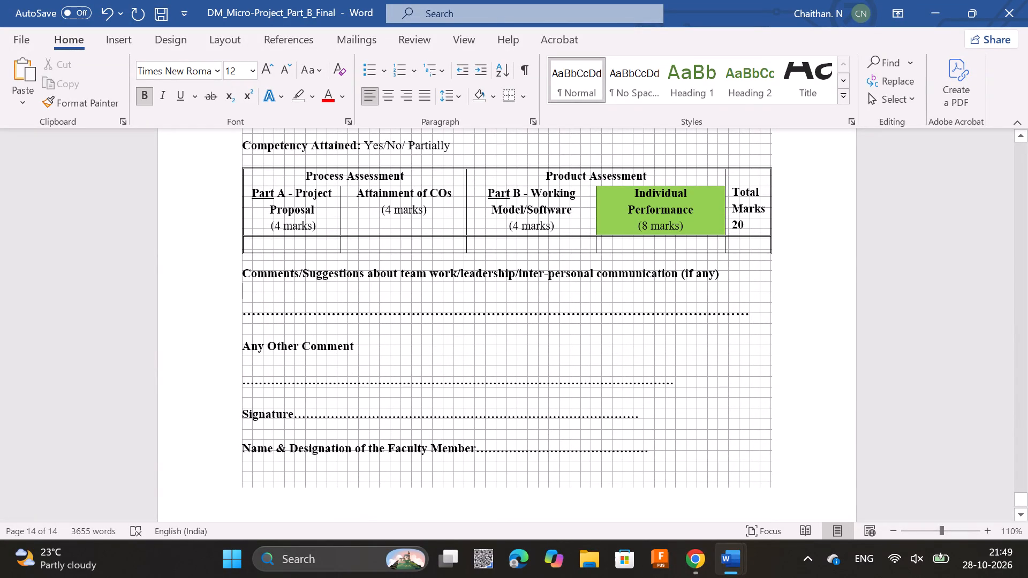
pyautogui.doubleClick(263, 290)
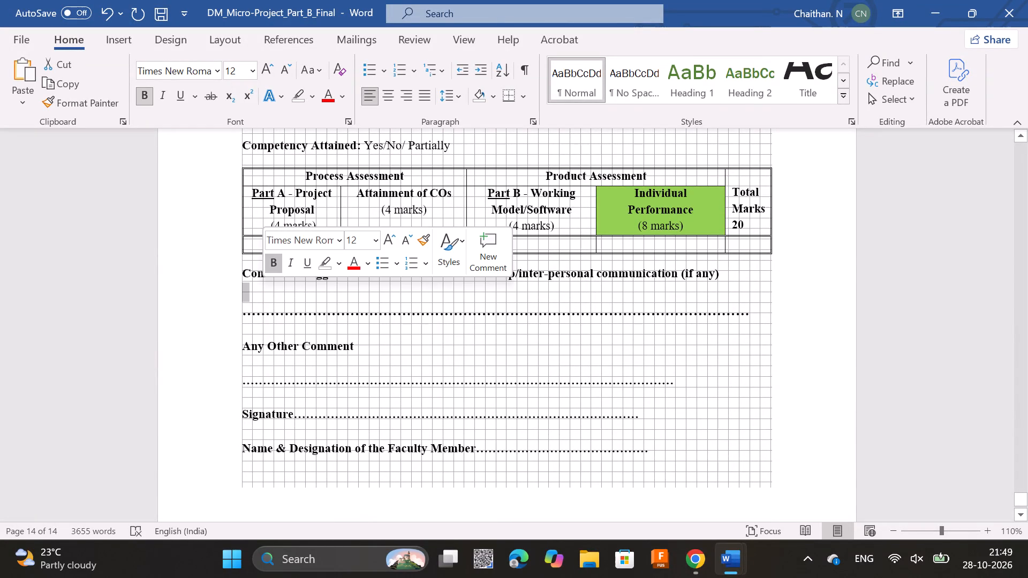
pyautogui.click(263, 290)
pyautogui.click(263, 290)
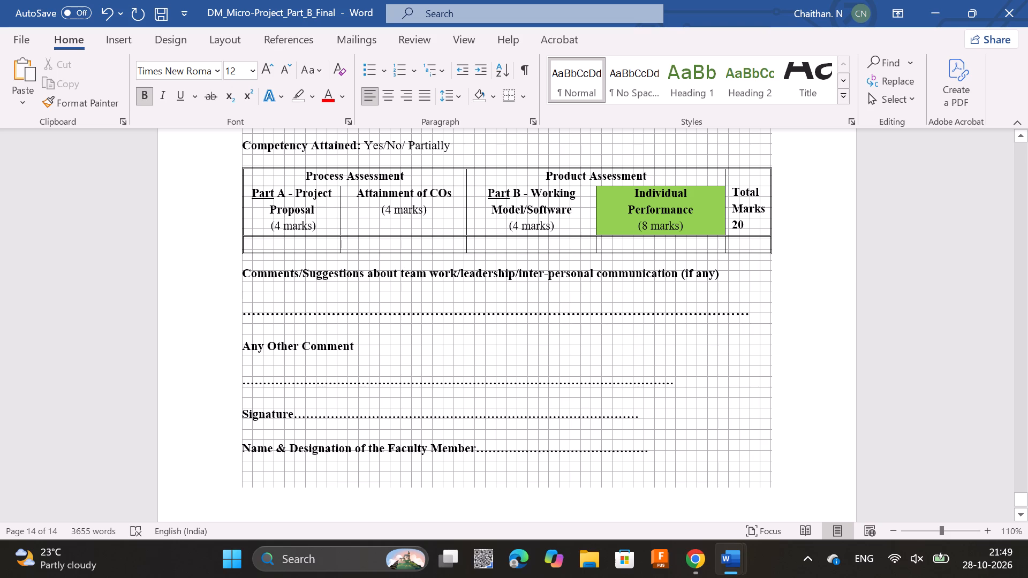
pyautogui.press('BackSpace')
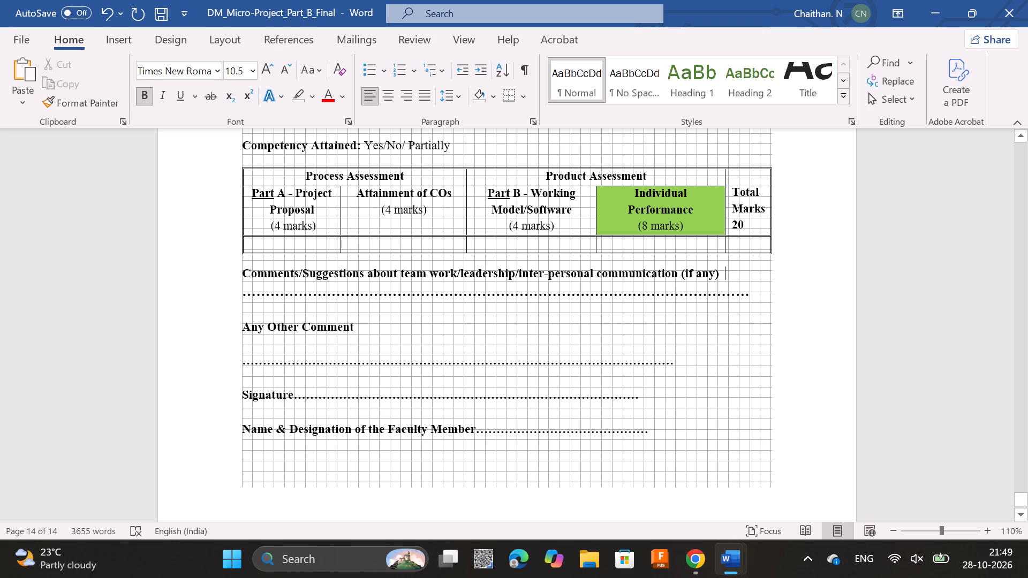
pyautogui.click(278, 348)
pyautogui.press('BackSpace')
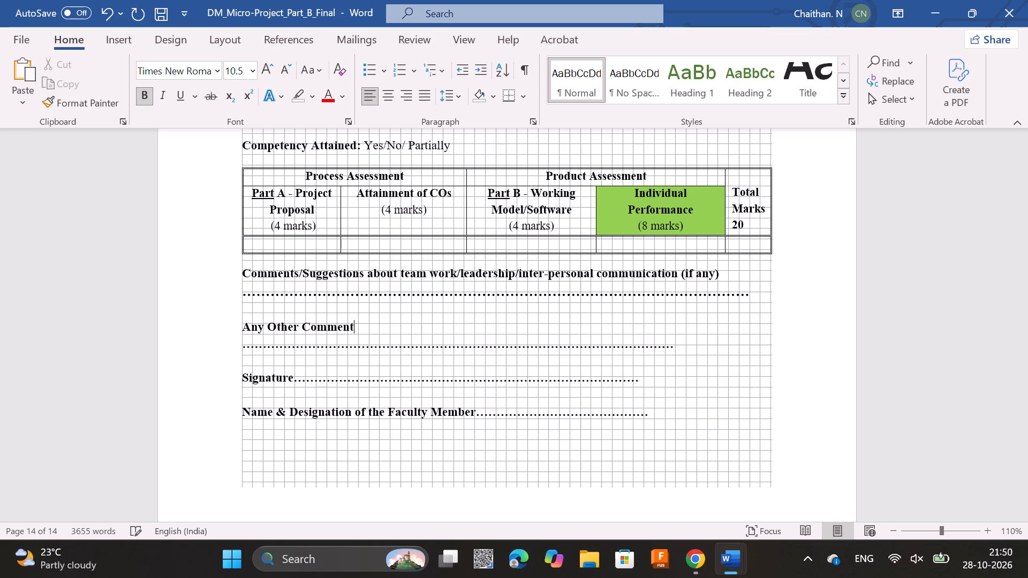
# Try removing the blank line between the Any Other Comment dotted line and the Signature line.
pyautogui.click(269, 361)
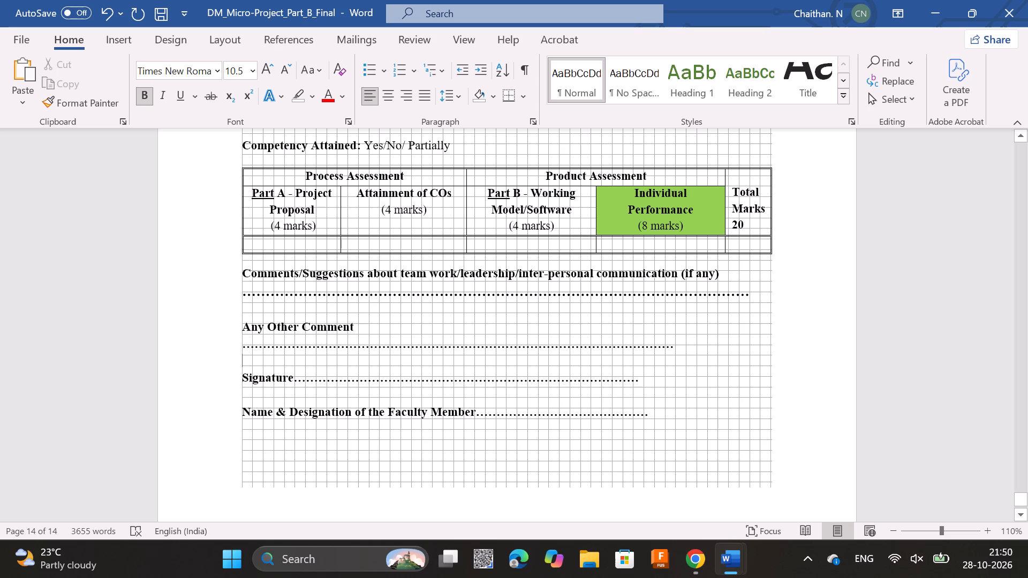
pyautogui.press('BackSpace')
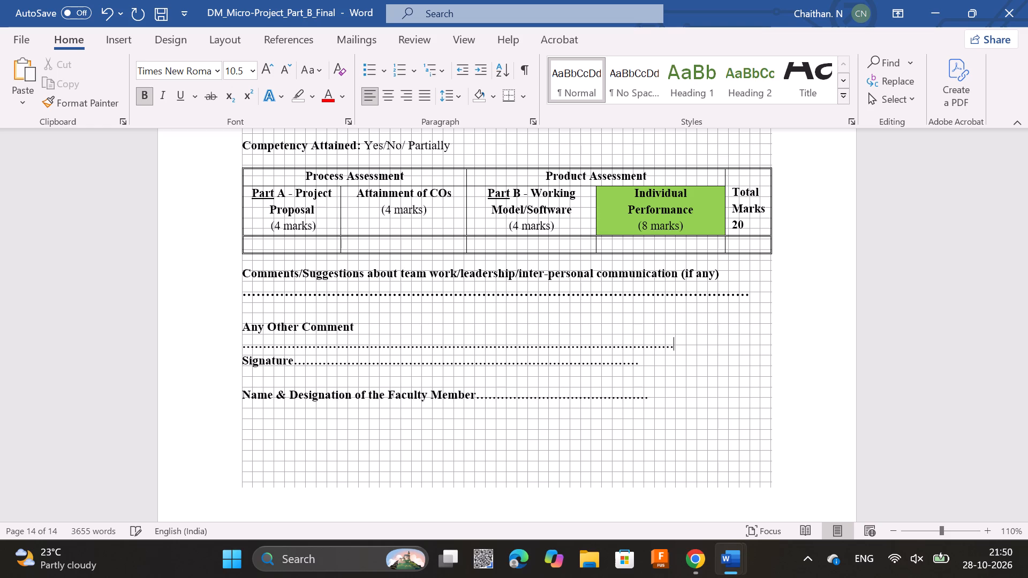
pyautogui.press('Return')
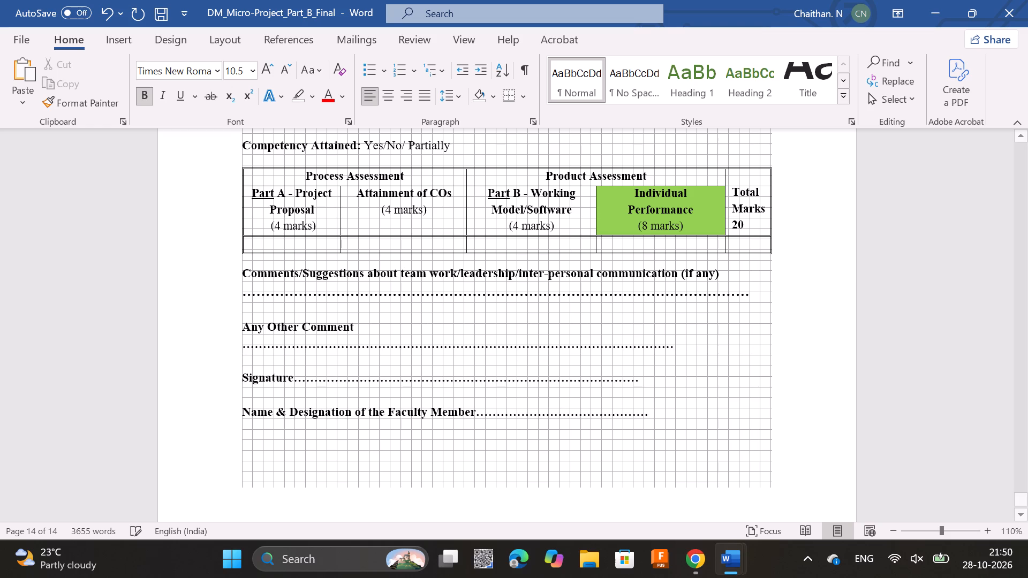
# Replace the name in the Name of Student field of this rubric copy with another student's name in capitals, including the initial.
pyautogui.scroll(7, 279, 400)
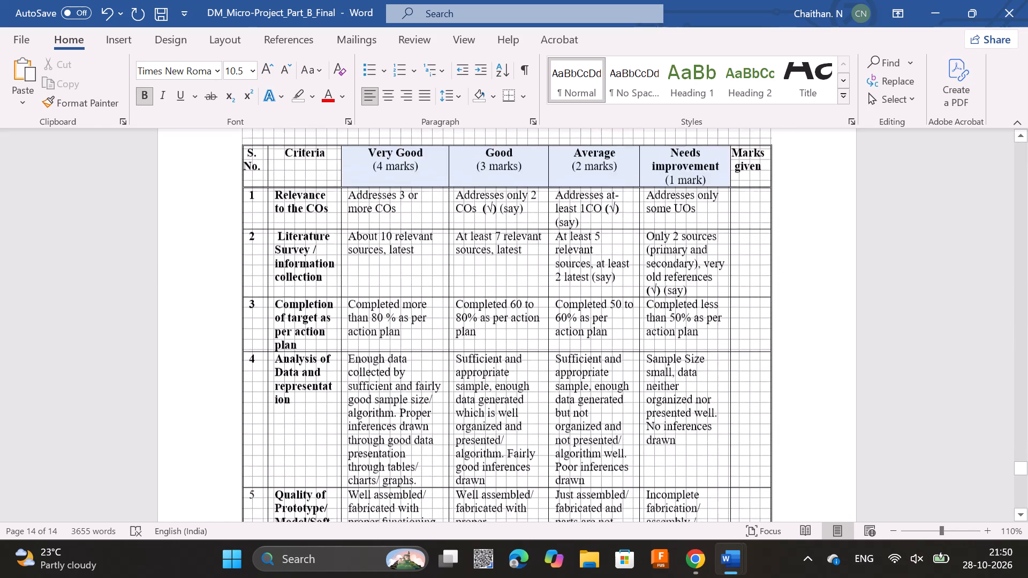
pyautogui.scroll(2, 279, 400)
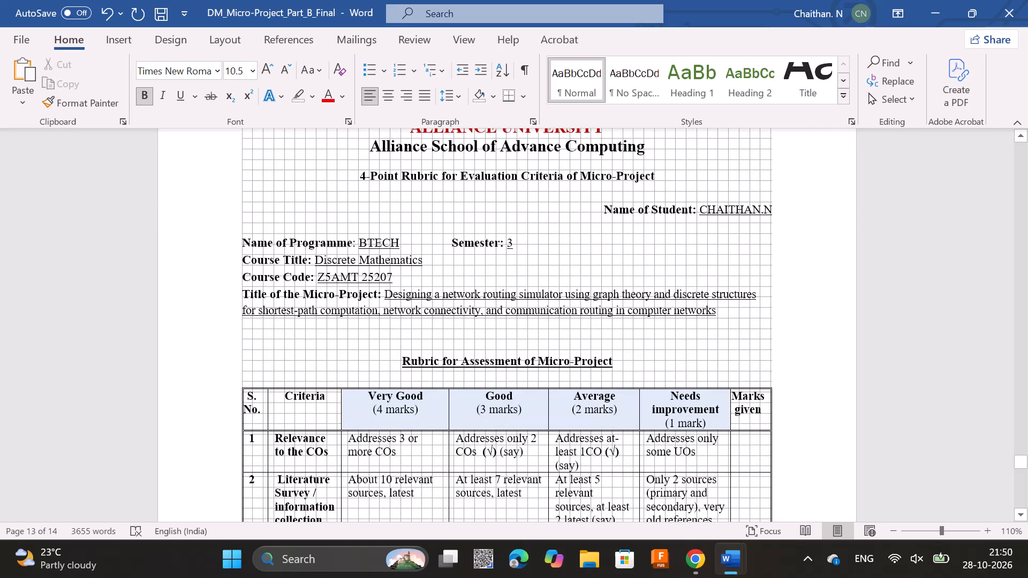
pyautogui.click(769, 212)
pyautogui.press('BackSpace')
pyautogui.press('BackSpace')
pyautogui.press('BackSpace')
pyautogui.press('BackSpace')
pyautogui.press('BackSpace')
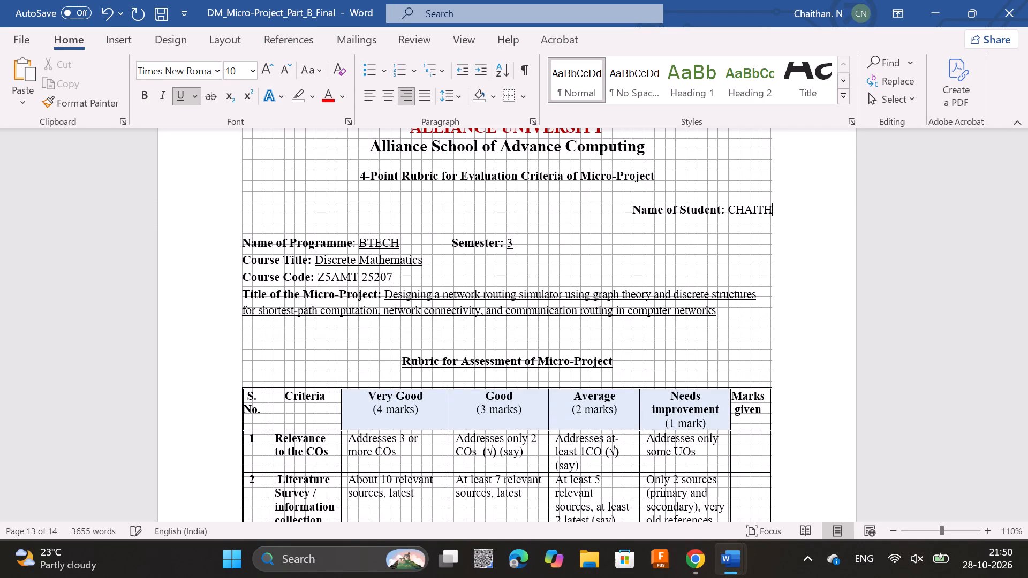
pyautogui.press('BackSpace')
pyautogui.press('BackSpace')
pyautogui.press('BackSpace')
pyautogui.press('BackSpace')
pyautogui.press('BackSpace')
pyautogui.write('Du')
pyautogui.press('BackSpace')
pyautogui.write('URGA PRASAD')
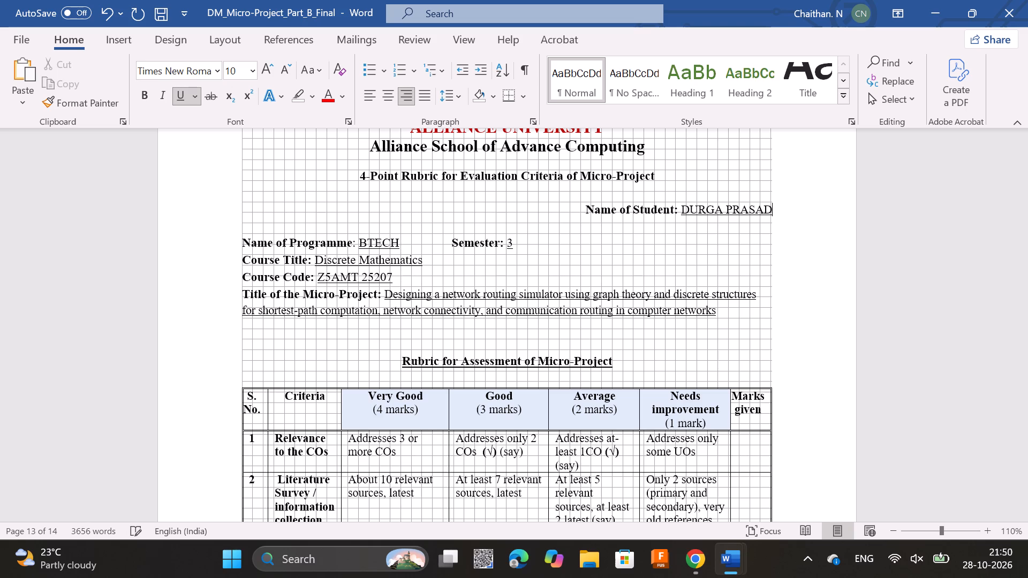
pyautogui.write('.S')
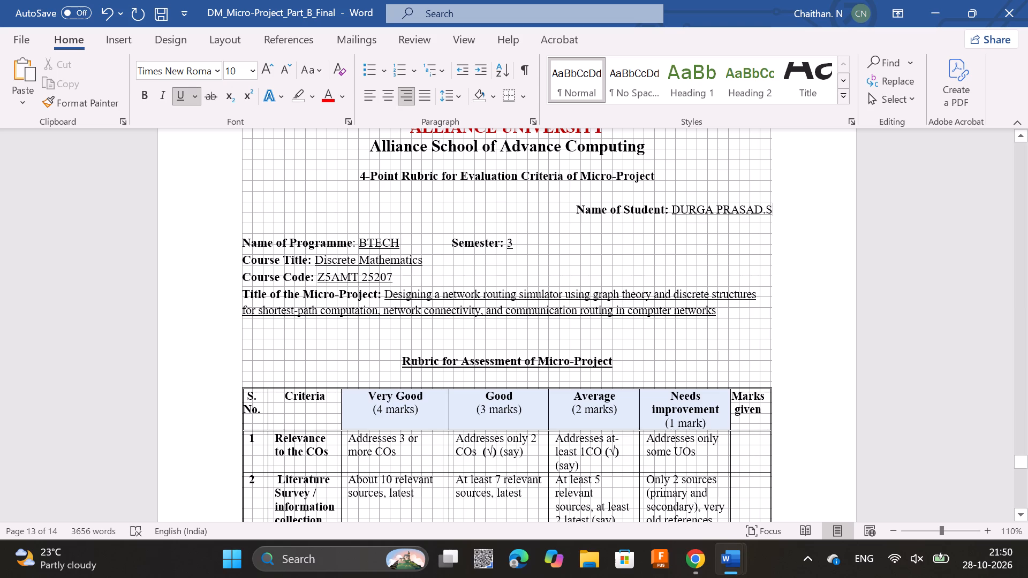
# Paste another copy of the rubric section on a new page after the Name & Designation of the Faculty Member line.
pyautogui.scroll(1, 654, 219)
pyautogui.scroll(-5, 654, 219)
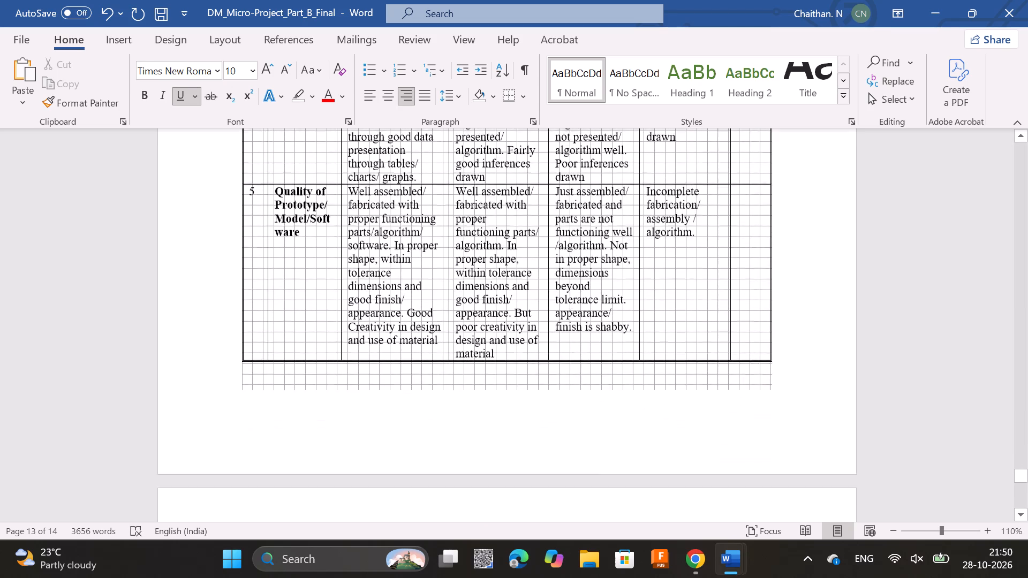
pyautogui.scroll(-6, 654, 219)
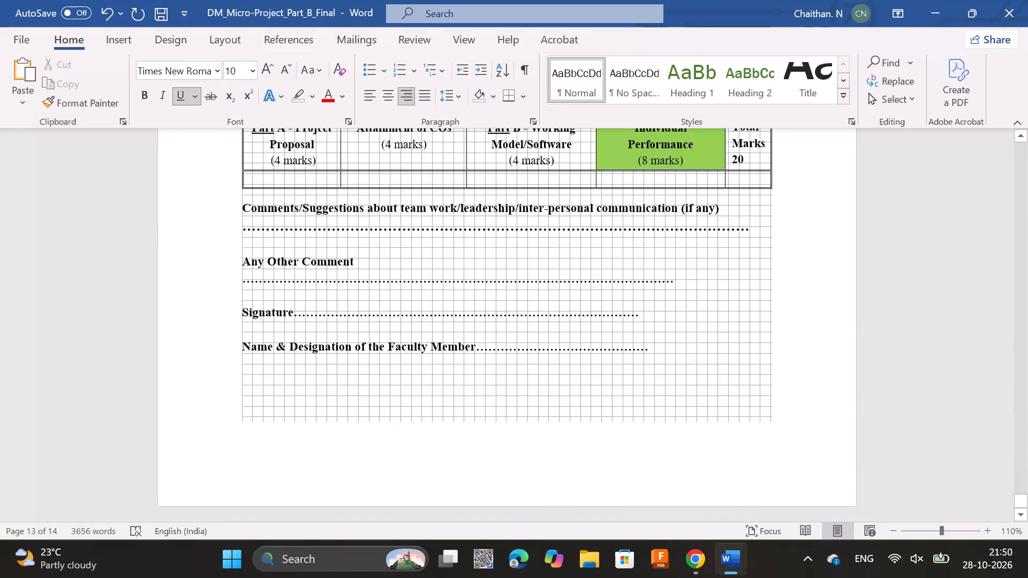
pyautogui.click(659, 345)
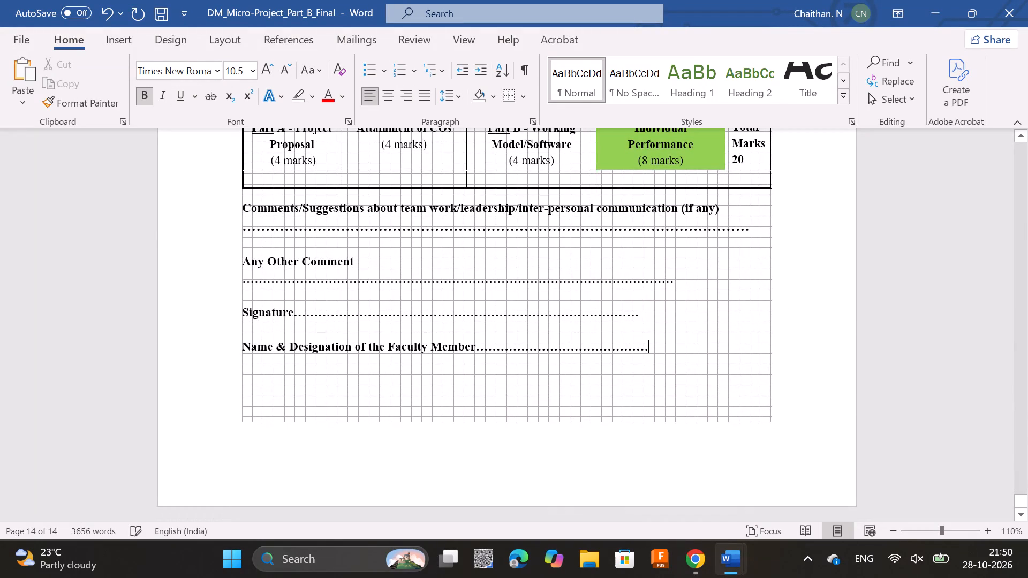
pyautogui.press('Return')
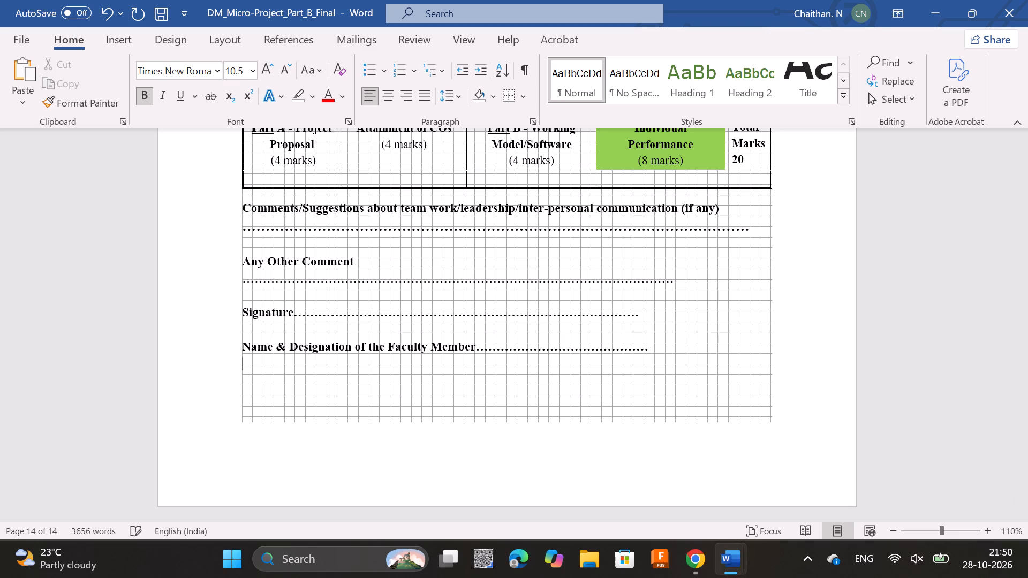
pyautogui.click(536, 373)
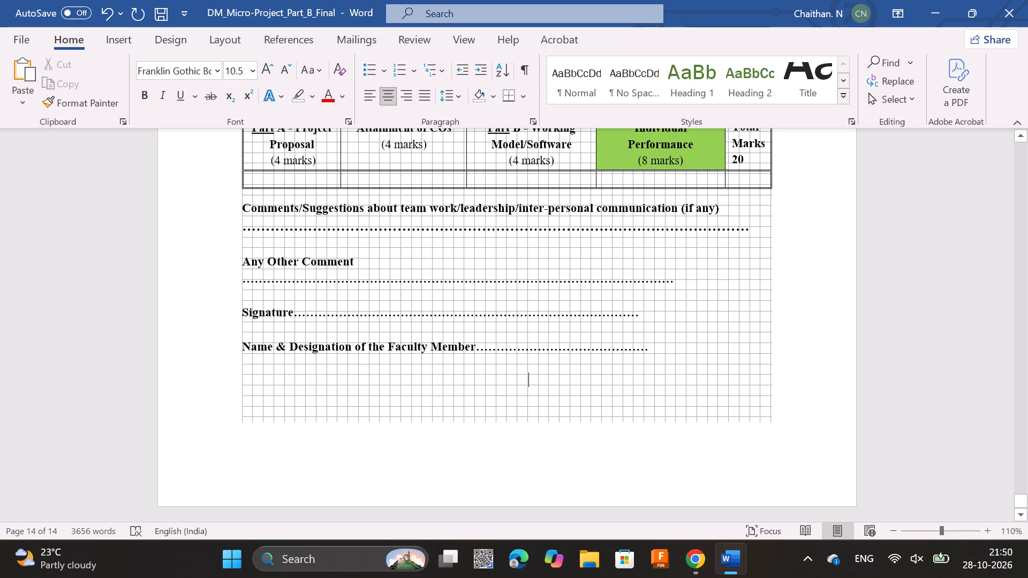
pyautogui.click(521, 7)
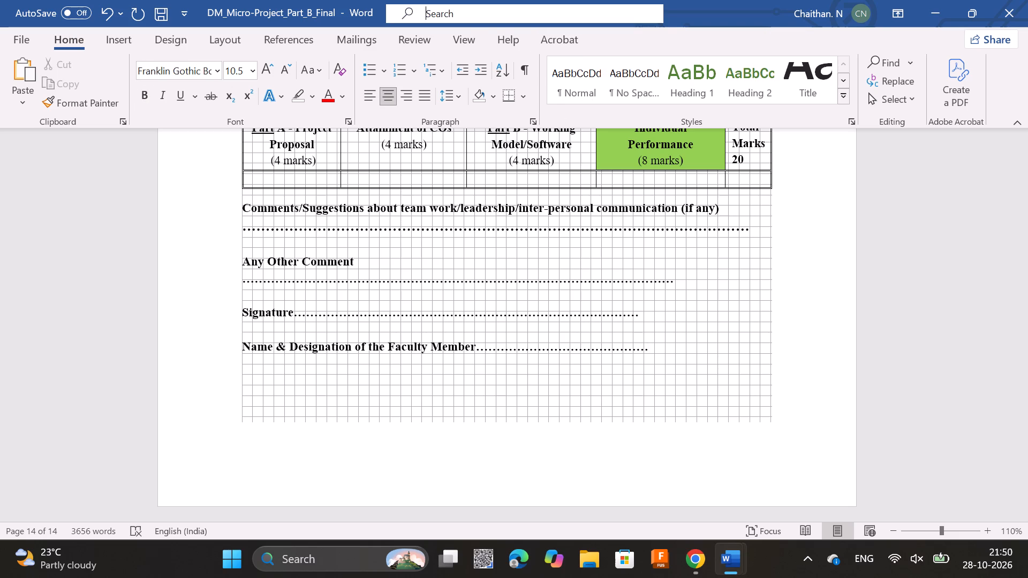
pyautogui.click(435, 67)
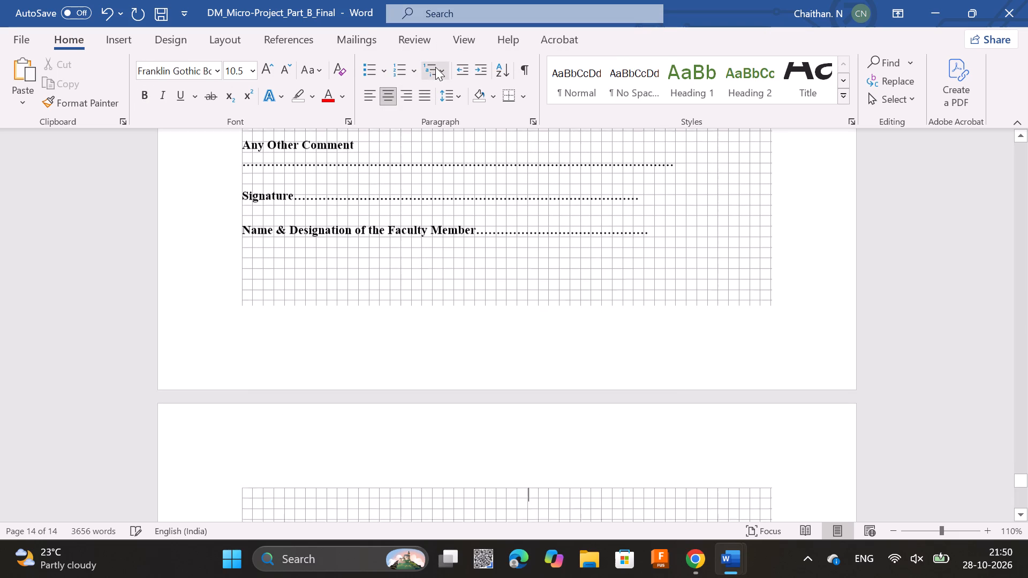
pyautogui.hotkey('ctrl', 'v')
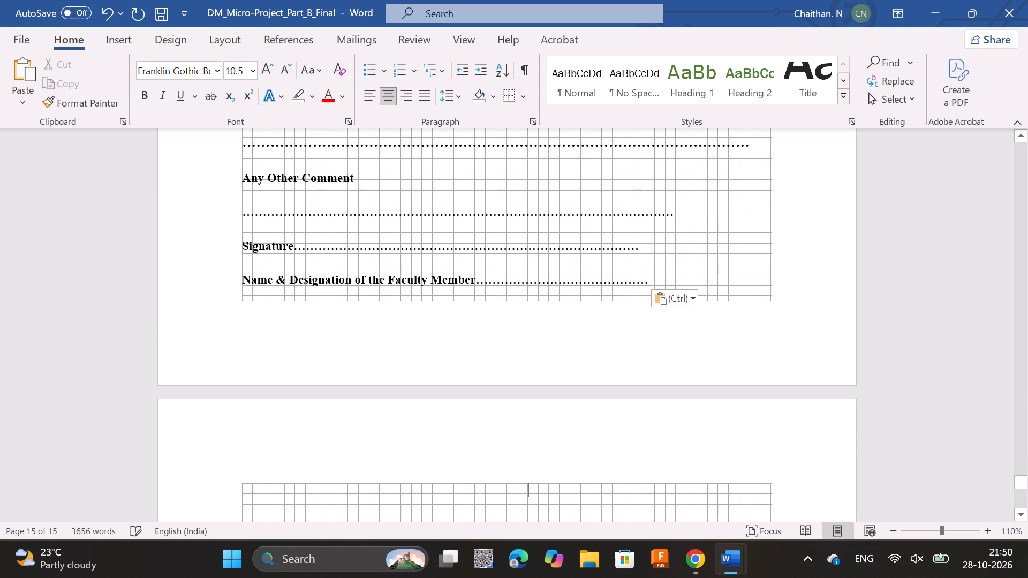
# Remove the blank line between Any Other Comment and its dotted line in the newly pasted rubric copy.
pyautogui.click(270, 195)
pyautogui.press('BackSpace')
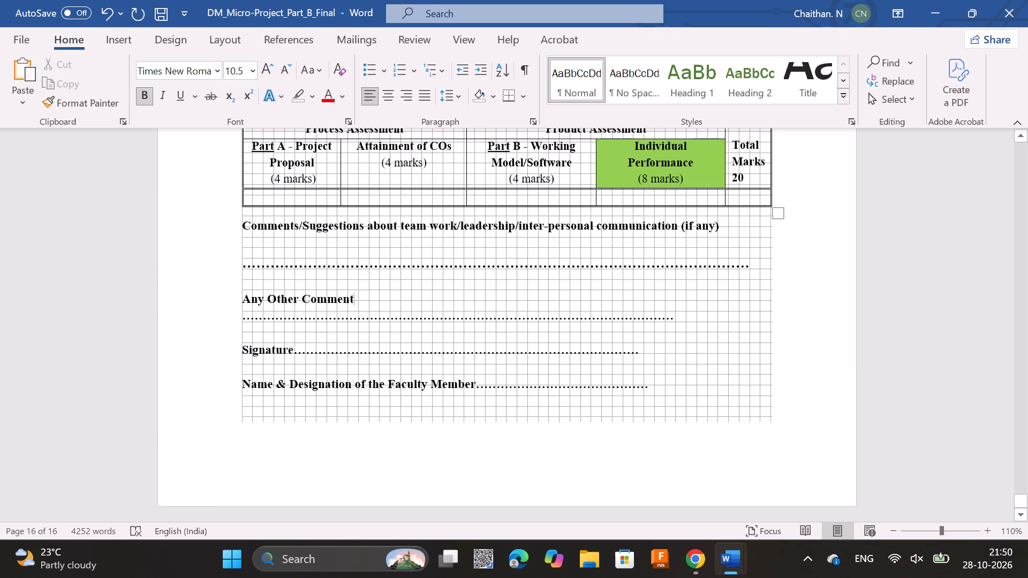
# Remove the blank line between the Comments/Suggestions heading and its dotted line in the last rubric copy.
pyautogui.click(253, 241)
pyautogui.press('BackSpace')
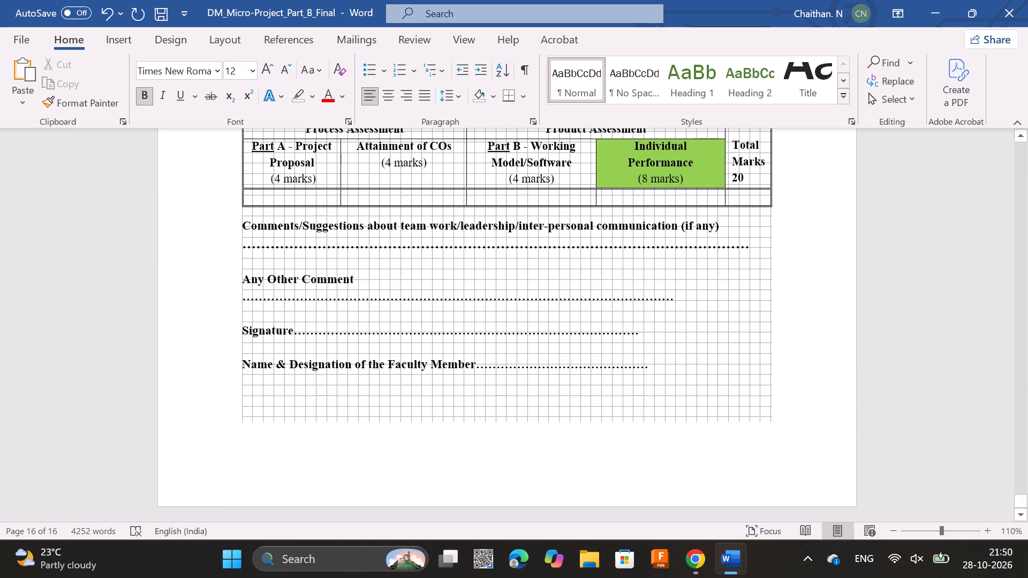
# Replace the automatic number of the sets, relations, and functions outcome under COs Attained with the plain text label CO1.
pyautogui.scroll(3, 296, 275)
pyautogui.scroll(-1, 296, 275)
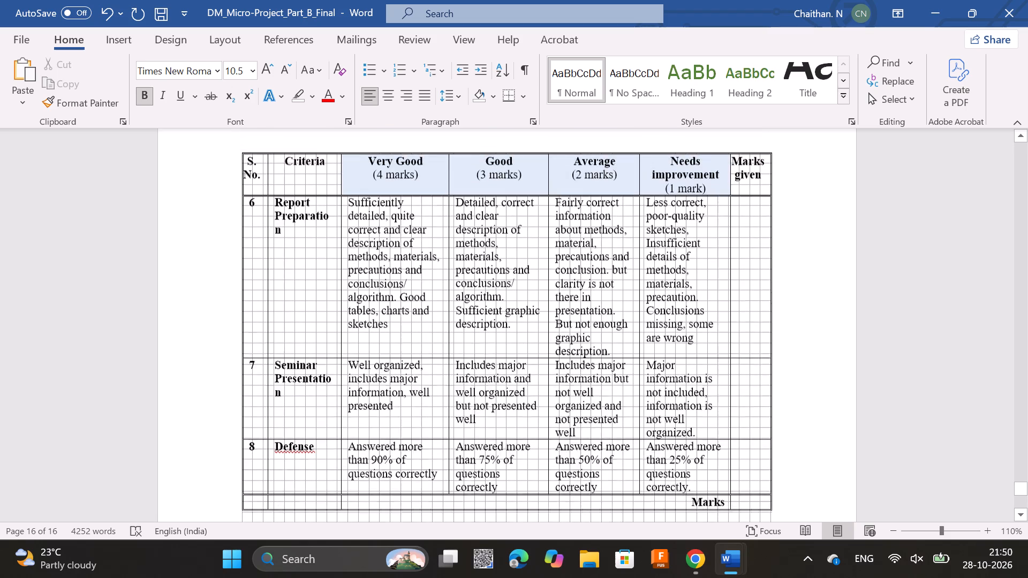
pyautogui.scroll(-1, 296, 275)
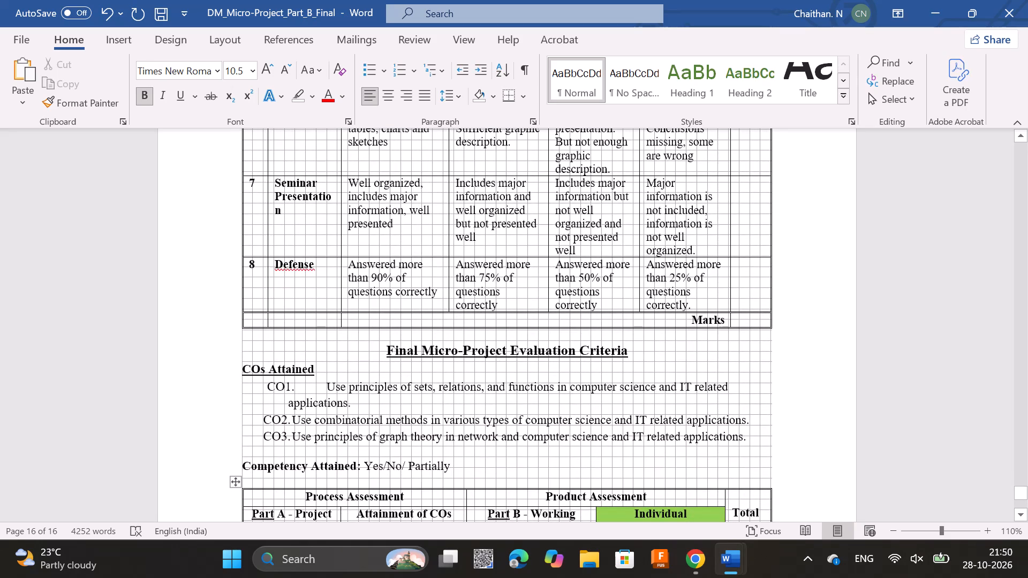
pyautogui.click(327, 386)
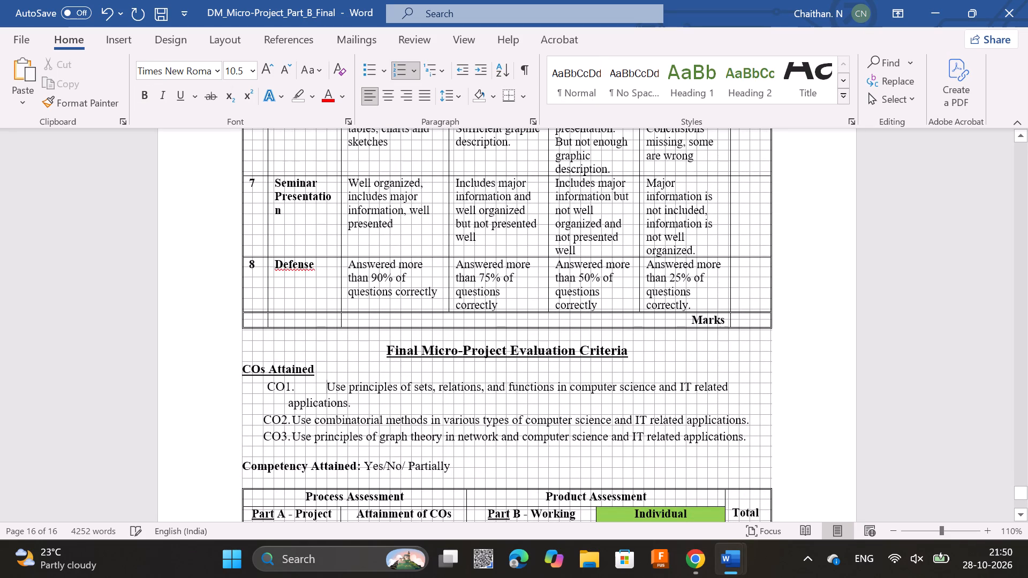
pyautogui.press('BackSpace')
pyautogui.press('BackSpace')
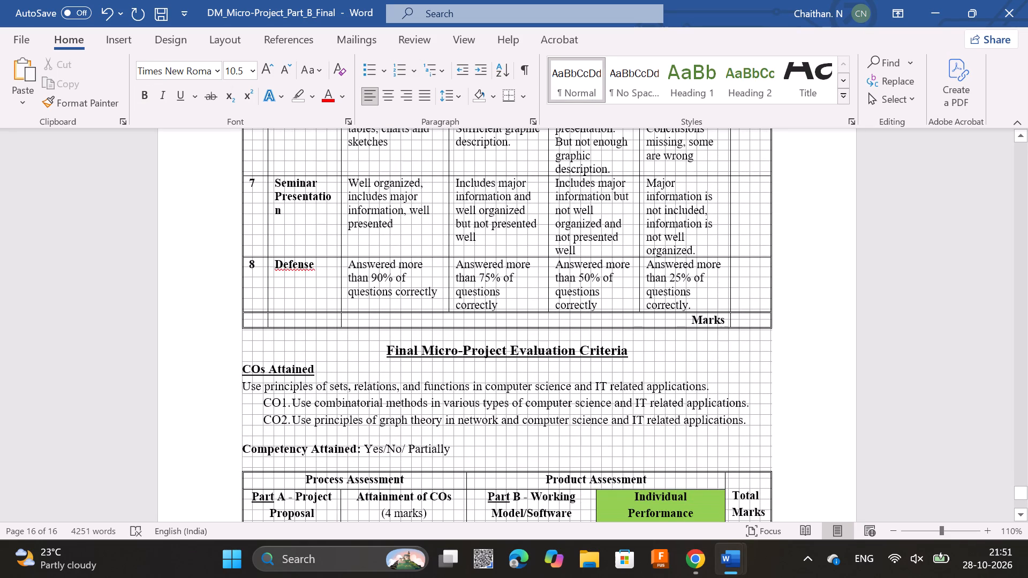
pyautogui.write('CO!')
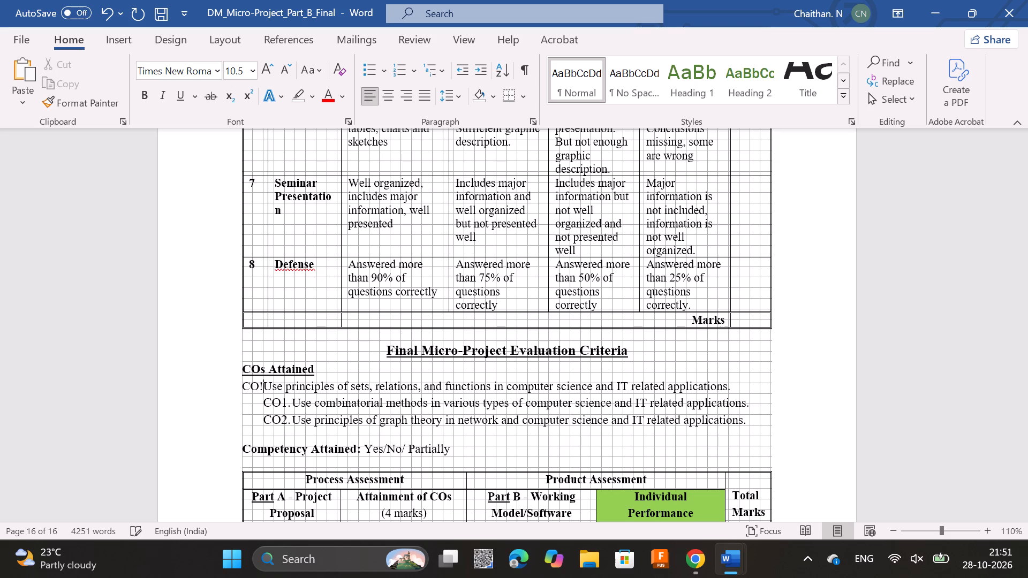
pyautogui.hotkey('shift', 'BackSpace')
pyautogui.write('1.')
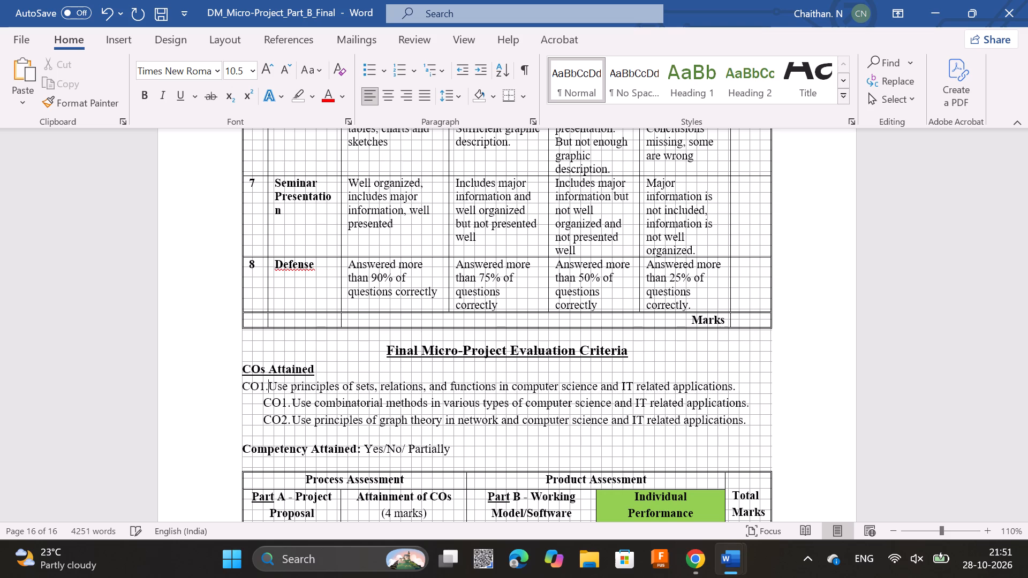
# Replace the automatic number of the combinatorial methods outcome with the plain text label CO2. and a space, removing the line's indent.
pyautogui.doubleClick(284, 407)
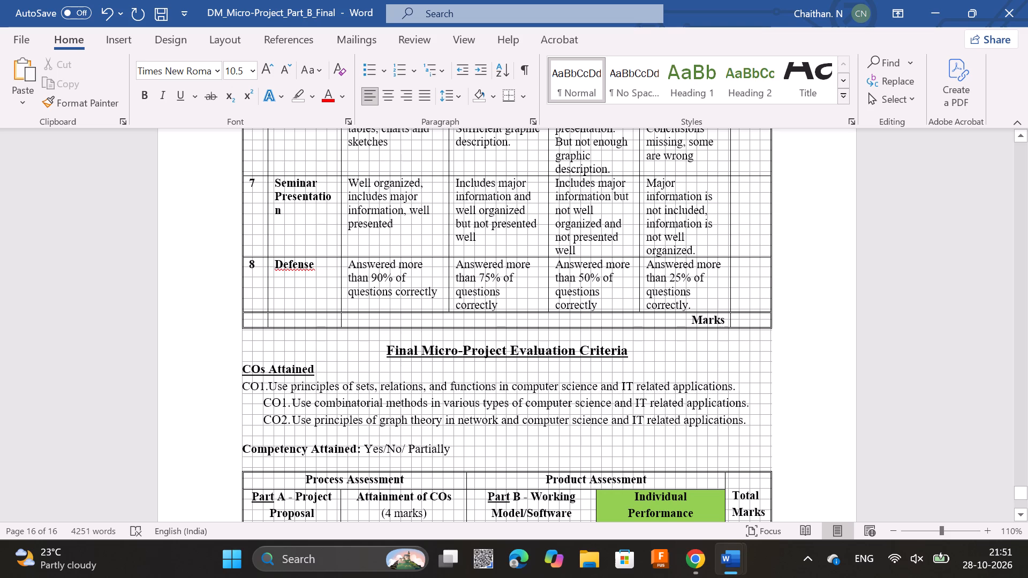
pyautogui.press('BackSpace')
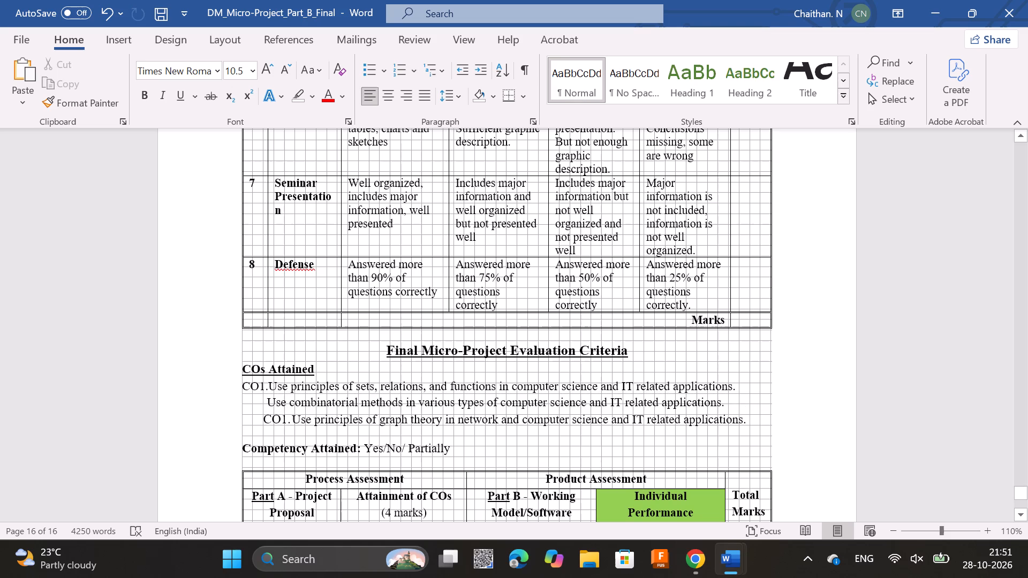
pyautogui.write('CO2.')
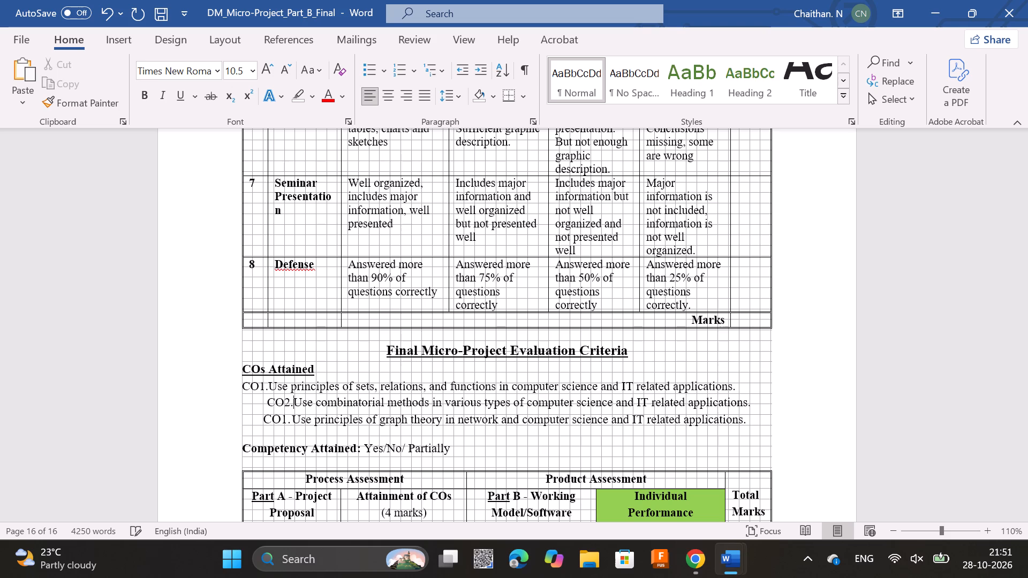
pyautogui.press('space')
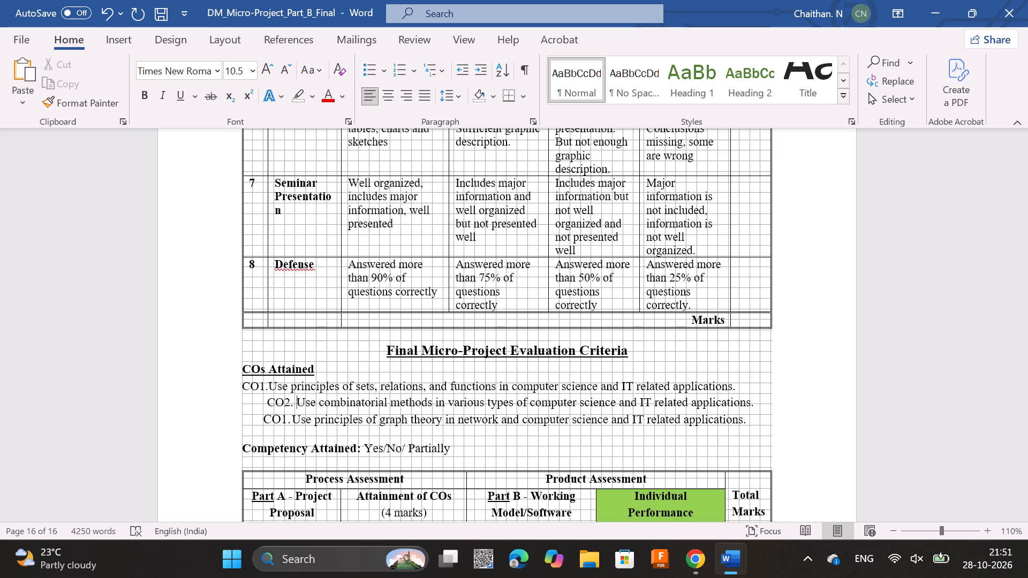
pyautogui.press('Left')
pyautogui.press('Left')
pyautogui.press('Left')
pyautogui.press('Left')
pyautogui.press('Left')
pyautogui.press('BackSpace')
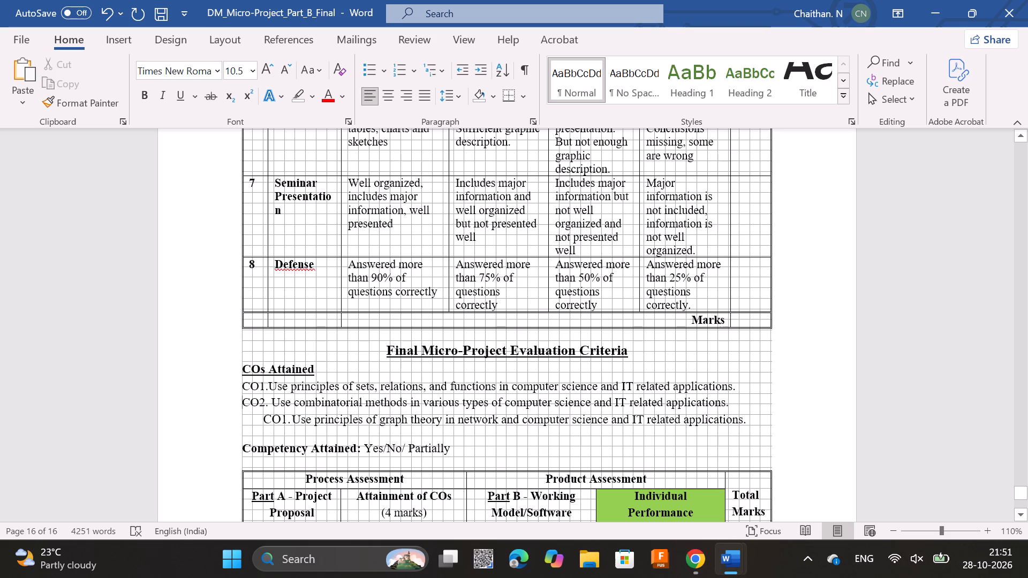
# Indent the CO1 line with leading spaces so it lines up with the numbered graph theory line.
pyautogui.click(245, 384)
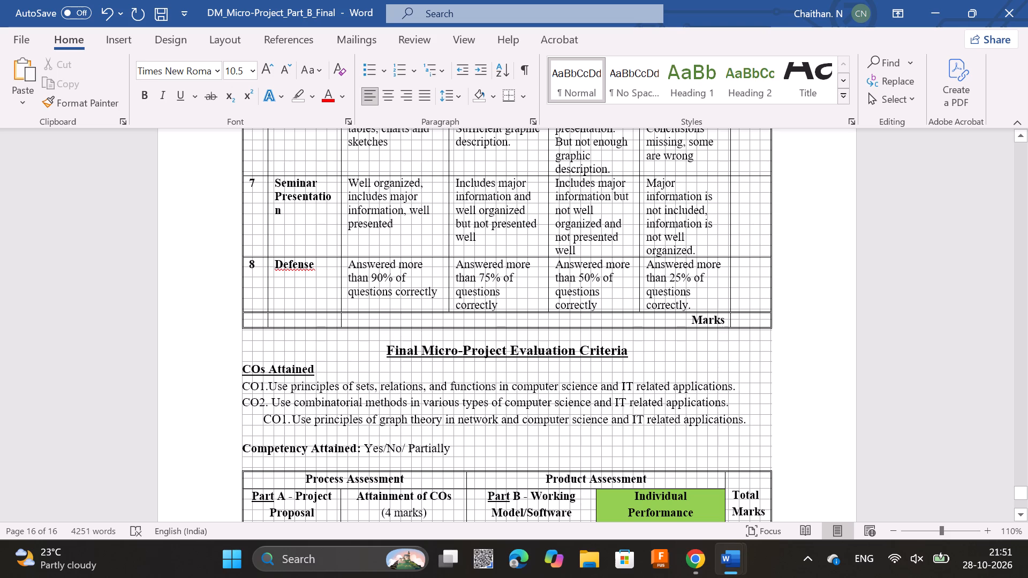
pyautogui.click(247, 384)
pyautogui.press('Left')
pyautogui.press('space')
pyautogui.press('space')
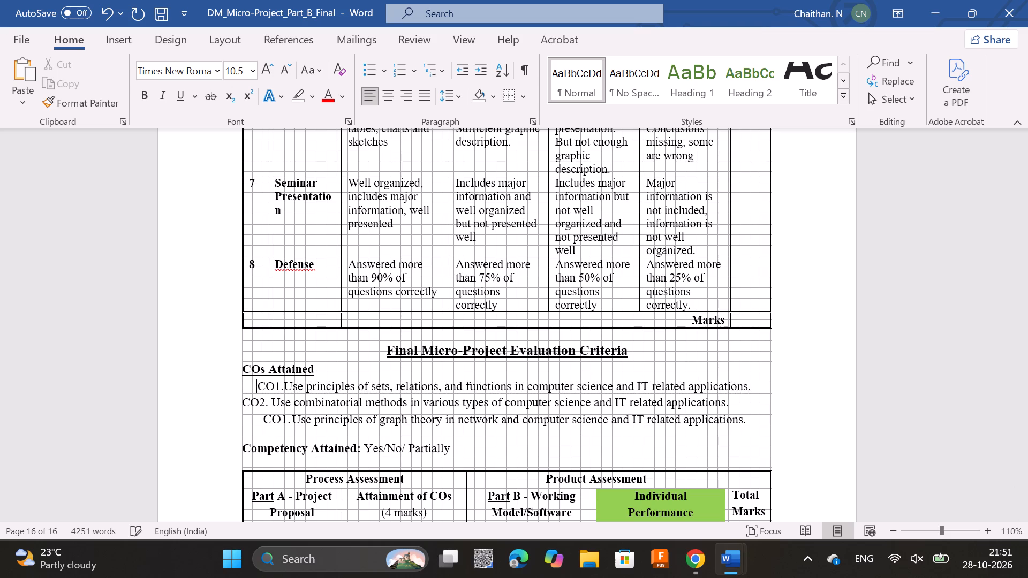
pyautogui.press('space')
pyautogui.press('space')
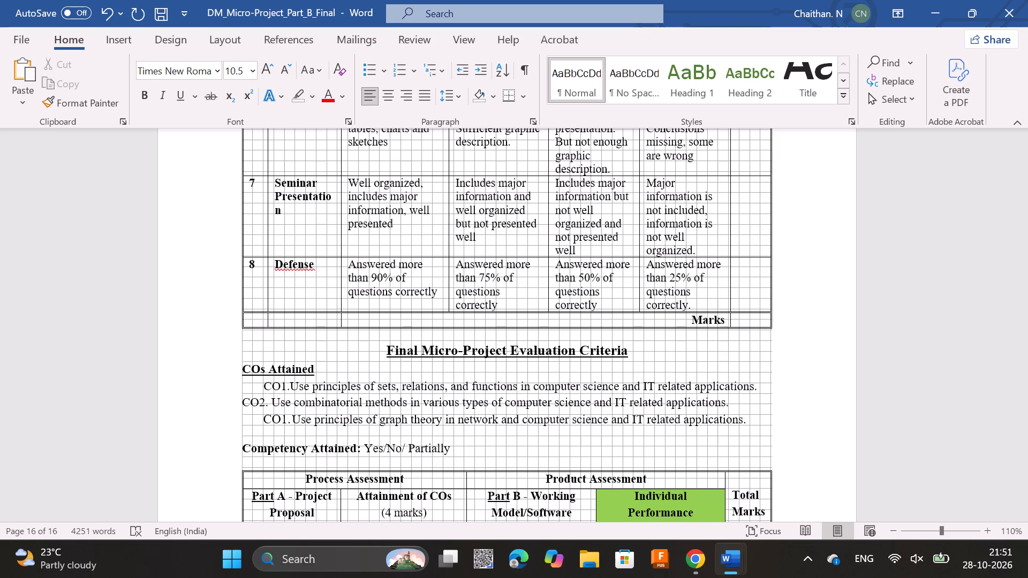
pyautogui.press('BackSpace')
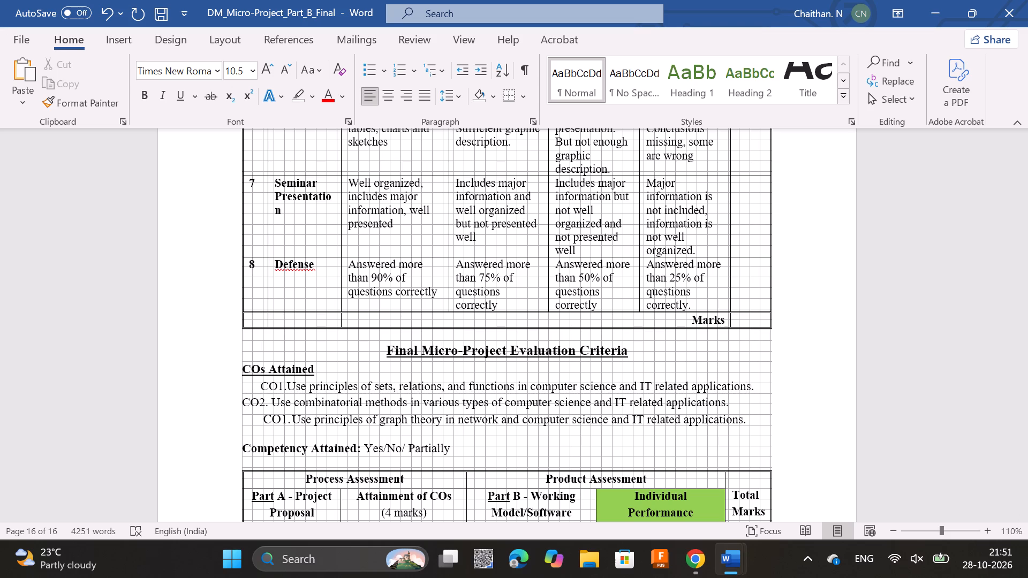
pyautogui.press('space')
# Indent the CO2 line with seven leading spaces so it lines up with the CO1 line.
pyautogui.click(243, 404)
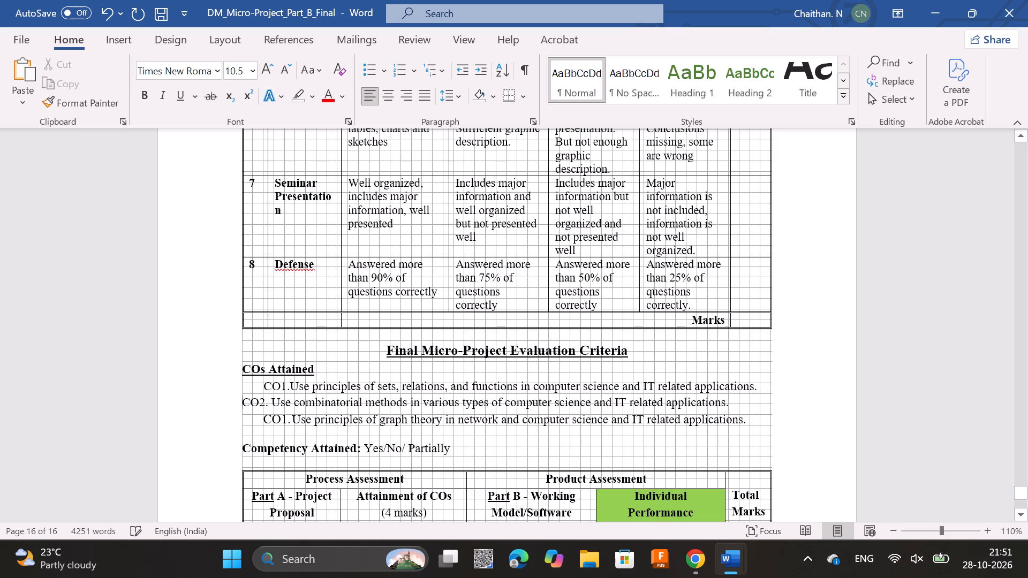
pyautogui.press('Down')
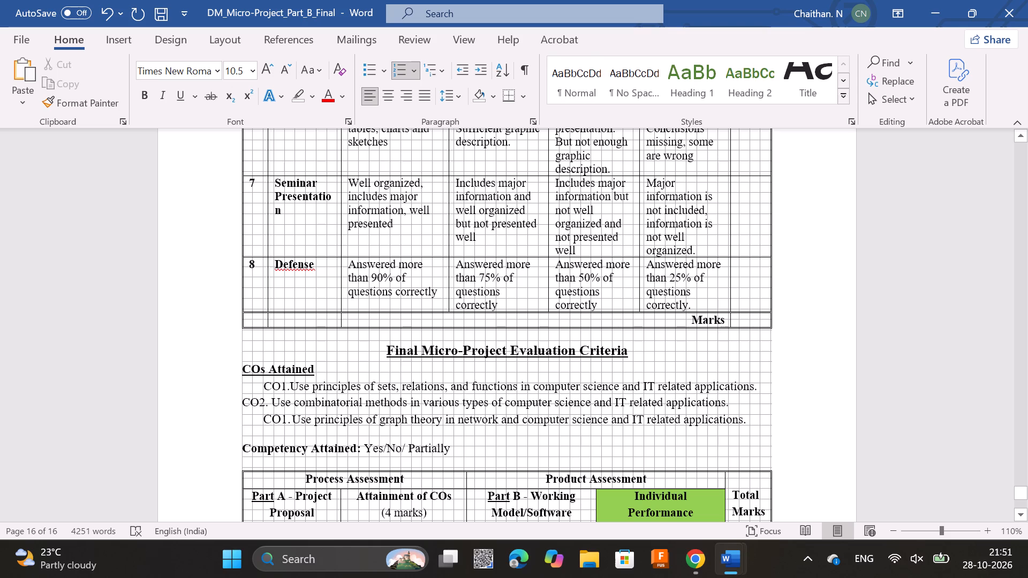
pyautogui.press('Up')
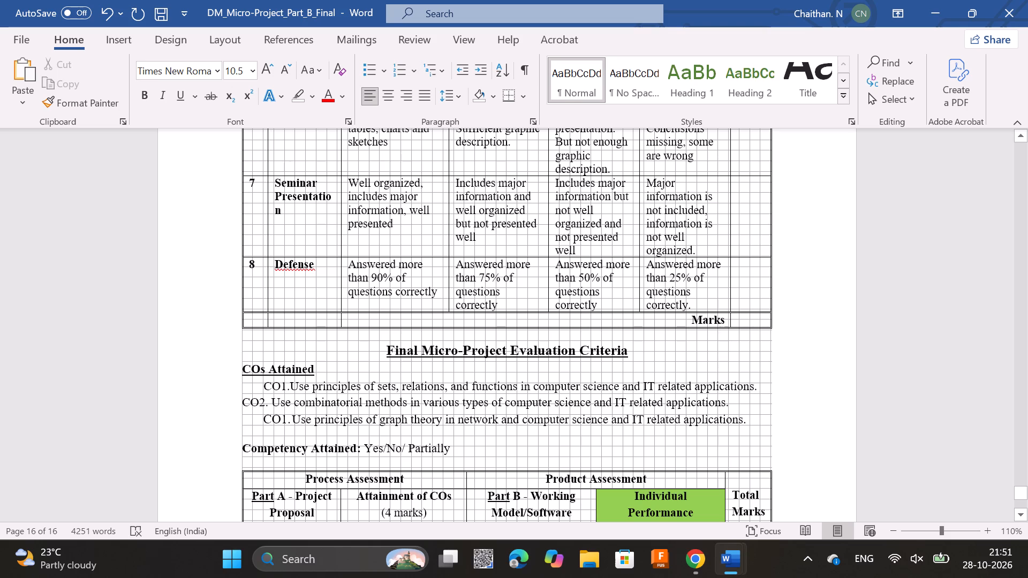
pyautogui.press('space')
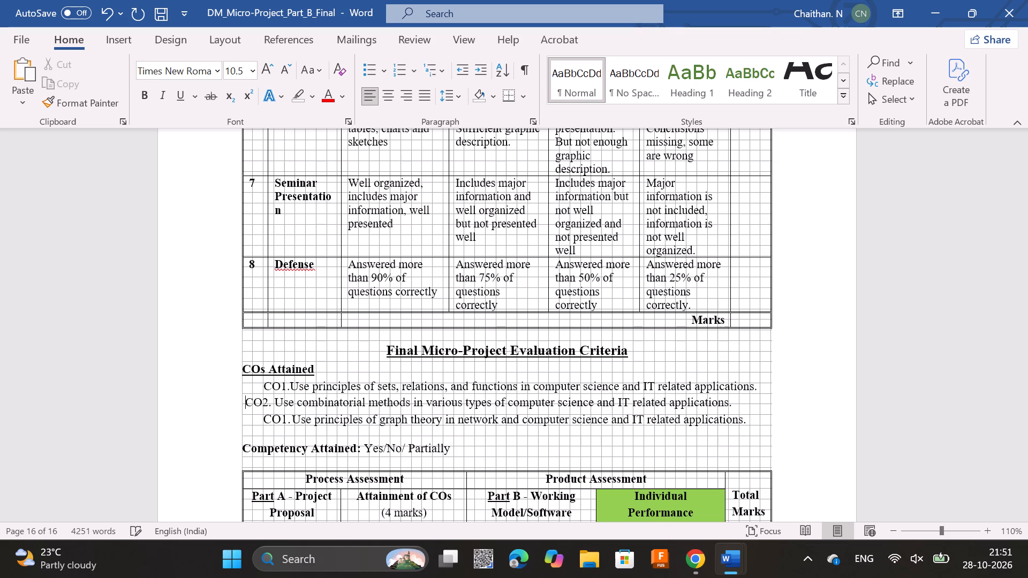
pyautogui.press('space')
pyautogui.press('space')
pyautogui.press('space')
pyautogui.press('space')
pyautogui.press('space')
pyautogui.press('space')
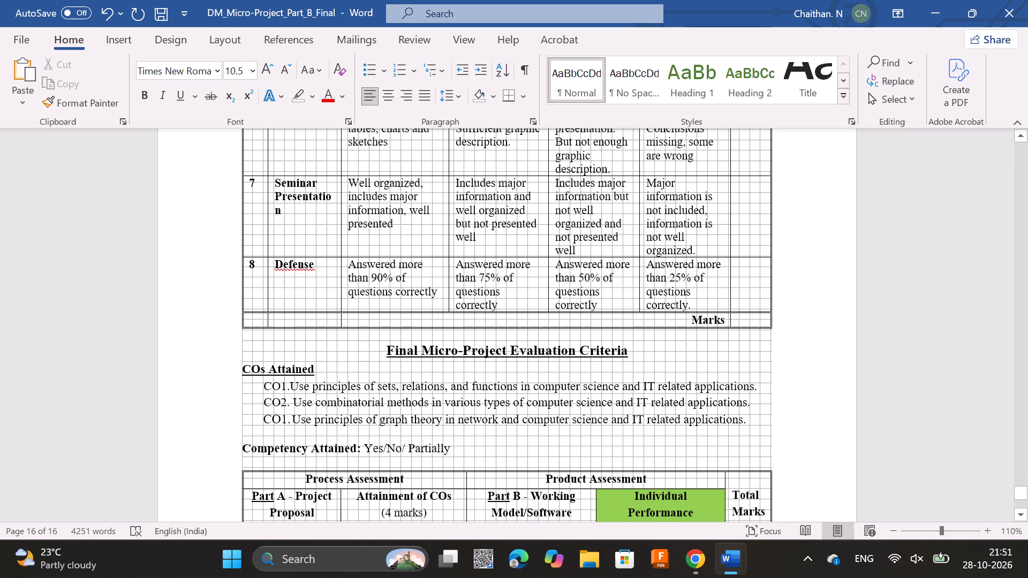
# Replace the automatic number of the graph theory outcome with the plain text label CO3. followed by a space.
pyautogui.click(287, 419)
pyautogui.press('BackSpace')
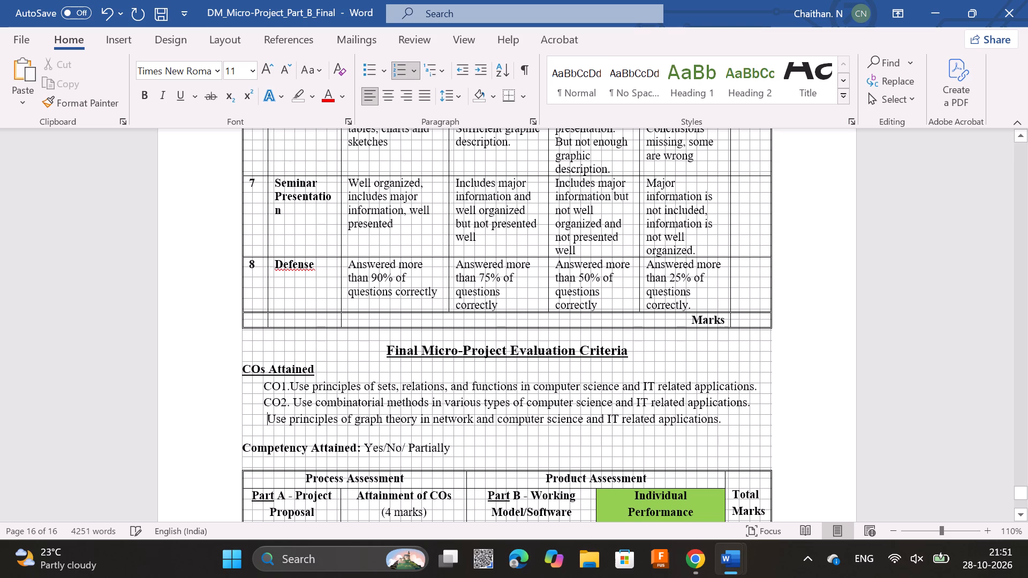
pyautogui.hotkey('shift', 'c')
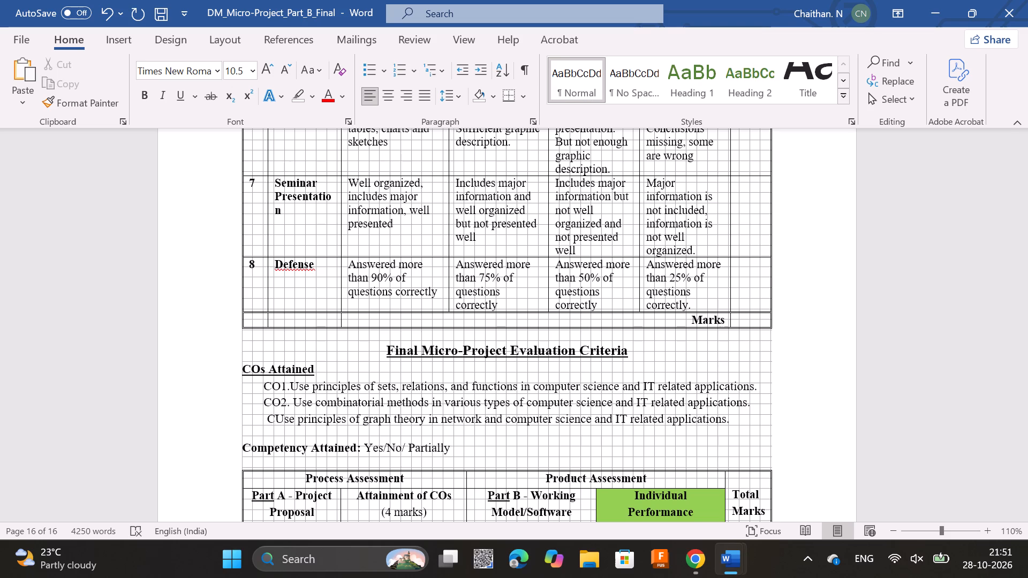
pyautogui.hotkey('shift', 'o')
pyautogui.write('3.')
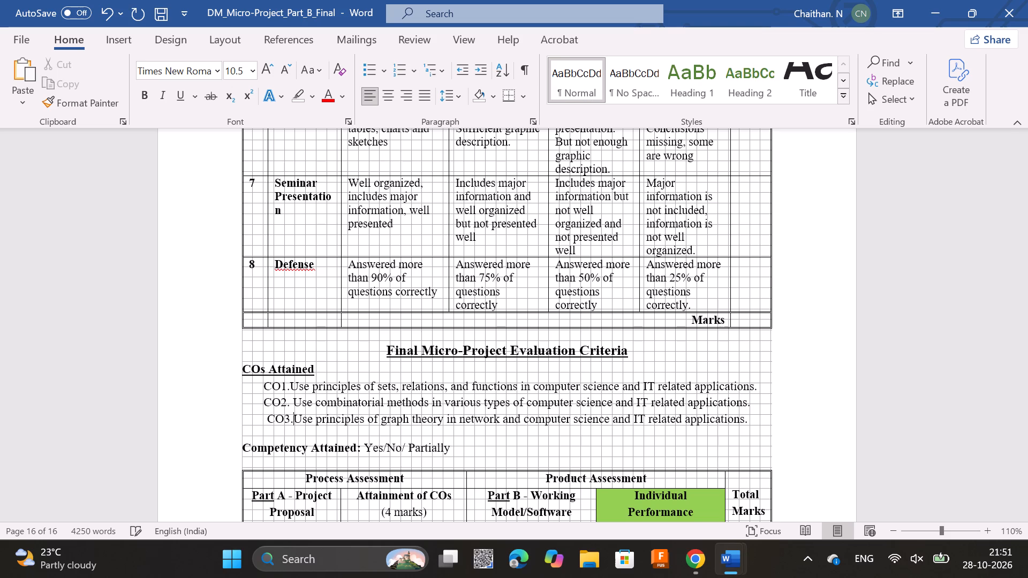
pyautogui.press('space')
# Remove the CO3 line's list indent and add leading spaces to align it with the CO1 and CO2 lines.
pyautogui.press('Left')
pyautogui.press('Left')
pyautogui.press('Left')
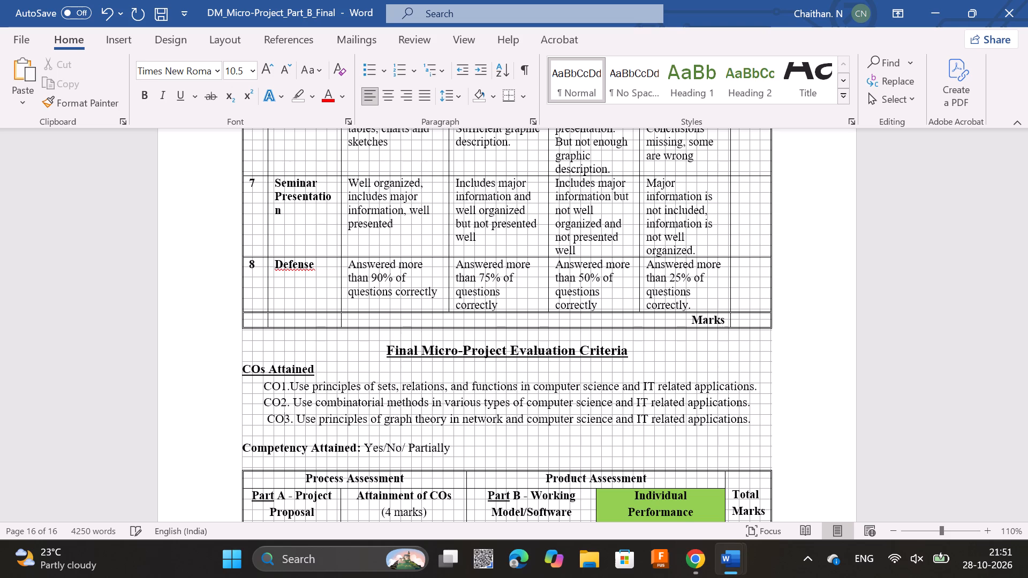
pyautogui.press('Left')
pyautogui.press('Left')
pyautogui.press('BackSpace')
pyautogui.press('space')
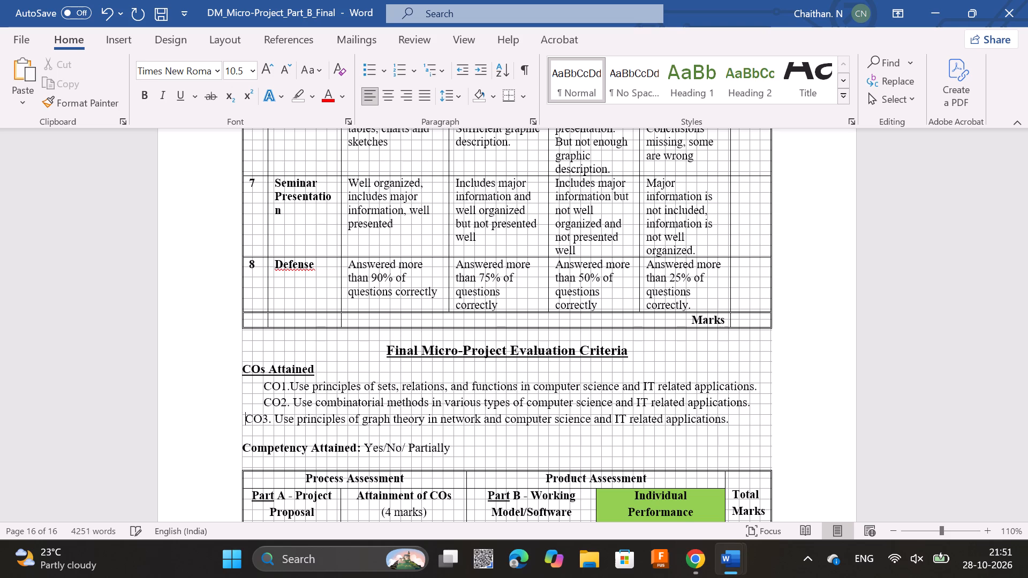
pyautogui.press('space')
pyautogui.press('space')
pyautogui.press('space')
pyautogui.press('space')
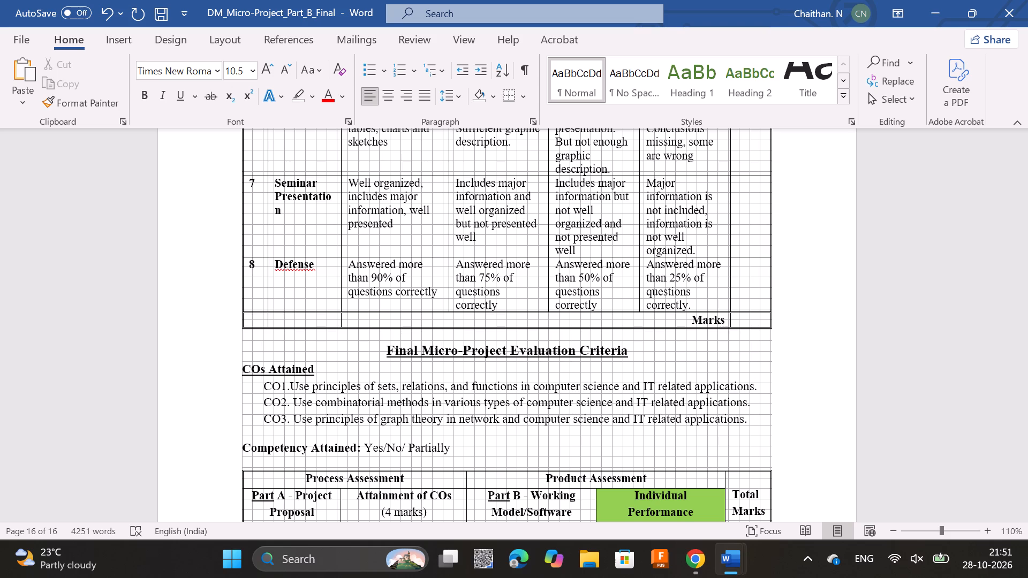
# Replace the student name in the header of the last rubric copy, on page 15, with the third student's name in capitals.
pyautogui.hscroll(1, 312, 427)
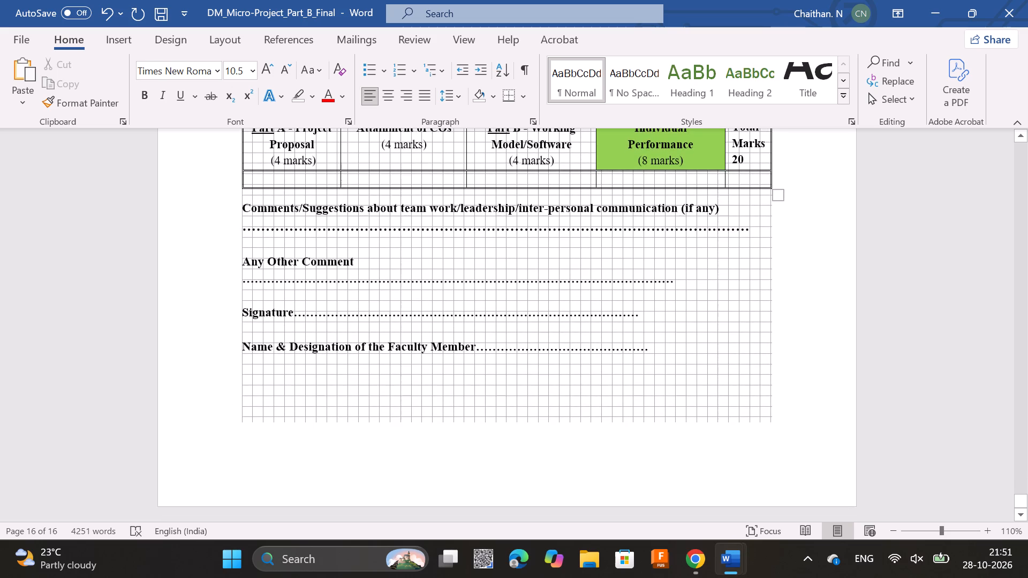
pyautogui.hscroll(1, 312, 427)
pyautogui.scroll(3, 312, 427)
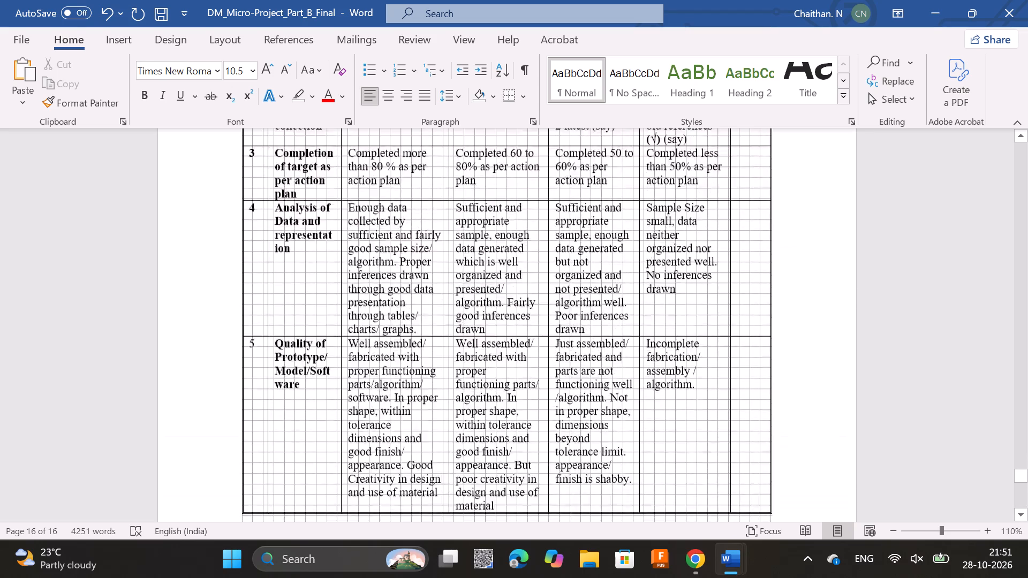
pyautogui.scroll(2, 312, 427)
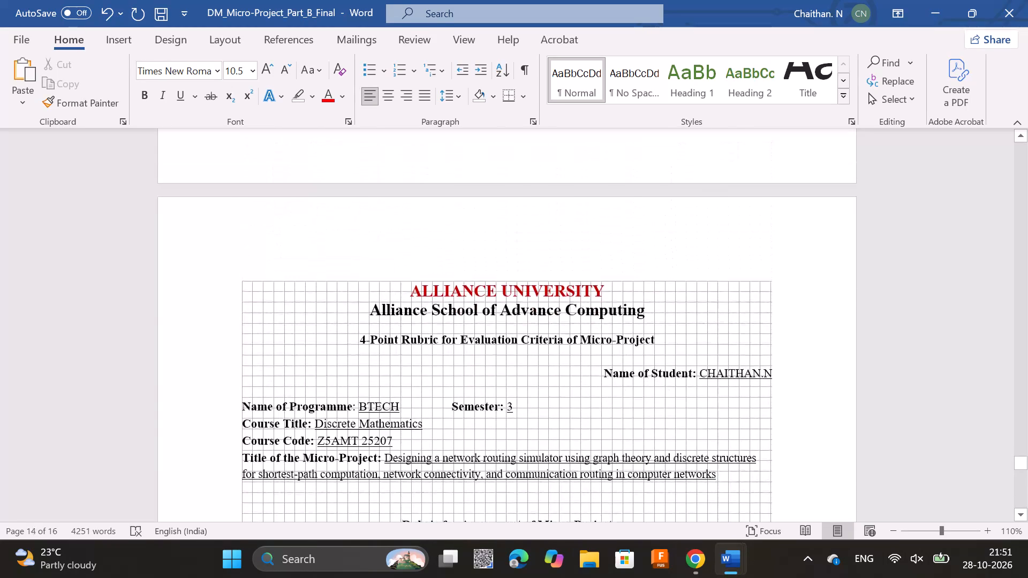
pyautogui.click(771, 370)
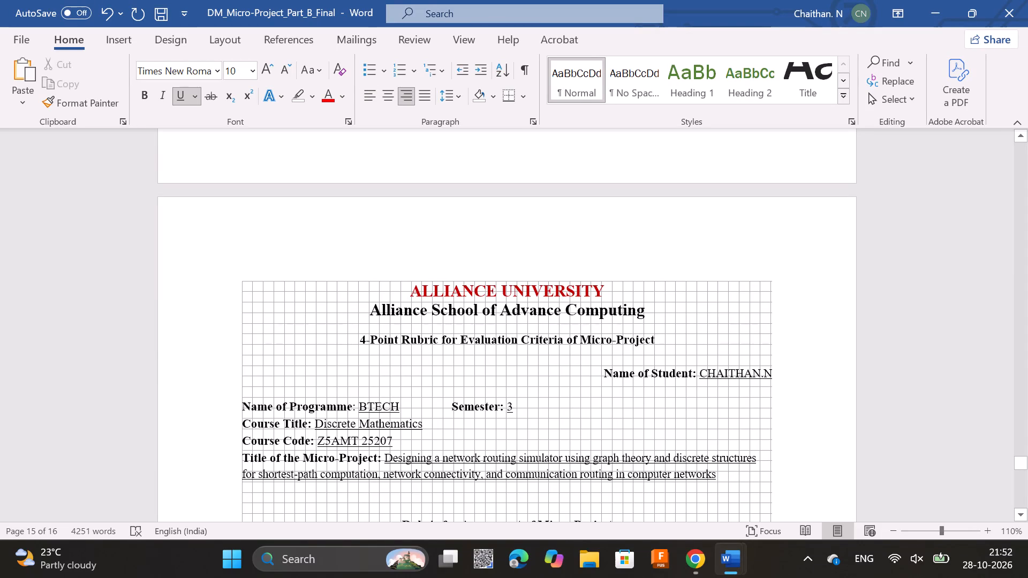
pyautogui.press('BackSpace')
pyautogui.press('BackSpace')
pyautogui.press('BackSpace')
pyautogui.press('BackSpace')
pyautogui.press('BackSpace')
pyautogui.press('BackSpace')
pyautogui.press('BackSpace')
pyautogui.press('BackSpace')
pyautogui.press('BackSpace')
pyautogui.press('BackSpace')
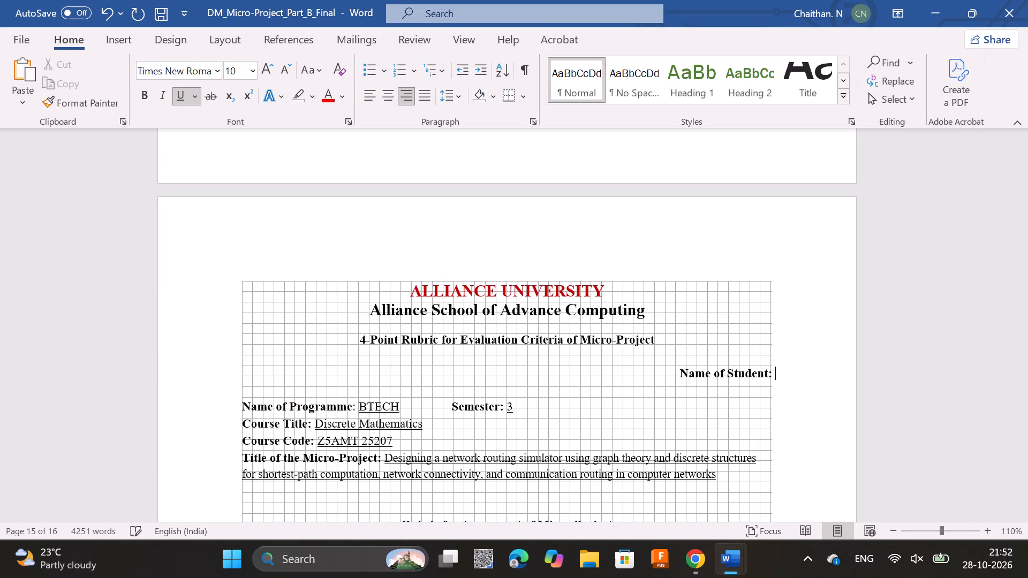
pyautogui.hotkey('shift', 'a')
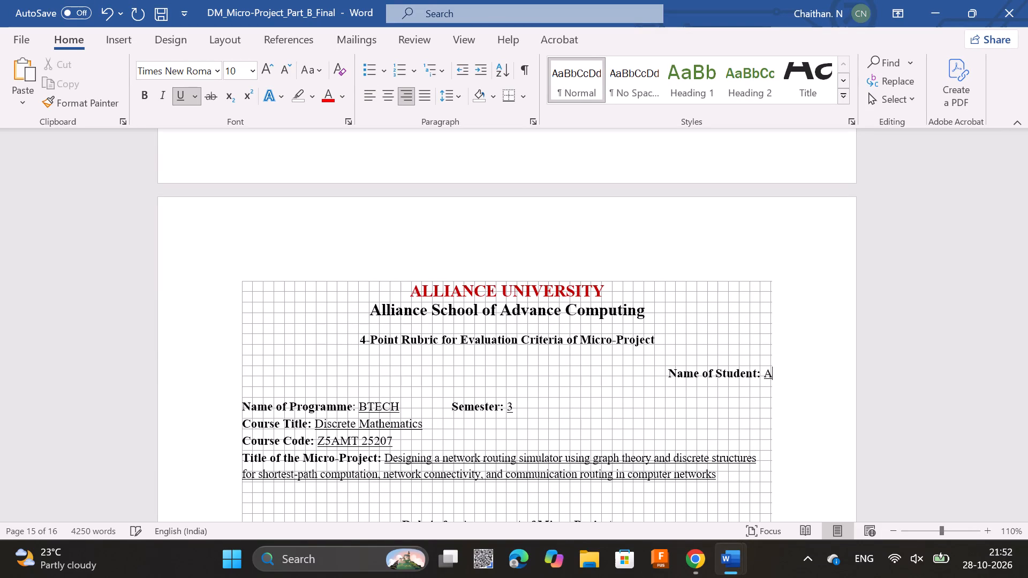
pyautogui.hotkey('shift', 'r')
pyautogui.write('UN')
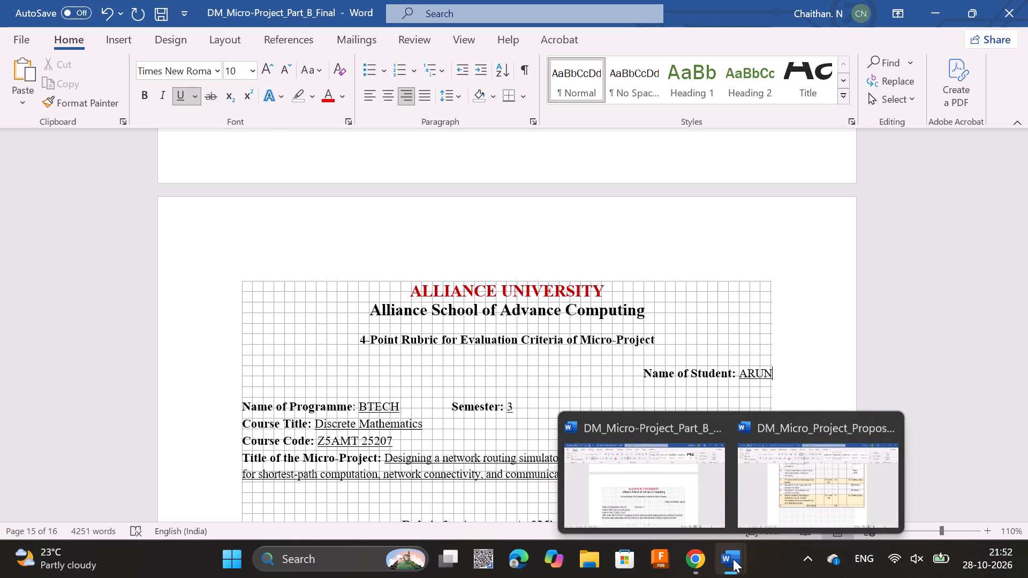
# Look up the team member list in the project proposal document and add the student's ID number in parentheses after the name on page 15.
pyautogui.click(781, 510)
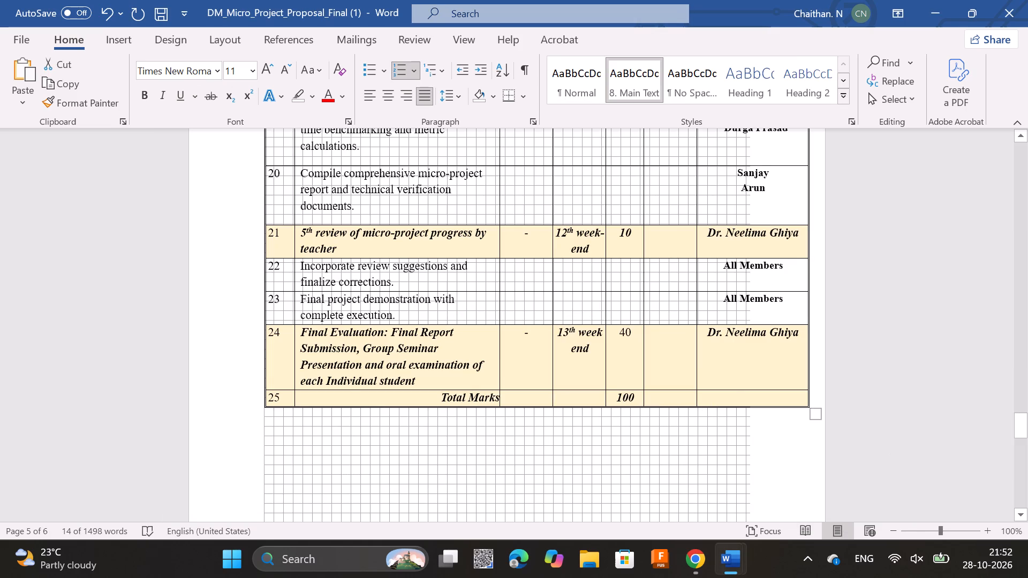
pyautogui.scroll(20, 639, 224)
pyautogui.scroll(-6, 639, 224)
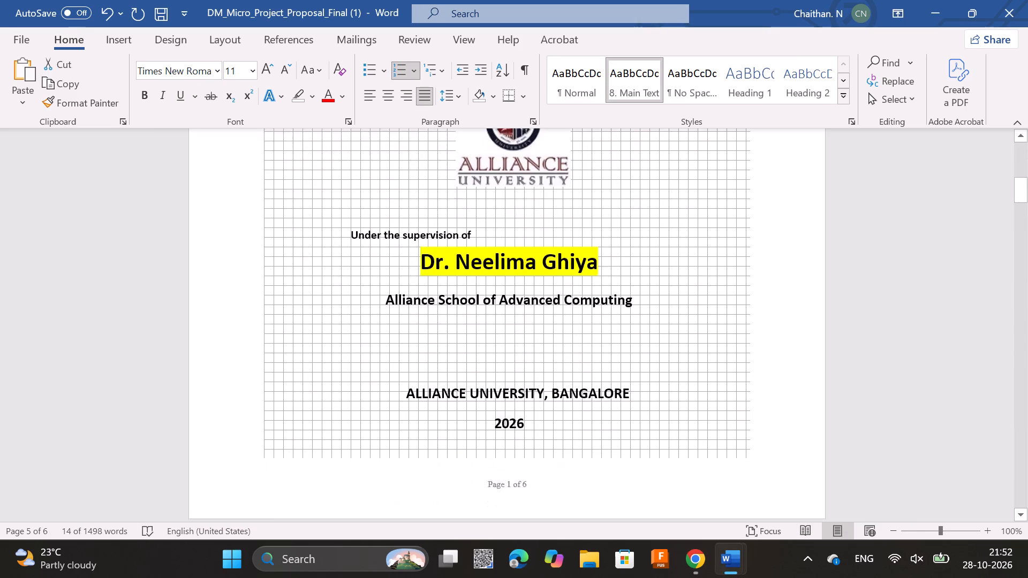
pyautogui.scroll(-1, 639, 224)
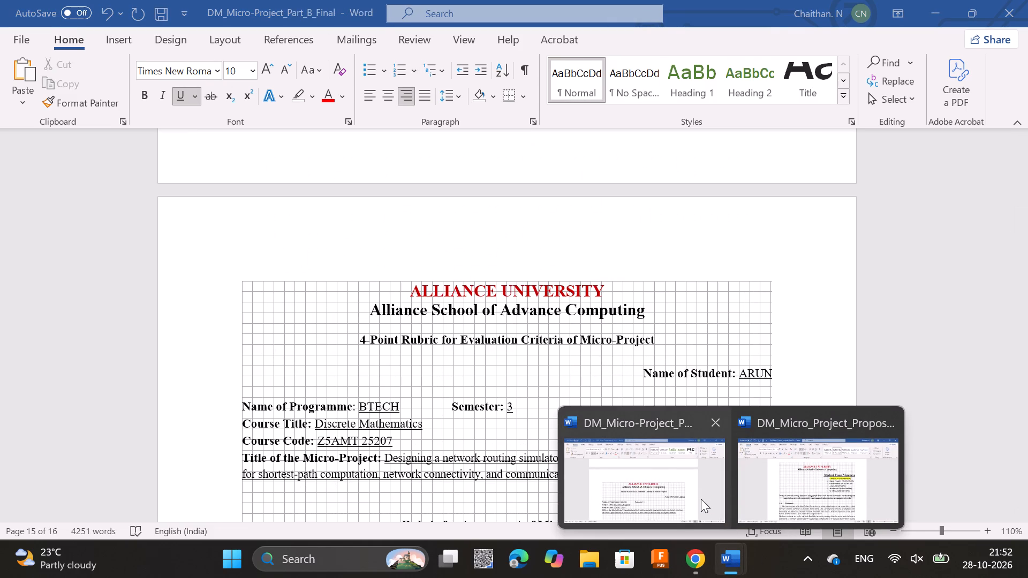
pyautogui.click(682, 496)
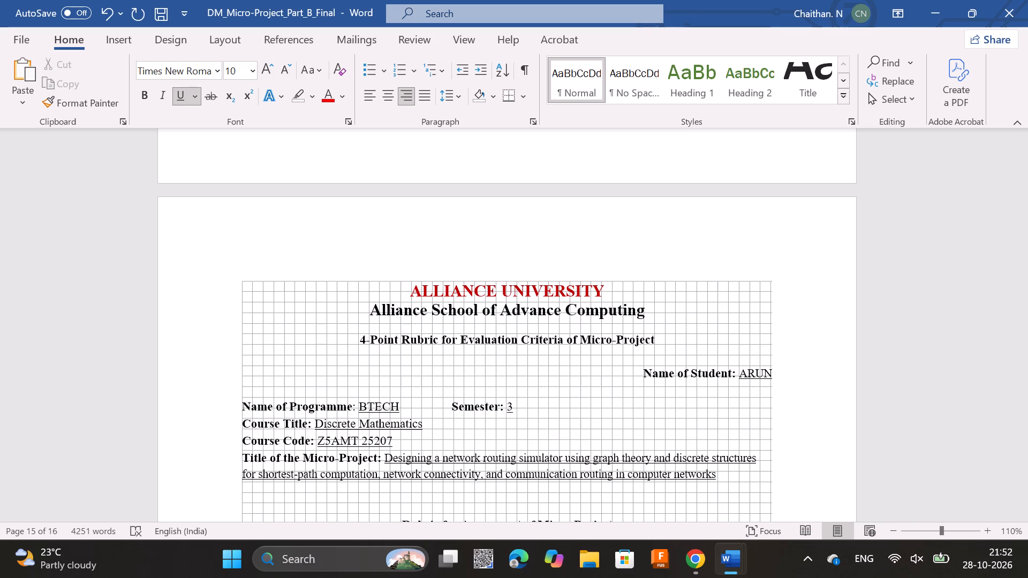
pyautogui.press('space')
pyautogui.hotkey('shift', '(')
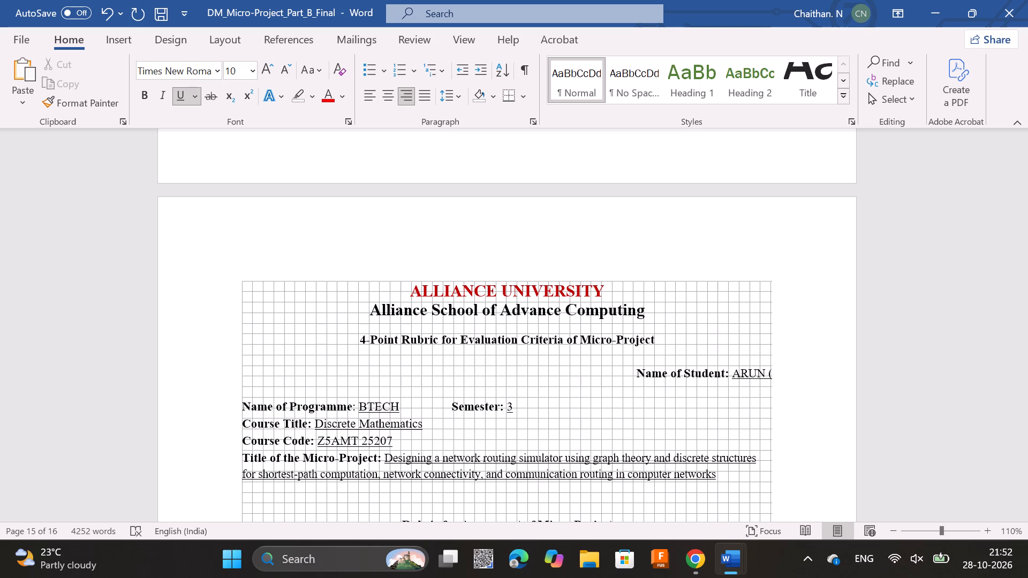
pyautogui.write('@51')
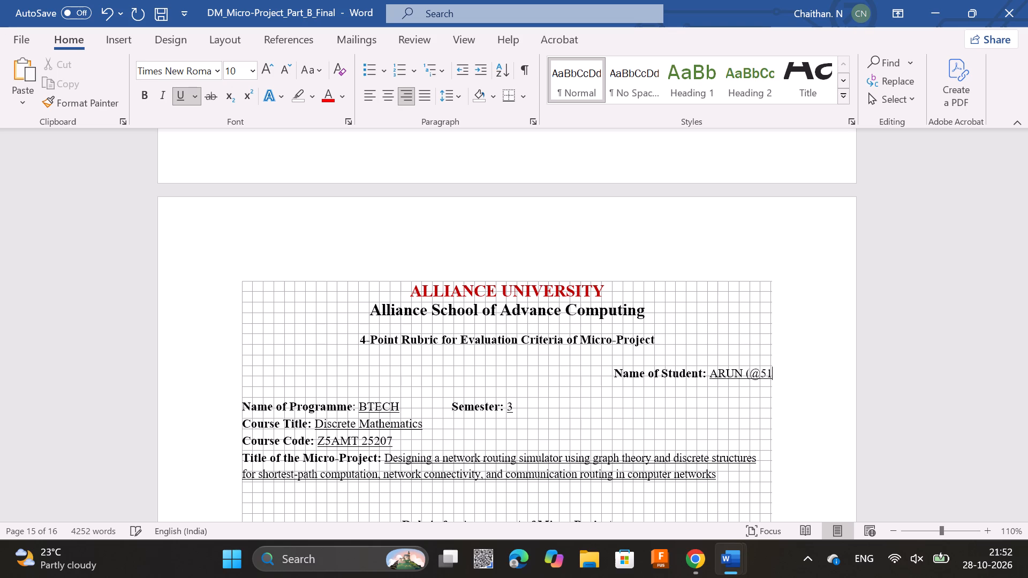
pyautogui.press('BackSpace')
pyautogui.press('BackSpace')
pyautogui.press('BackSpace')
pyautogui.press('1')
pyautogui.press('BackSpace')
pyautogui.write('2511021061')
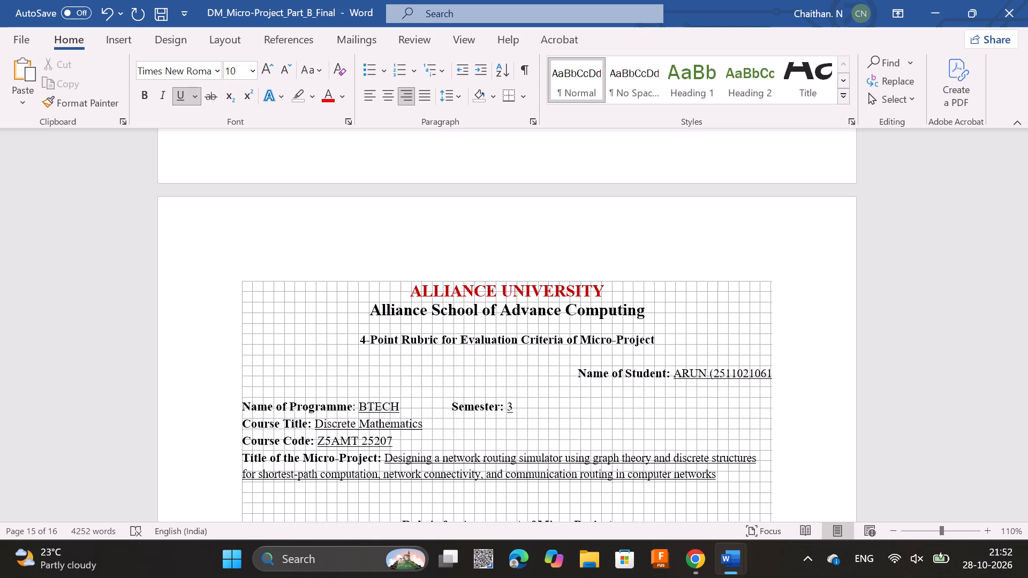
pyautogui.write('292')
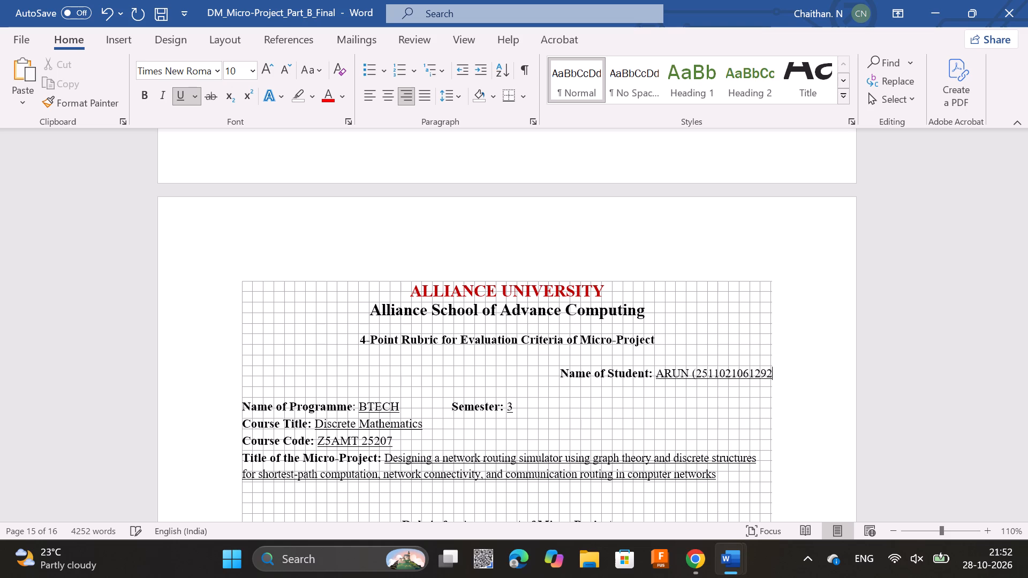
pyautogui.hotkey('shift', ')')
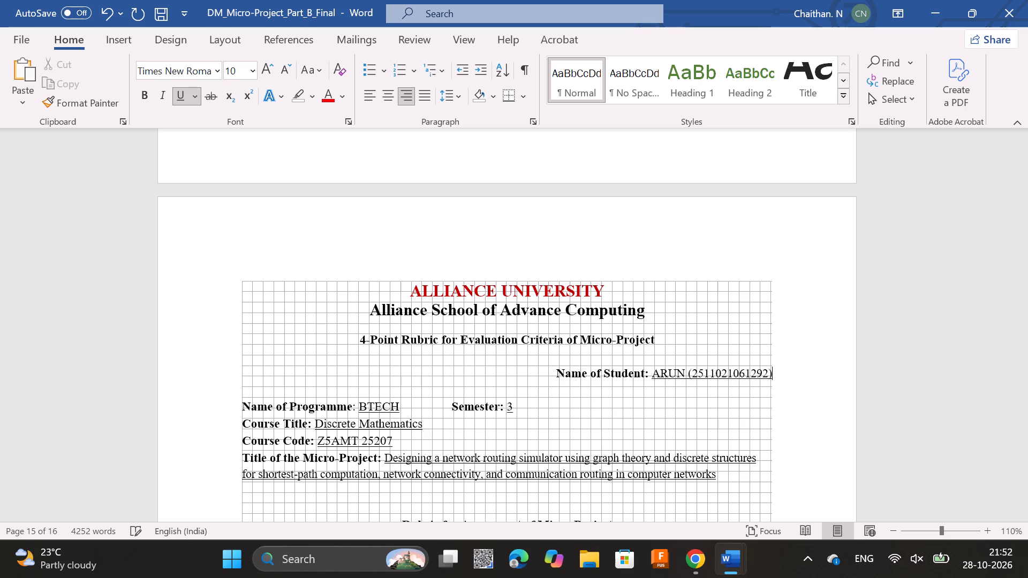
# Add the first student's ID number in parentheses after the name on the rubric copy on page 11.
pyautogui.scroll(6, 722, 354)
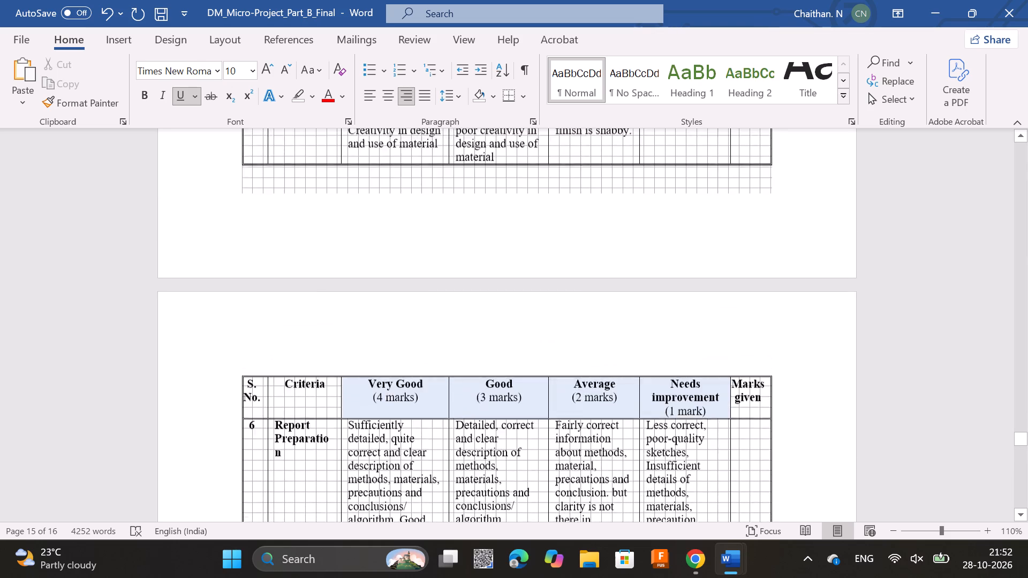
pyautogui.scroll(8, 722, 354)
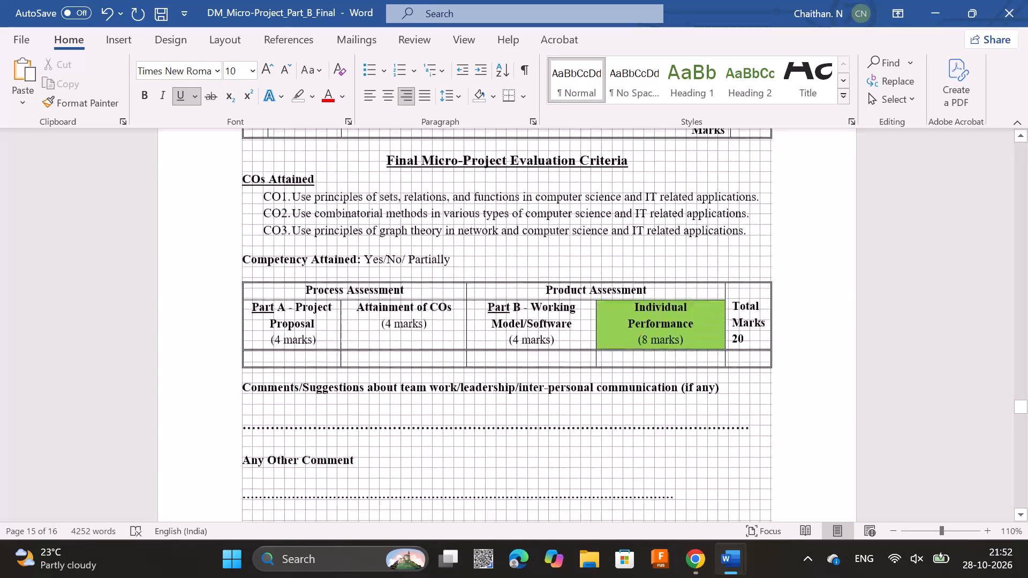
pyautogui.scroll(5, 722, 354)
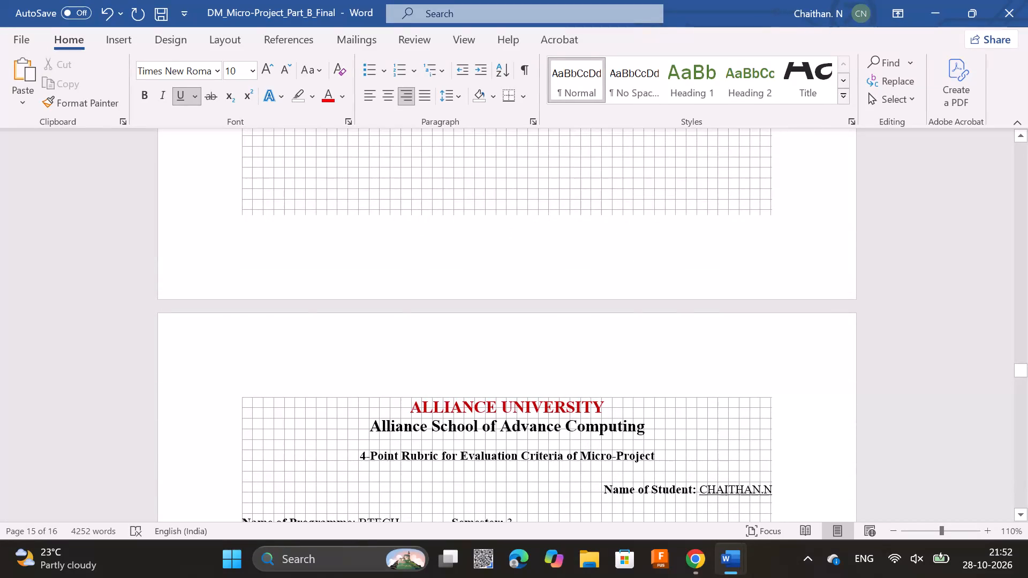
pyautogui.click(775, 485)
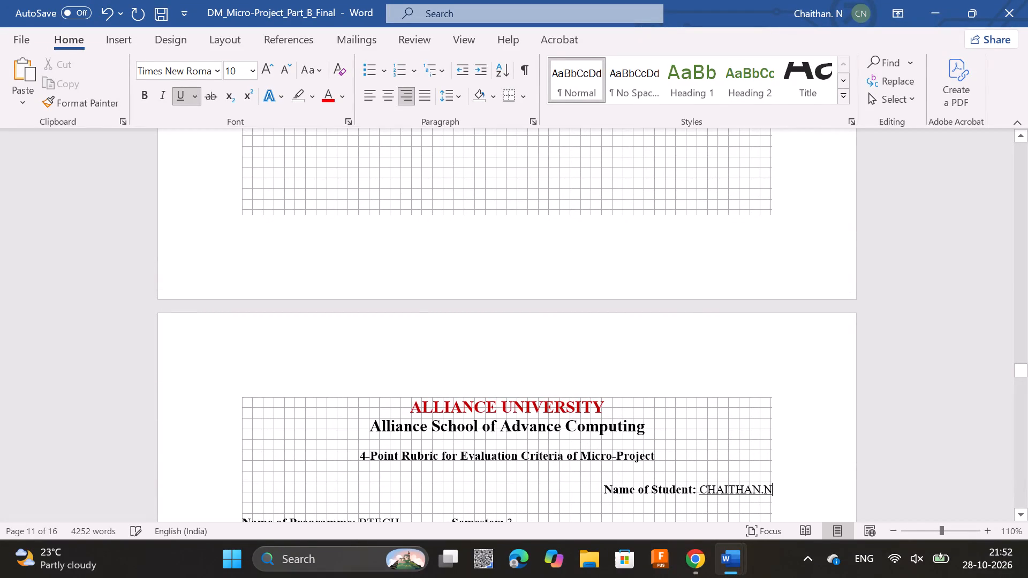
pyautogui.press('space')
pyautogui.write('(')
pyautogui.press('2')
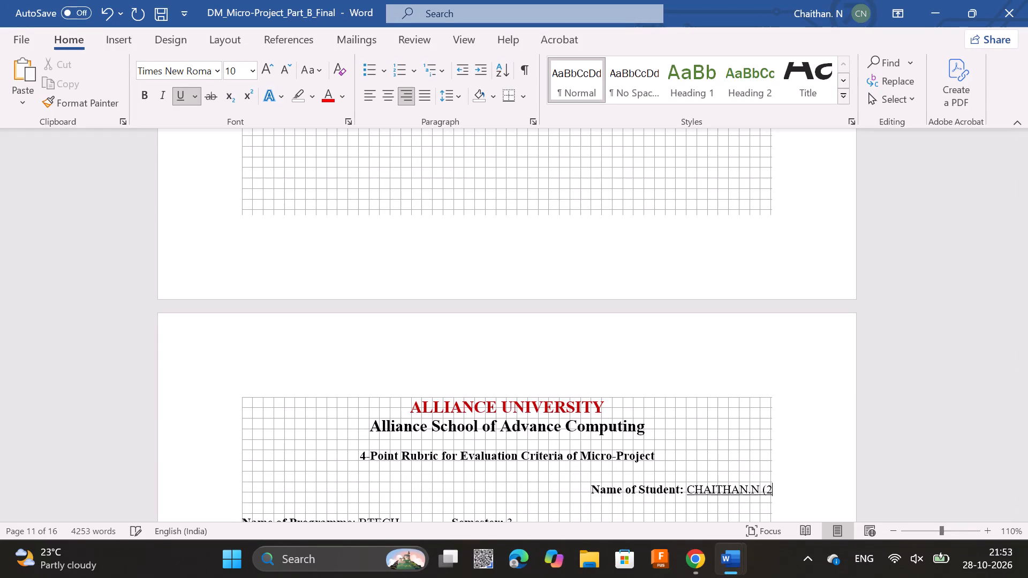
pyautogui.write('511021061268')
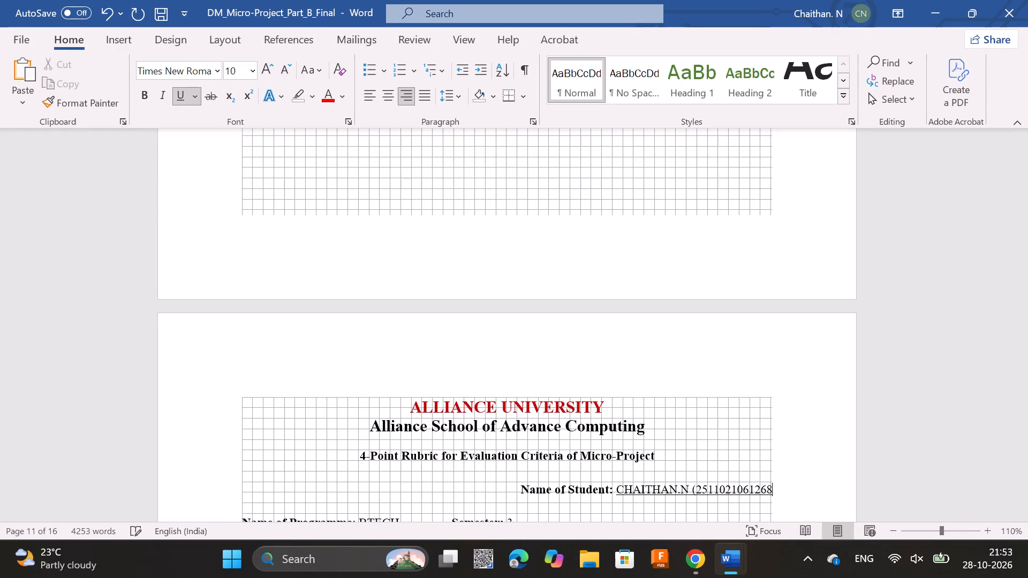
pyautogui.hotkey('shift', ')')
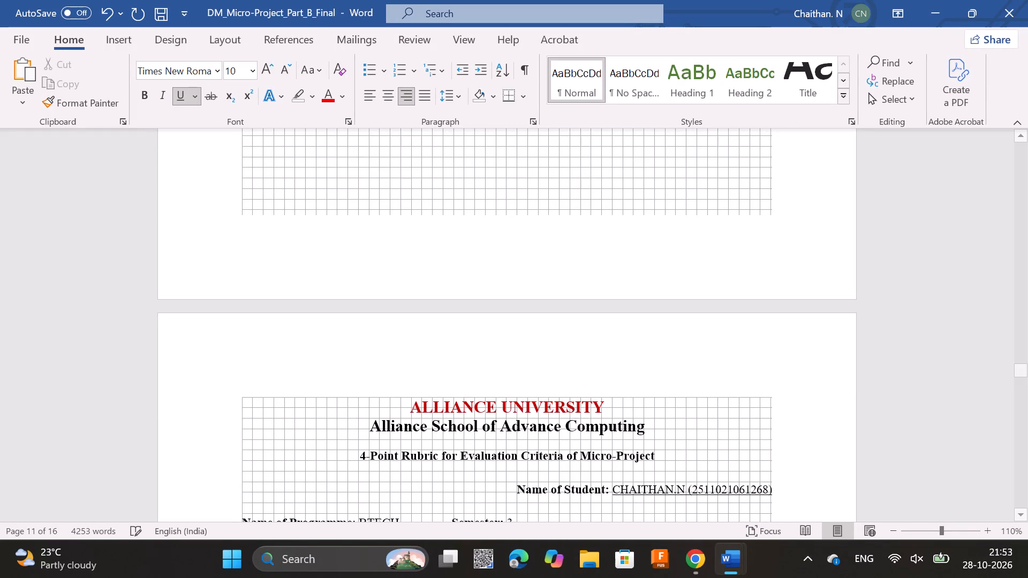
# Add the second student's ID number in parentheses after the name on the rubric copy on page 13.
pyautogui.scroll(-8, 738, 465)
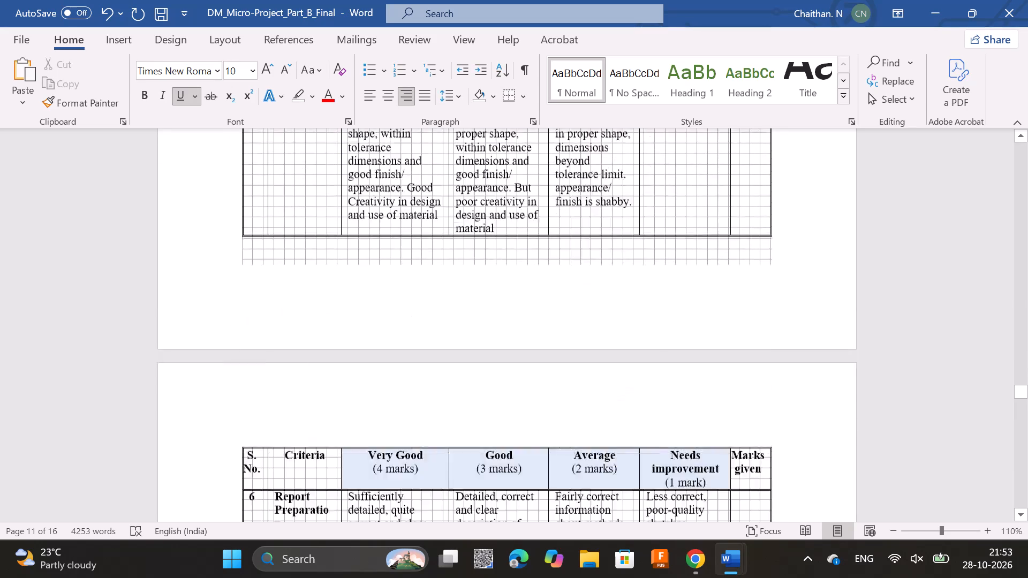
pyautogui.scroll(-4, 738, 465)
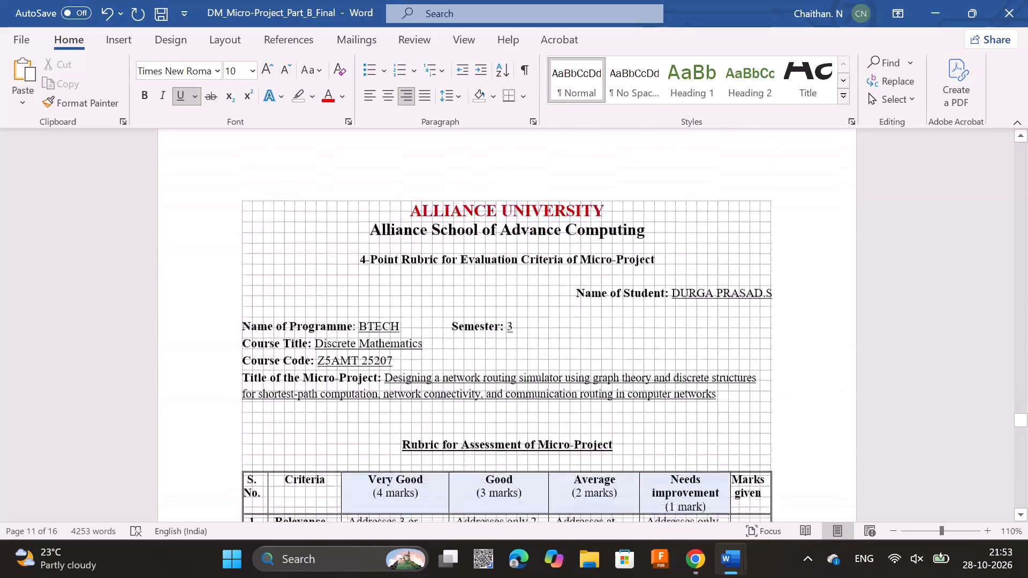
pyautogui.scroll(-1, 738, 465)
pyautogui.click(771, 283)
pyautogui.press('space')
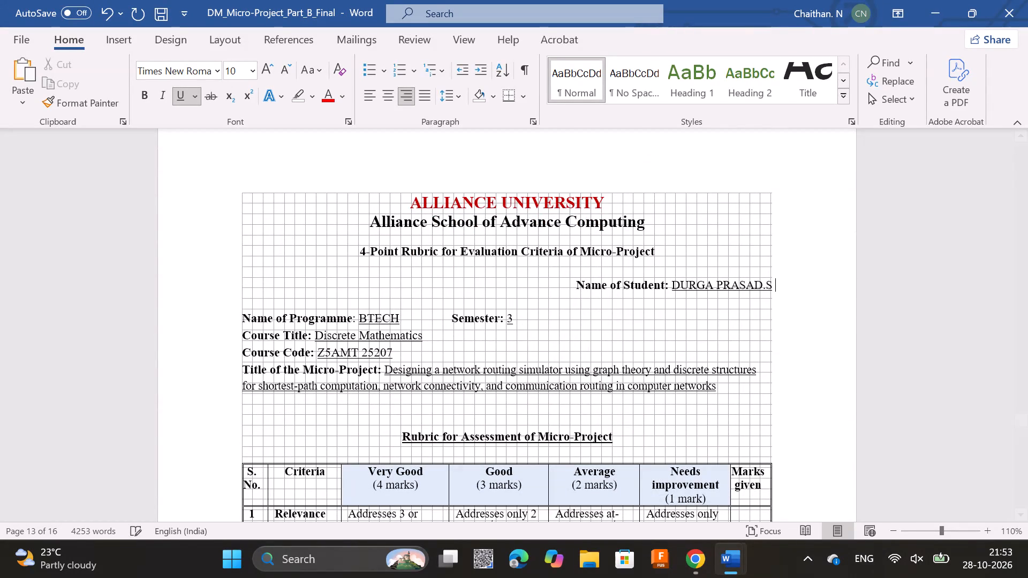
pyautogui.hotkey('shift', '(')
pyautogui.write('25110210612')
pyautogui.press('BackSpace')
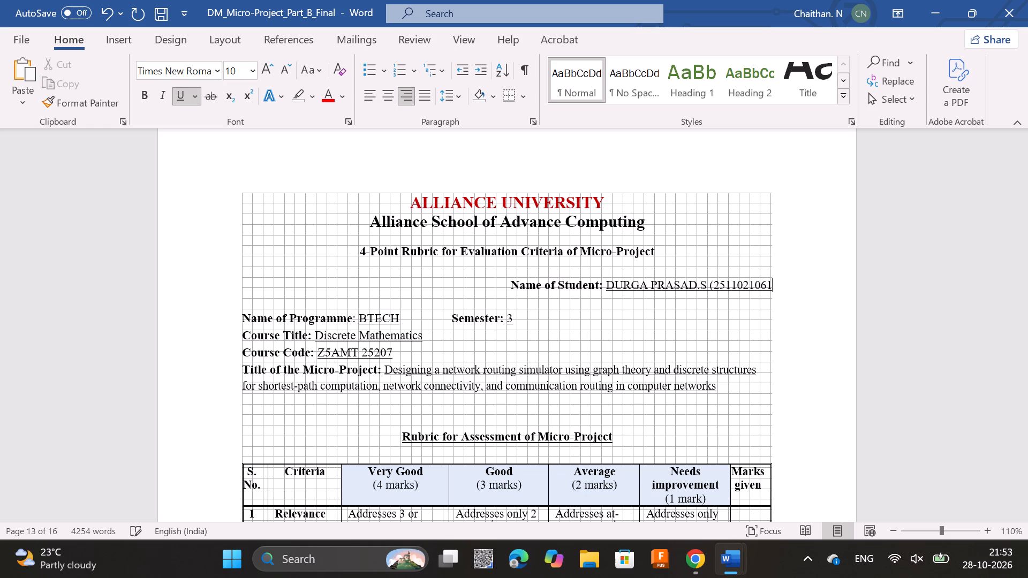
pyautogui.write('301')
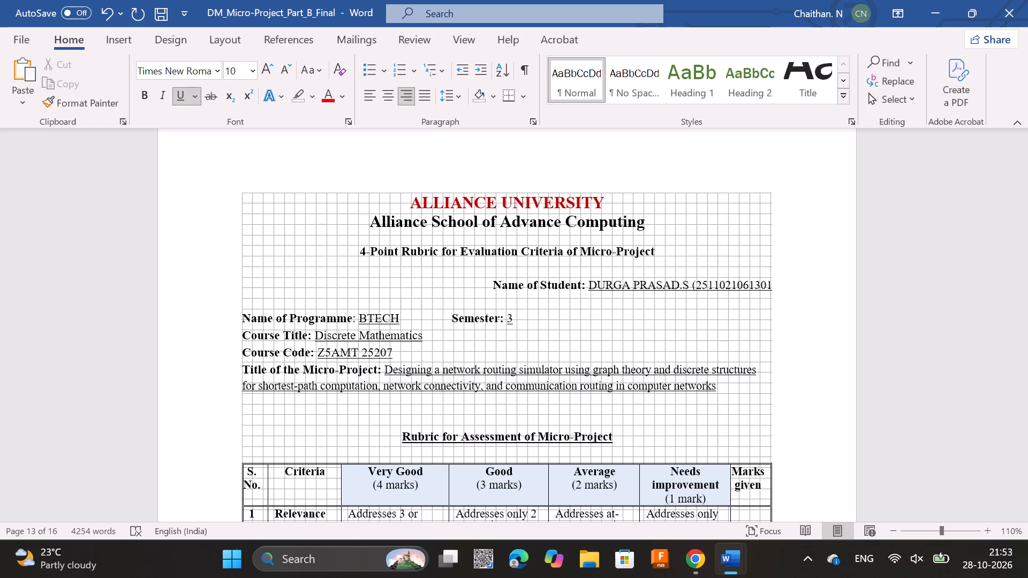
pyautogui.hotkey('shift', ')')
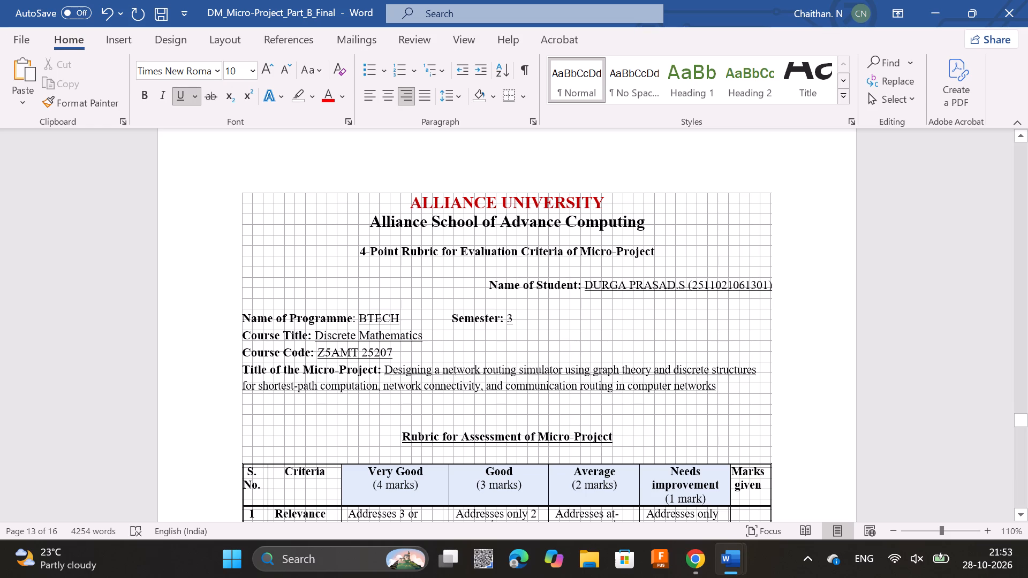
# Review the last rubric copy from its student header through the criteria tables to the COs, comment and signature sections.
pyautogui.scroll(-8, 639, 324)
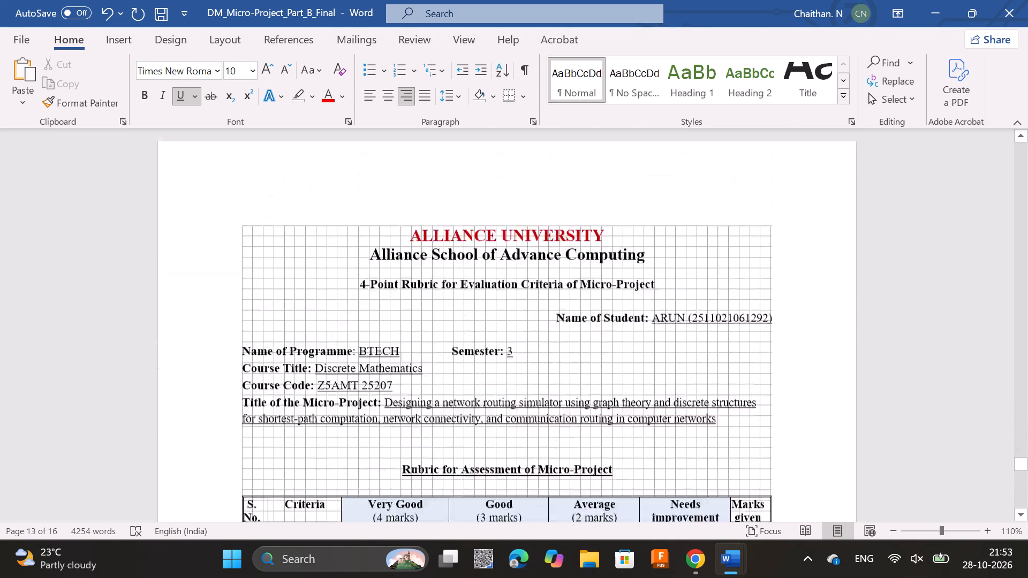
pyautogui.scroll(-2, 639, 324)
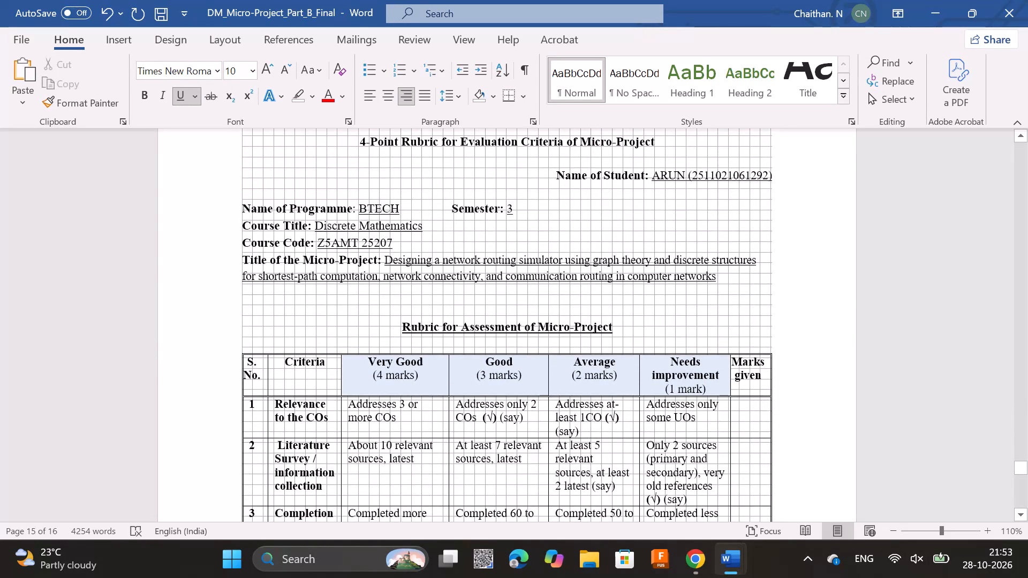
pyautogui.scroll(-2, 639, 324)
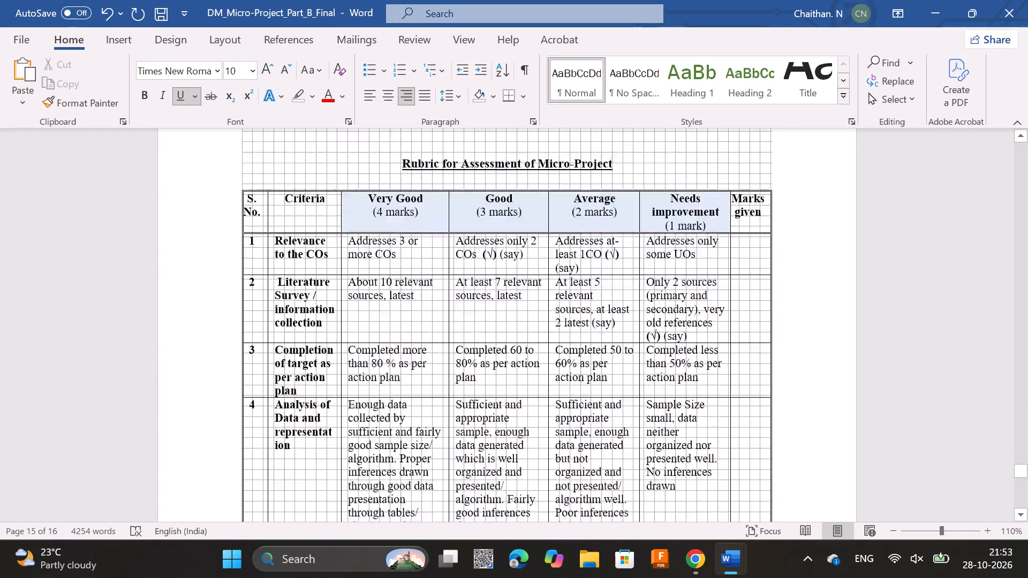
pyautogui.scroll(-7, 639, 324)
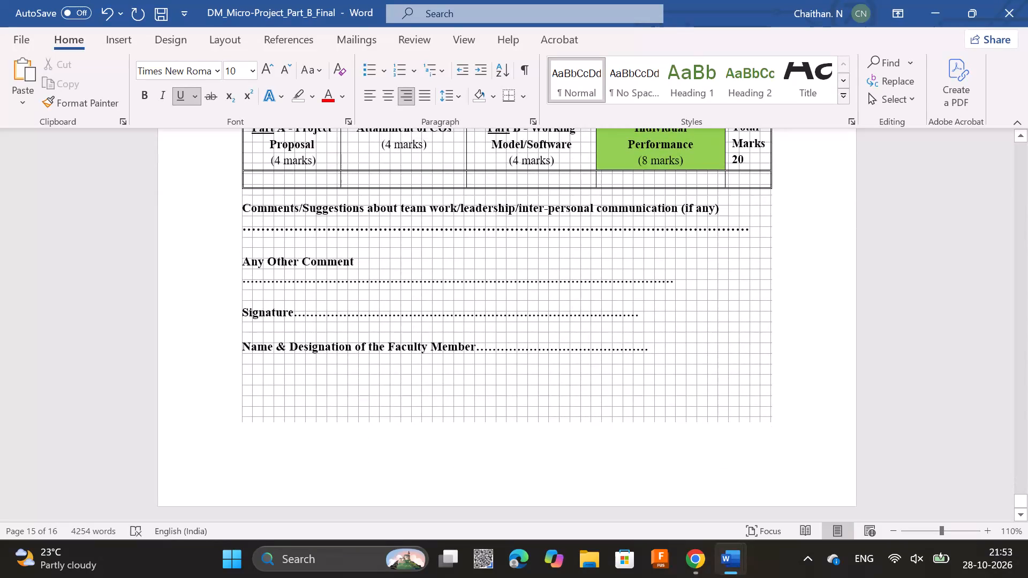
pyautogui.scroll(-1, 639, 324)
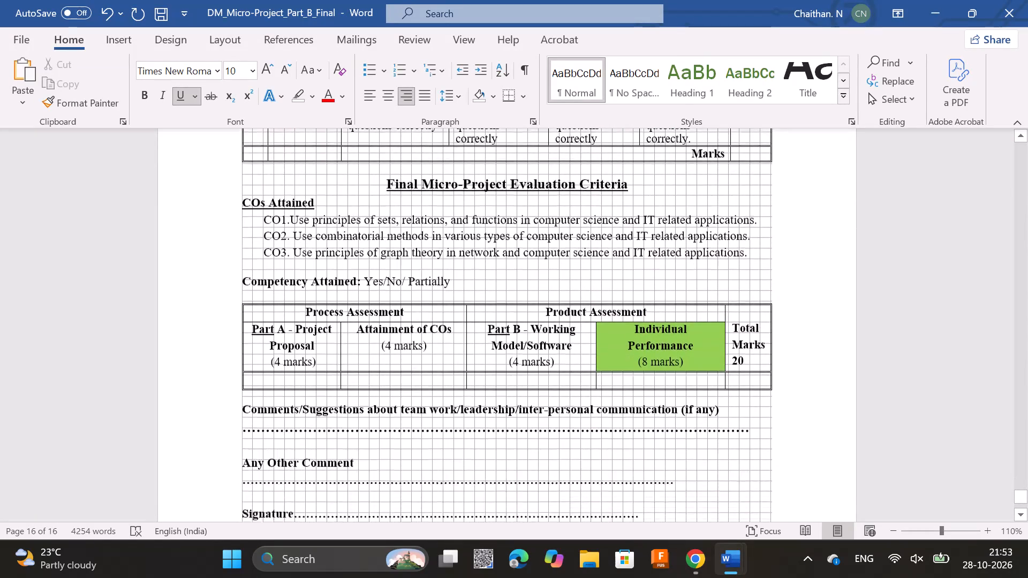
# Copy the complete rubric on pages 13 and 14, from the ALLIANCE UNIVERSITY heading to the faculty member designation line.
pyautogui.scroll(-1, 639, 324)
pyautogui.scroll(2, 636, 417)
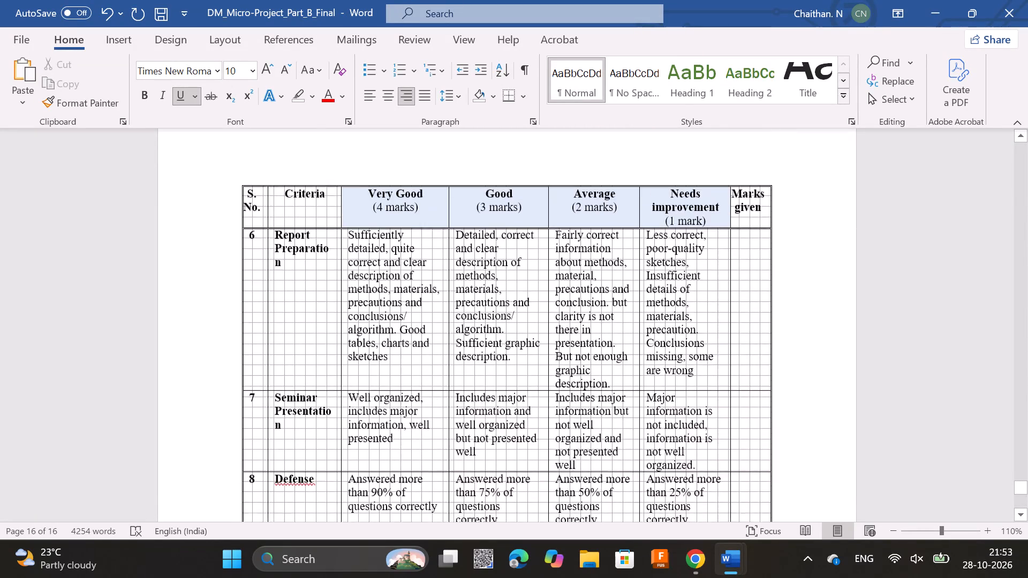
pyautogui.scroll(9, 636, 417)
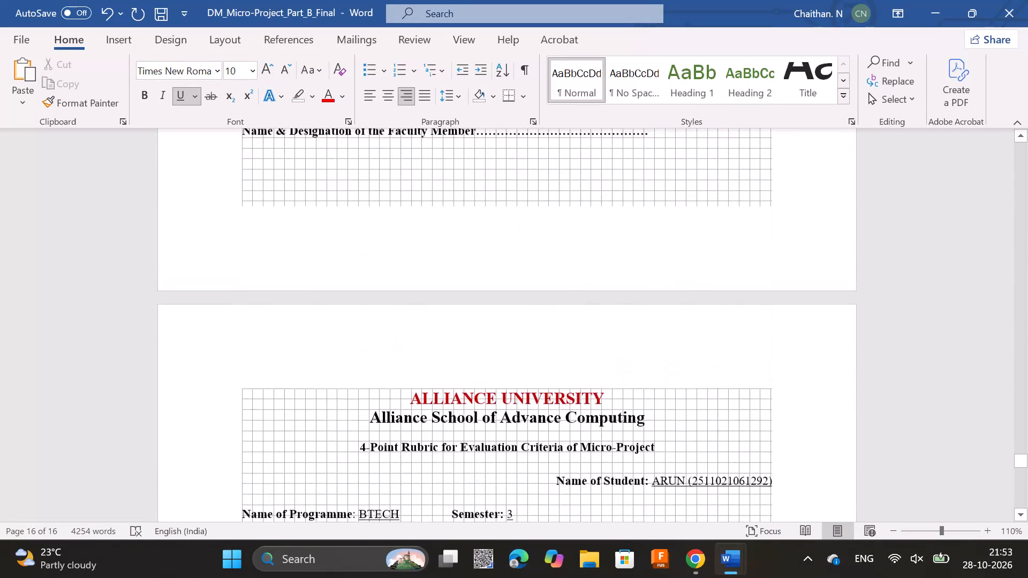
pyautogui.scroll(9, 636, 417)
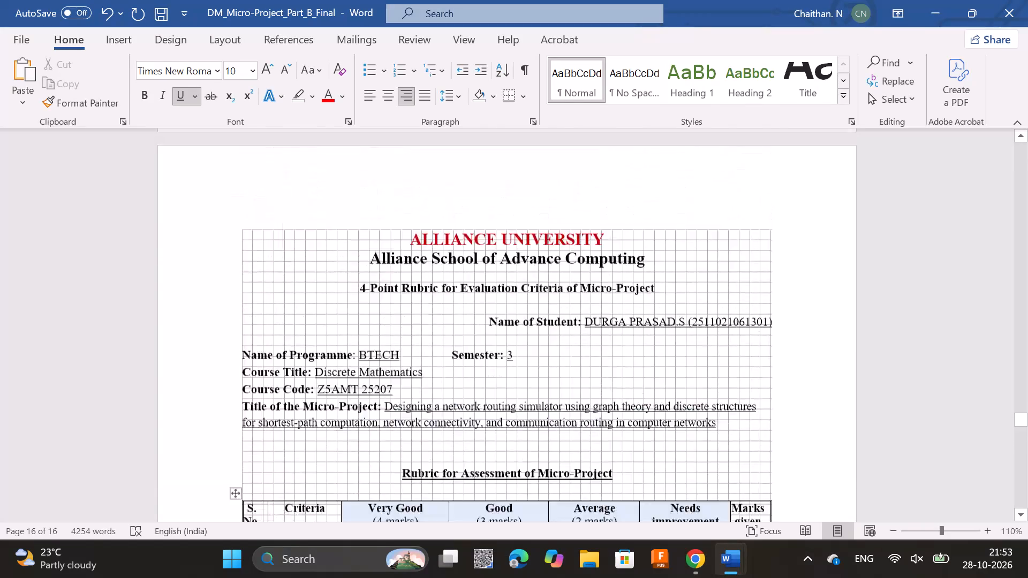
pyautogui.scroll(1, 636, 417)
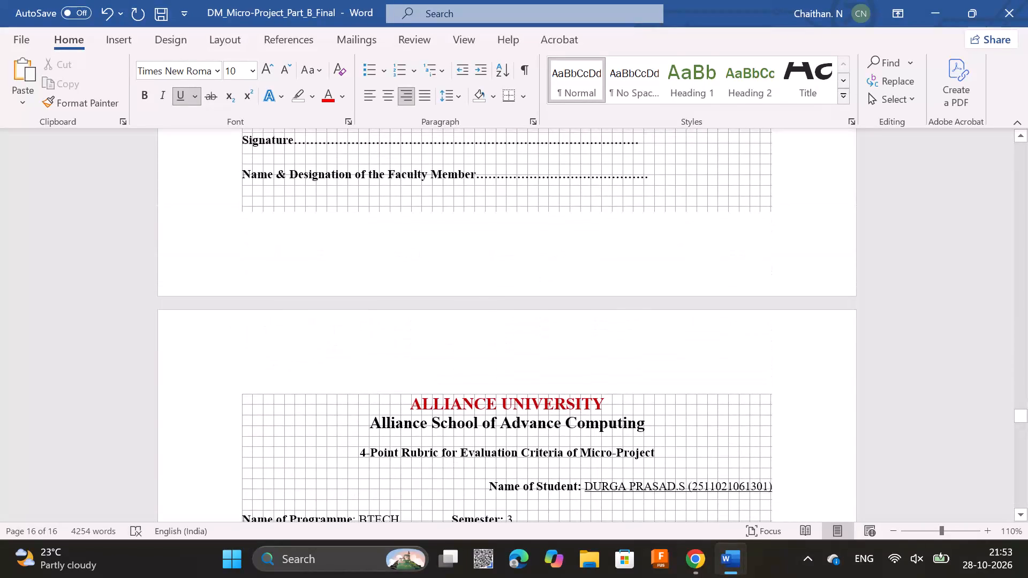
pyautogui.moveTo(410, 401); pyautogui.dragTo(445, 448)
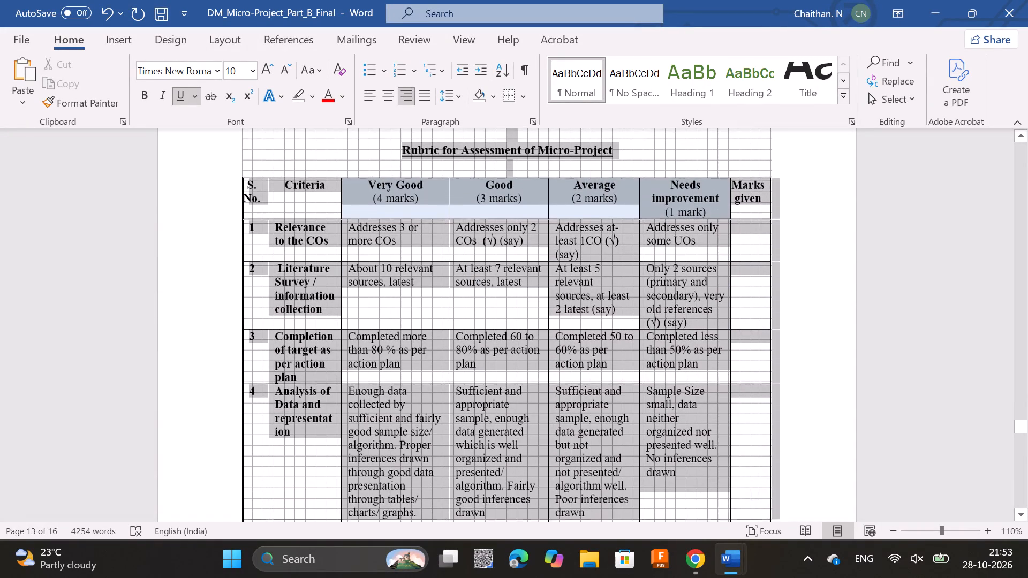
pyautogui.moveTo(445, 448); pyautogui.dragTo(463, 500)
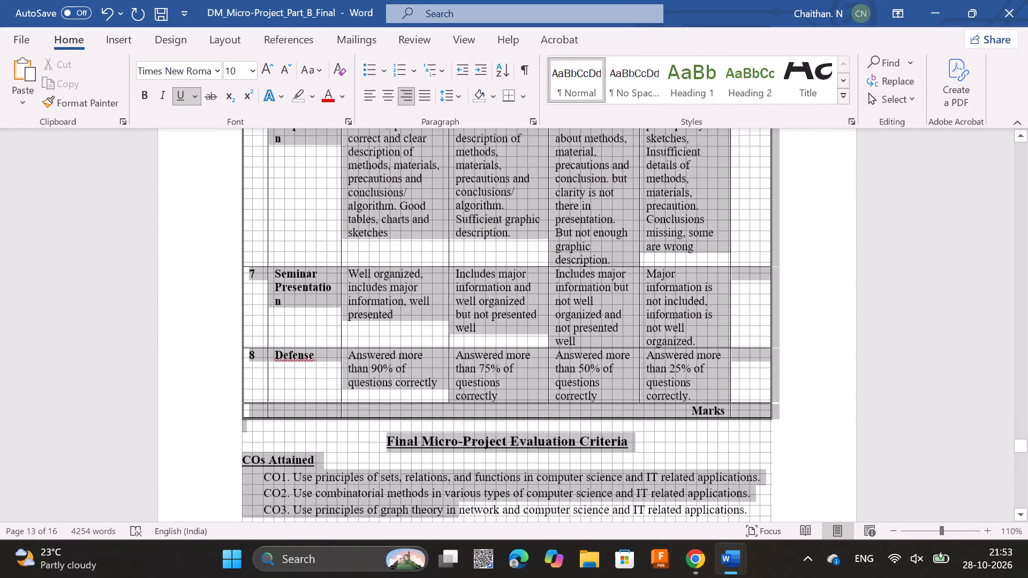
pyautogui.moveTo(463, 500); pyautogui.dragTo(481, 346)
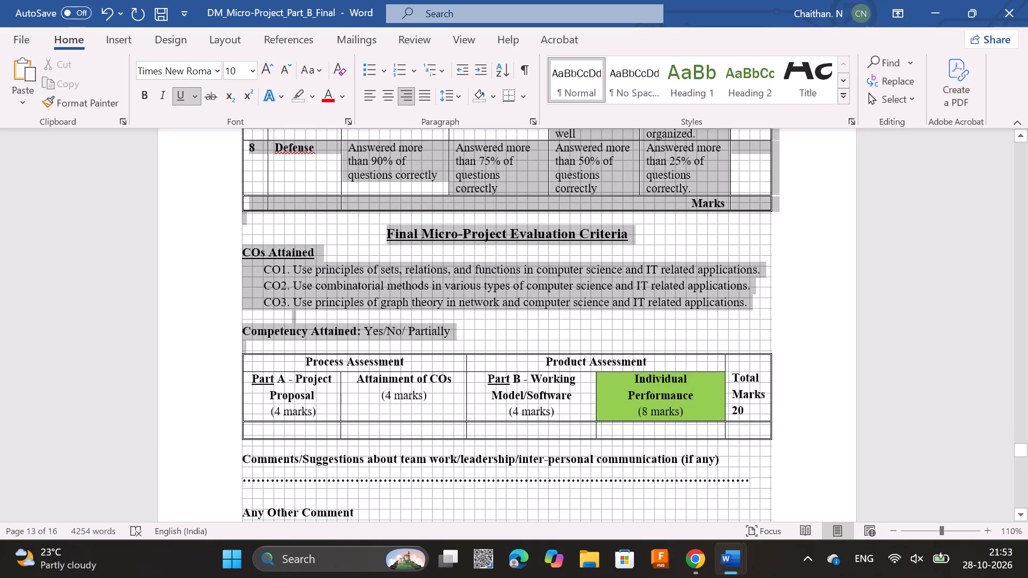
pyautogui.moveTo(481, 346); pyautogui.dragTo(679, 526)
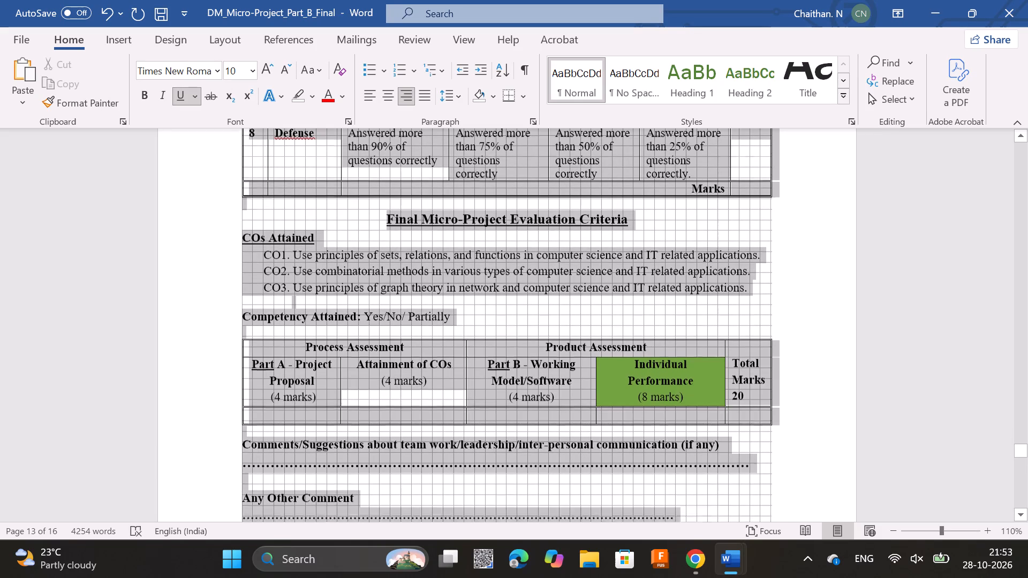
pyautogui.moveTo(679, 526); pyautogui.dragTo(666, 404)
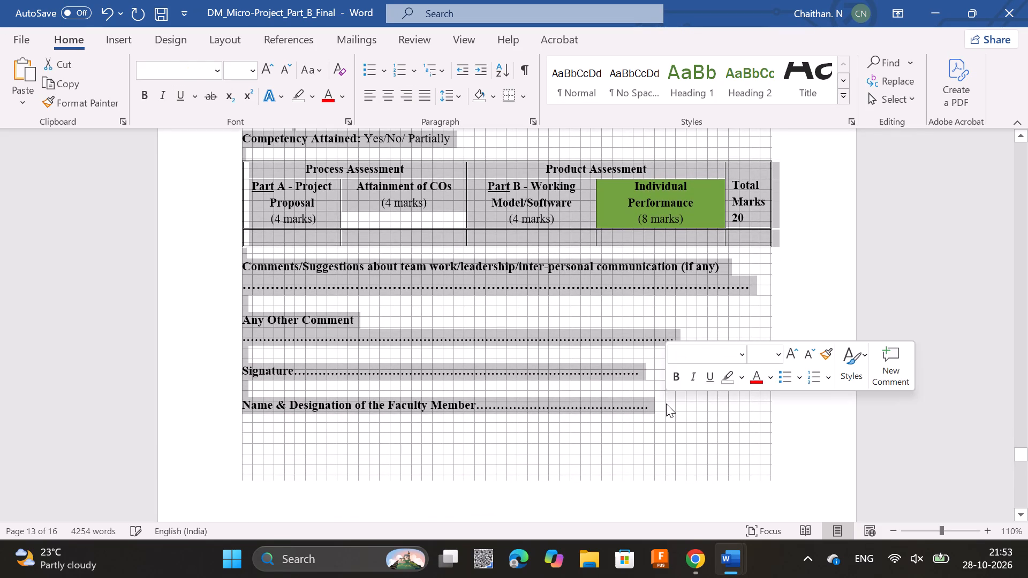
pyautogui.hotkey('ctrl', 'c')
# Insert a page break after the last rubric at the document's end and paste the copied rubric on the new page.
pyautogui.scroll(-6, 640, 400)
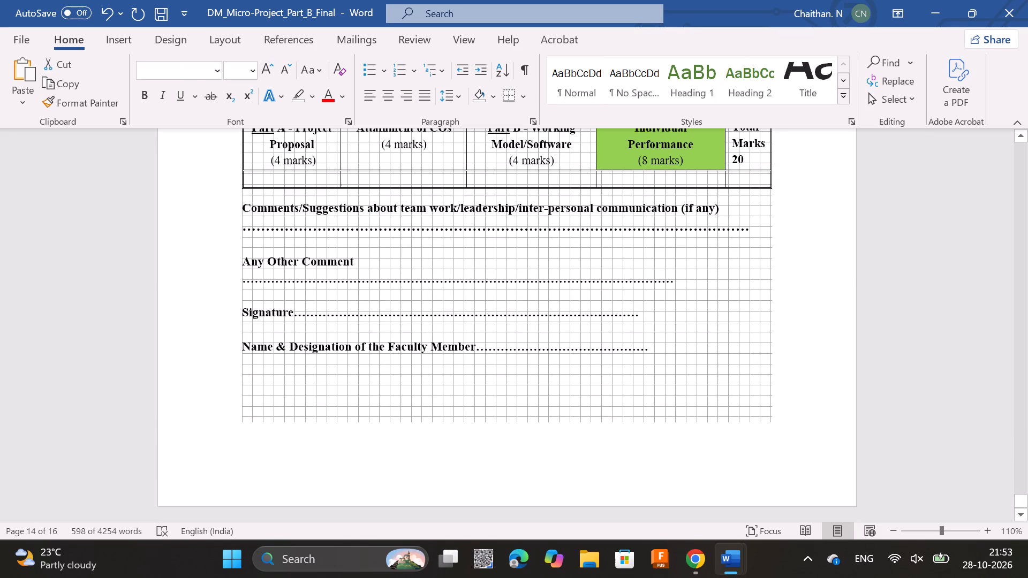
pyautogui.scroll(-1, 640, 400)
pyautogui.click(604, 384)
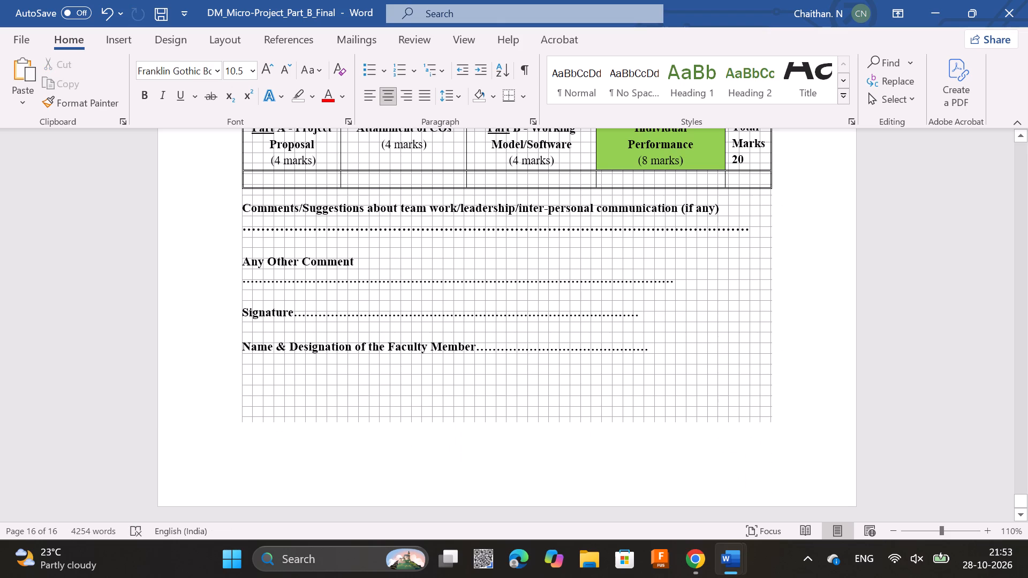
pyautogui.click(474, 10)
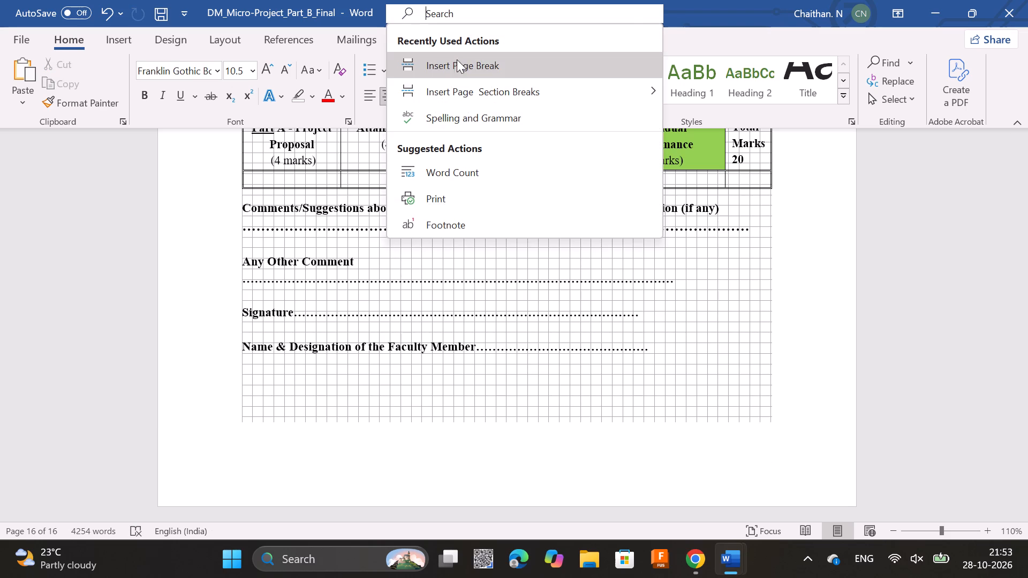
pyautogui.click(457, 55)
pyautogui.hotkey('ctrl', 'v')
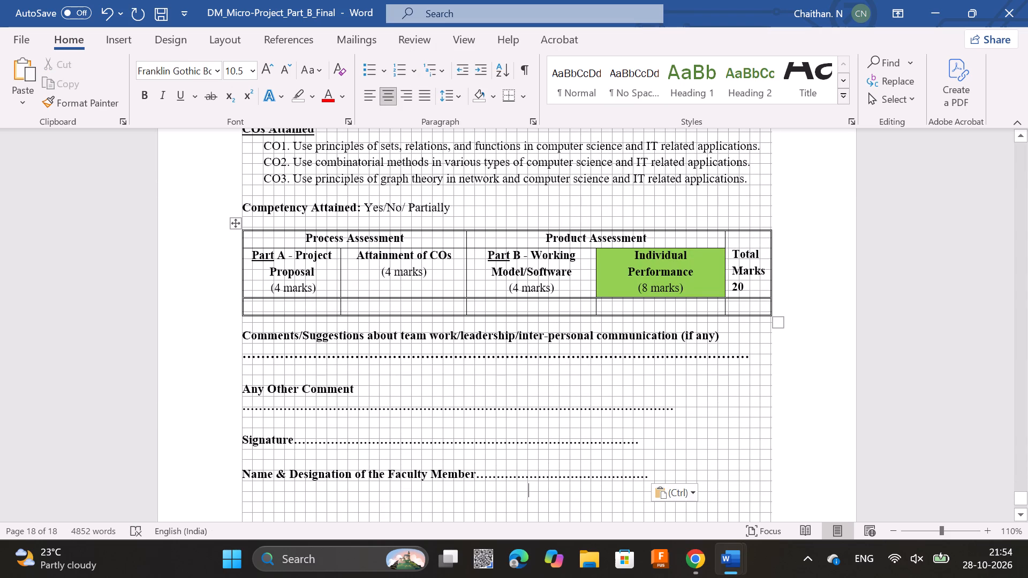
# Append two more copies of the rubric at the document's end, each preceded by a page break.
pyautogui.scroll(-1, 503, 408)
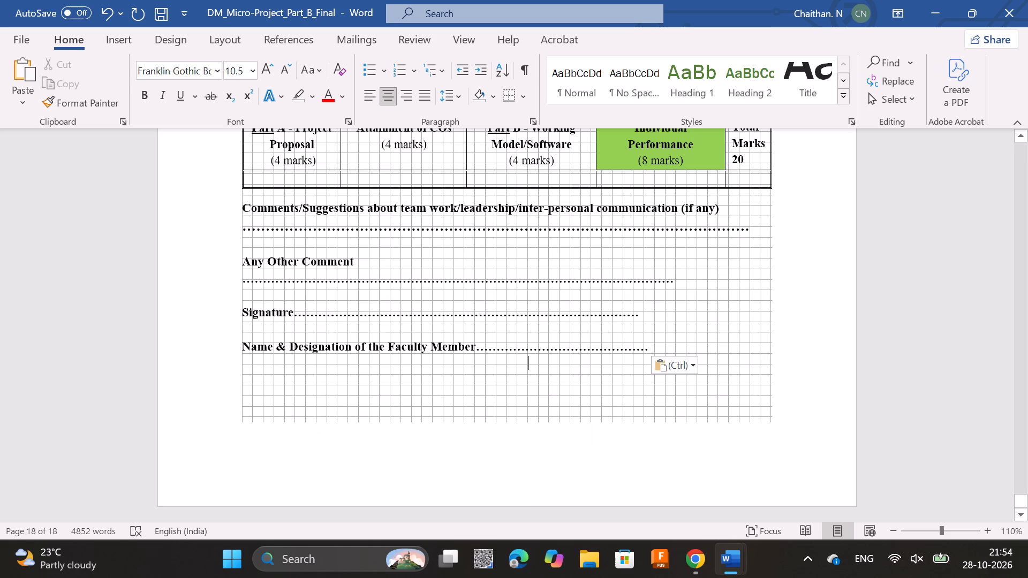
pyautogui.click(484, 11)
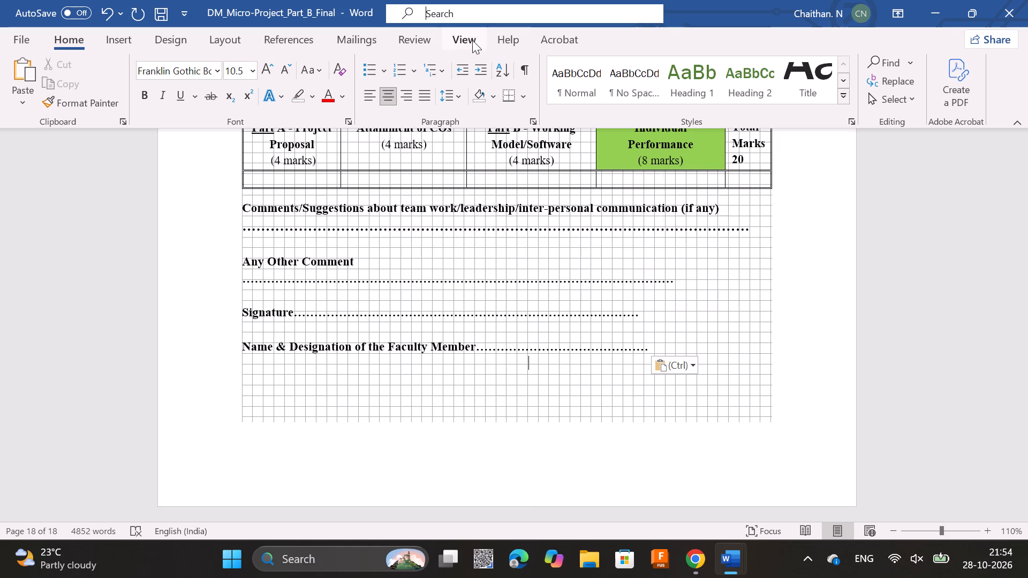
pyautogui.click(451, 75)
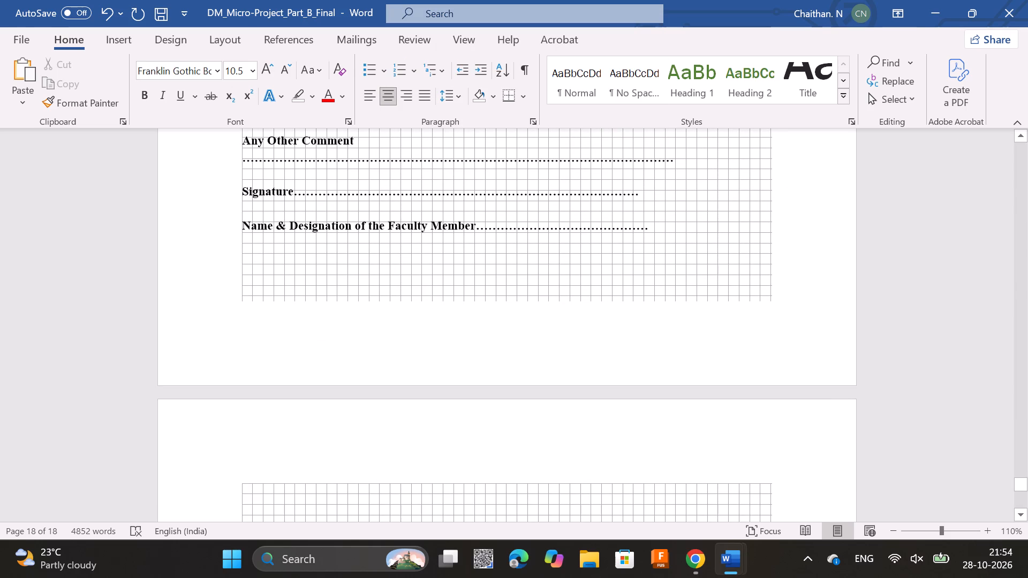
pyautogui.hotkey('ctrl', 'v')
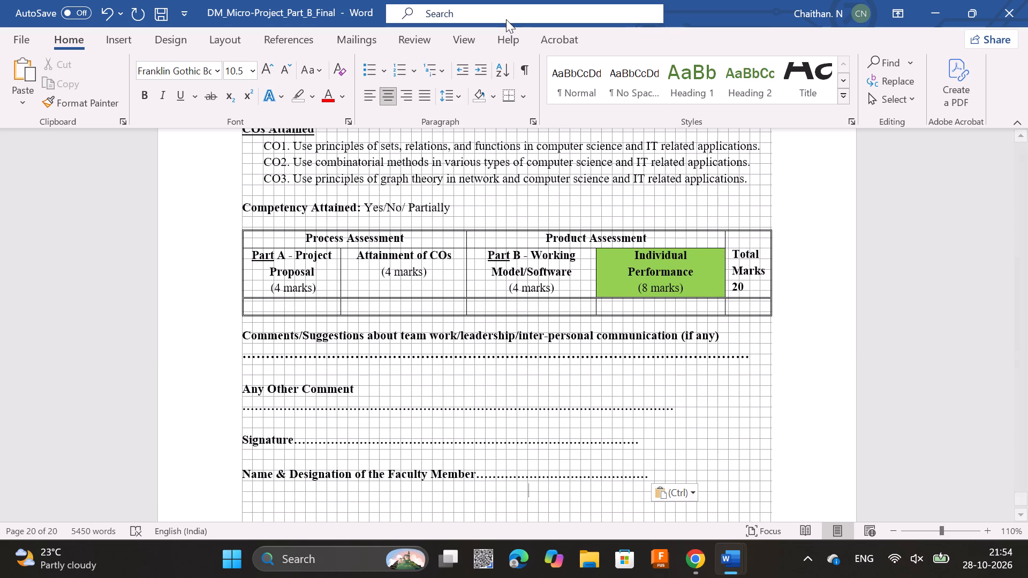
pyautogui.click(500, 12)
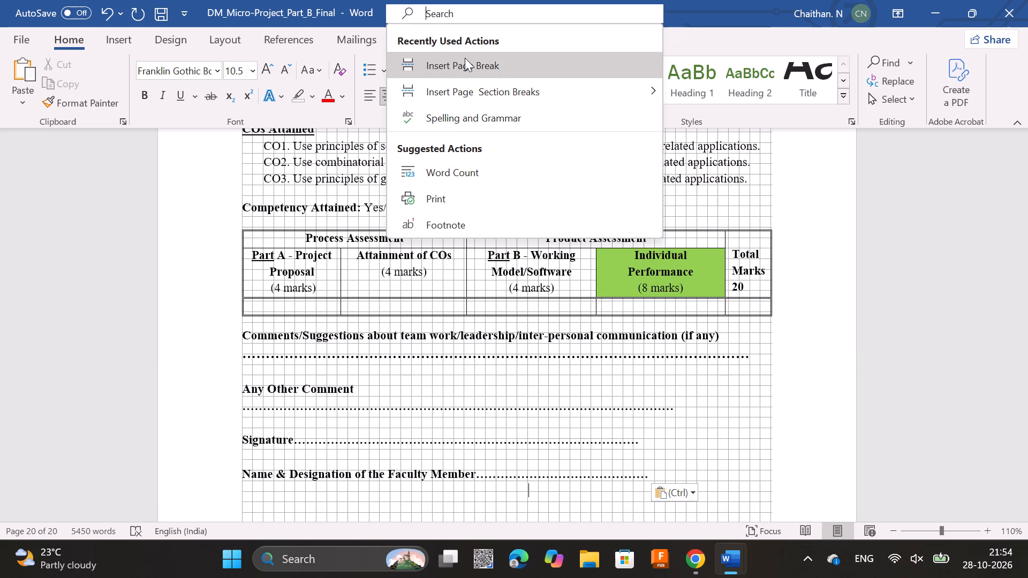
pyautogui.click(465, 58)
pyautogui.hotkey('ctrl', 'v')
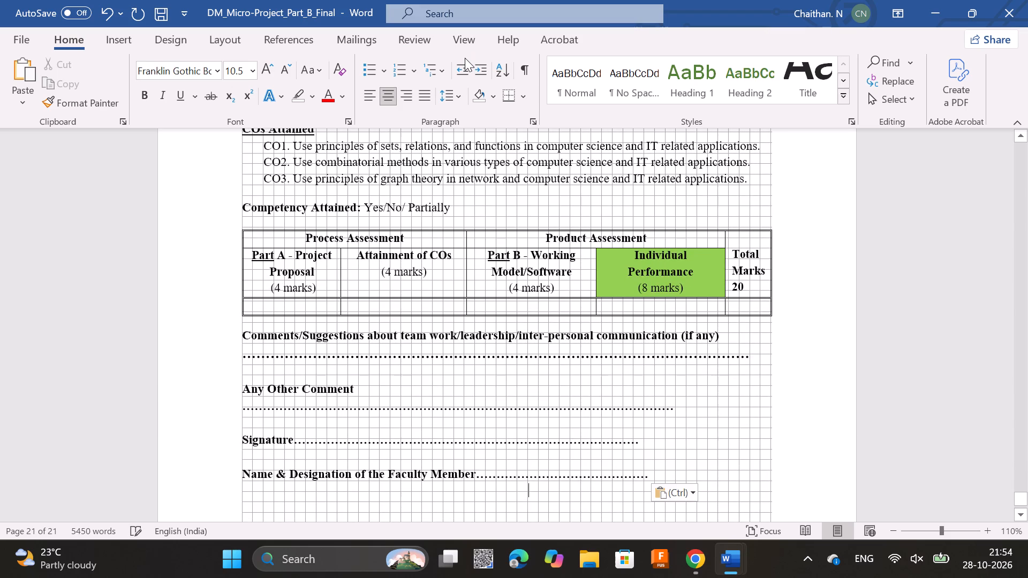
# Correct the last digit of the student ID number on the rubric copy on page 17 for the next team member.
pyautogui.scroll(7, 456, 29)
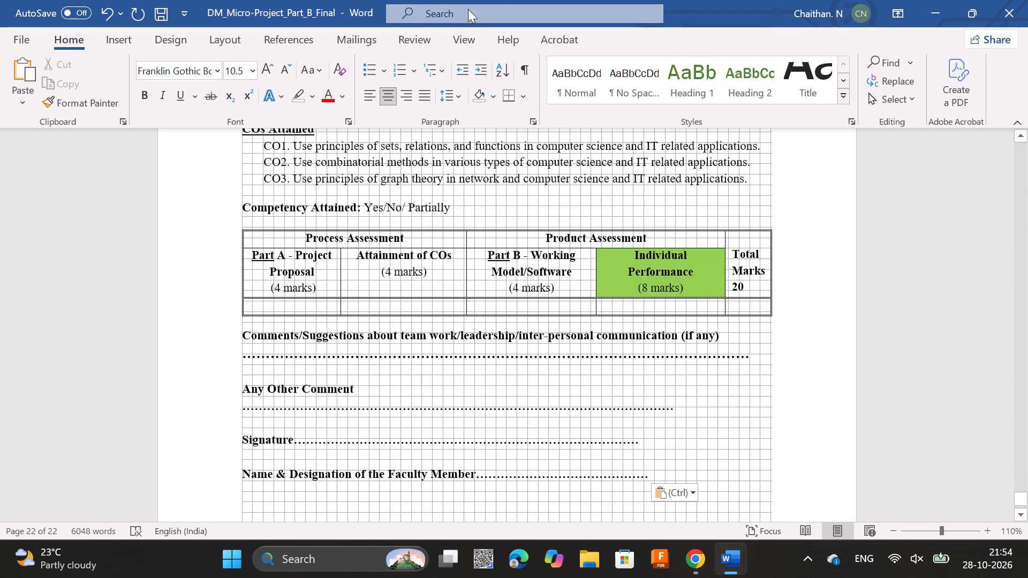
pyautogui.scroll(11, 497, 277)
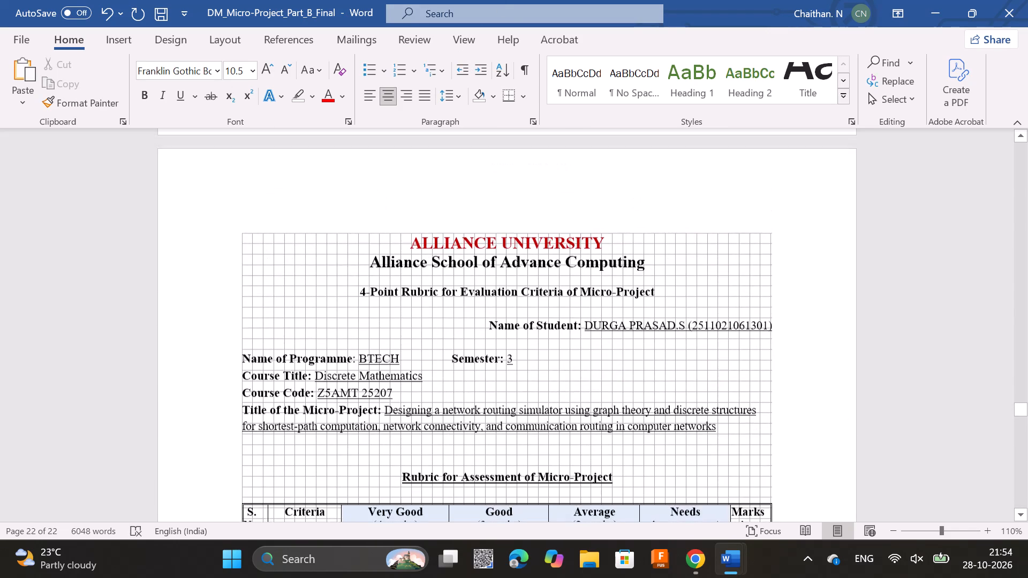
pyautogui.scroll(3, 497, 277)
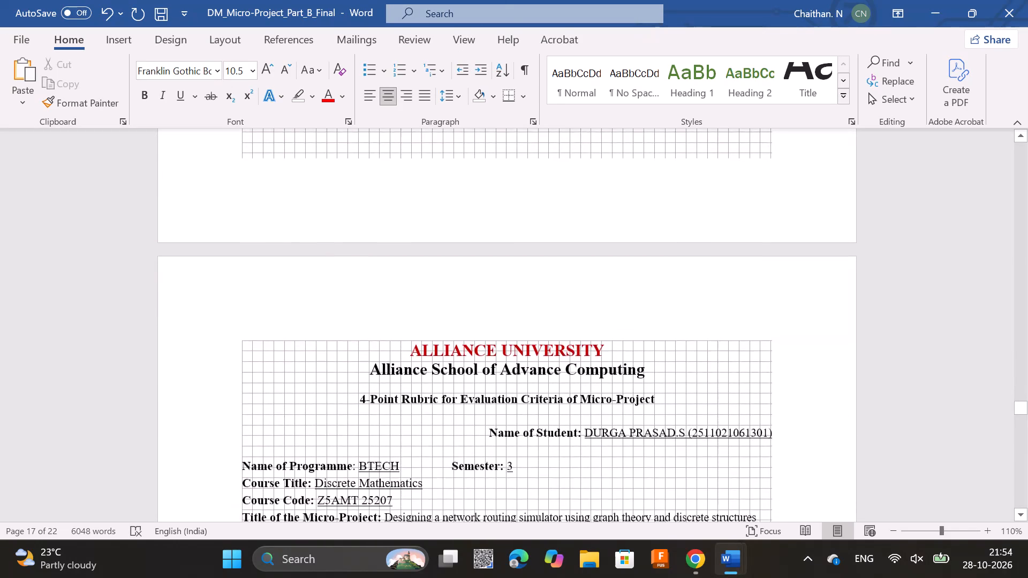
pyautogui.scroll(4, 497, 277)
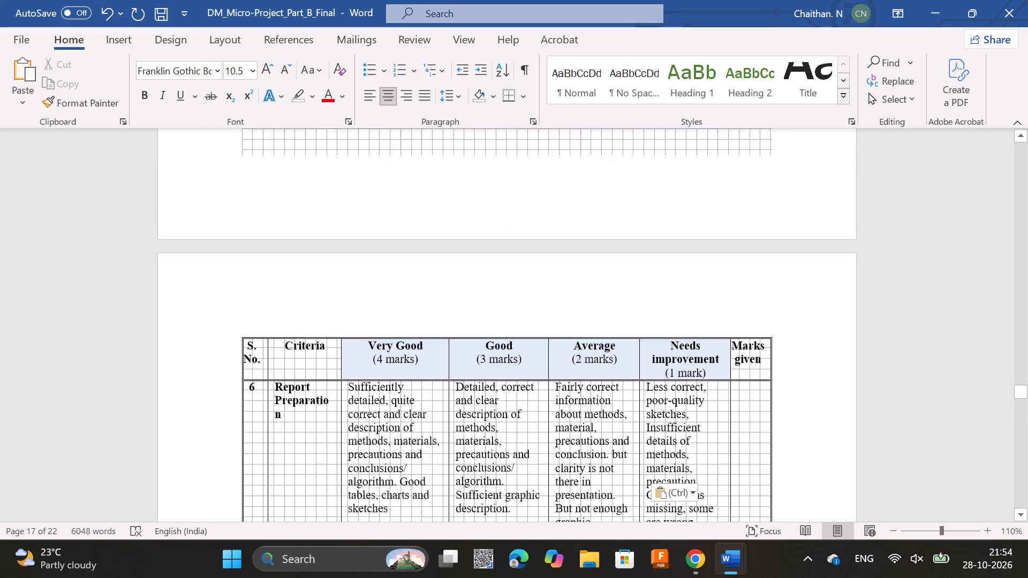
pyautogui.scroll(2, 497, 277)
pyautogui.scroll(-1, 497, 277)
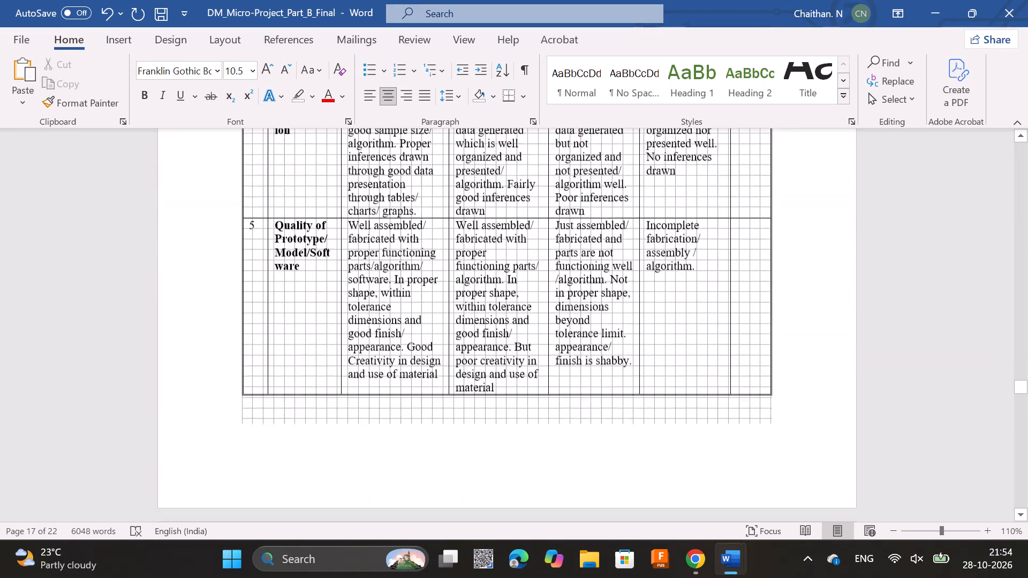
pyautogui.scroll(-2, 497, 277)
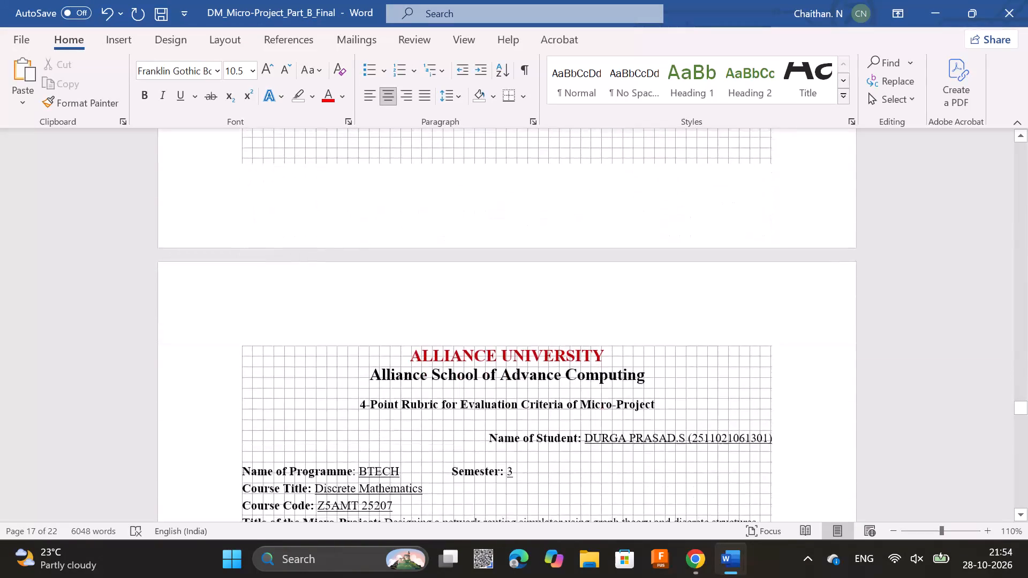
pyautogui.scroll(-2, 497, 277)
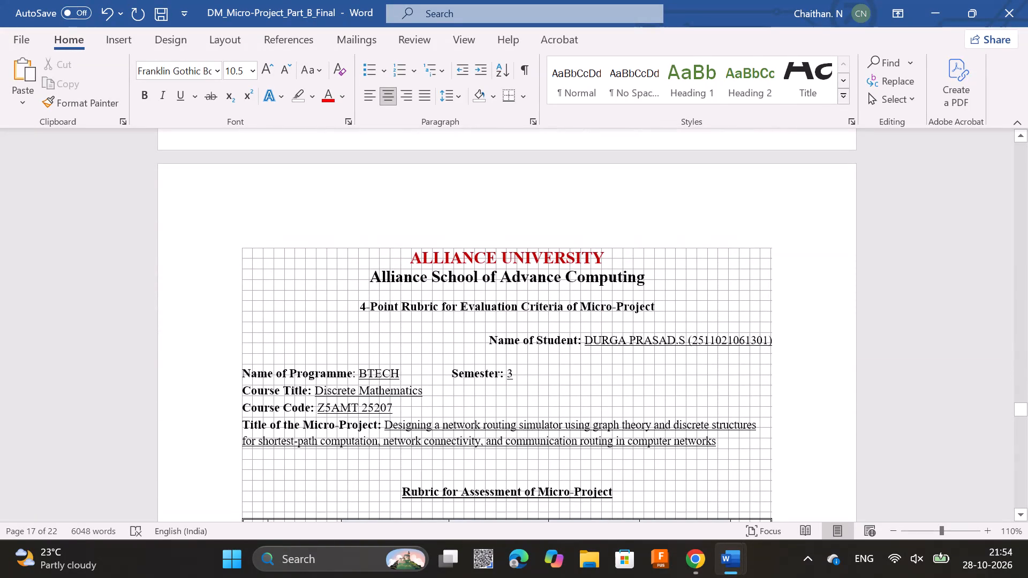
pyautogui.click(767, 340)
pyautogui.press('BackSpace')
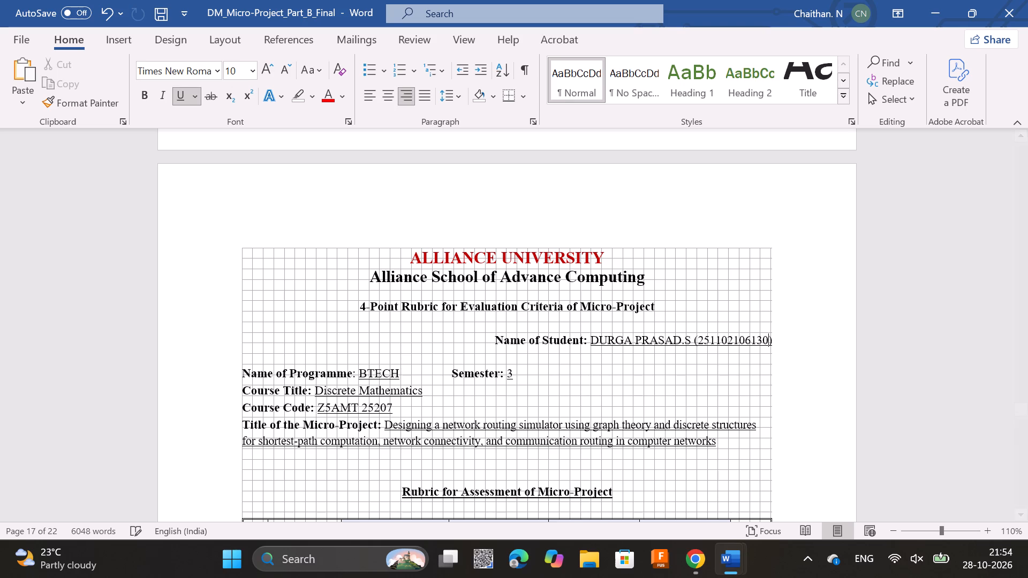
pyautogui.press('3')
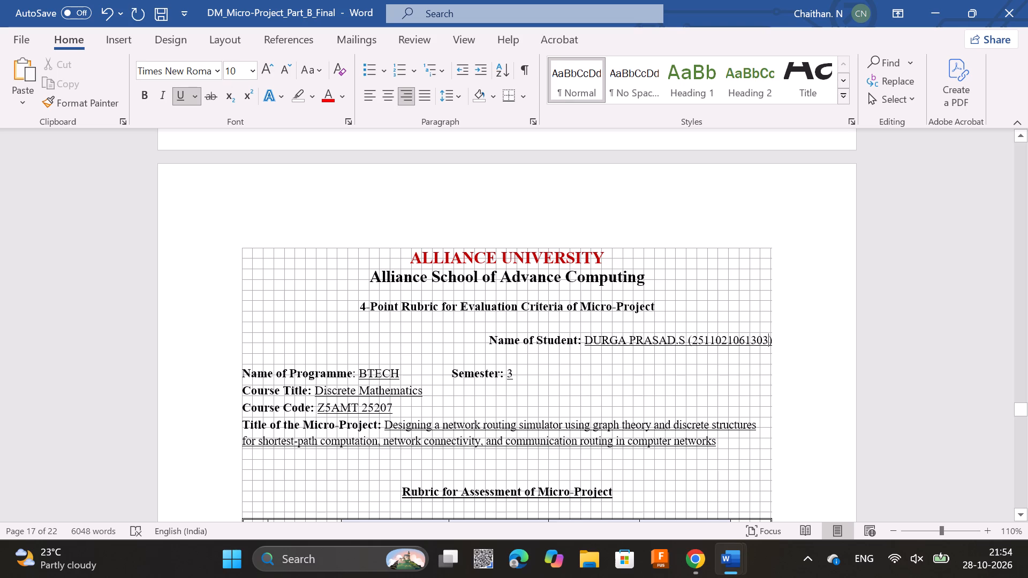
# Replace the student name before the final initial on the page 17 rubric copy with the next team member's name in capitals.
pyautogui.click(676, 340)
pyautogui.press('BackSpace')
pyautogui.press('BackSpace')
pyautogui.press('BackSpace')
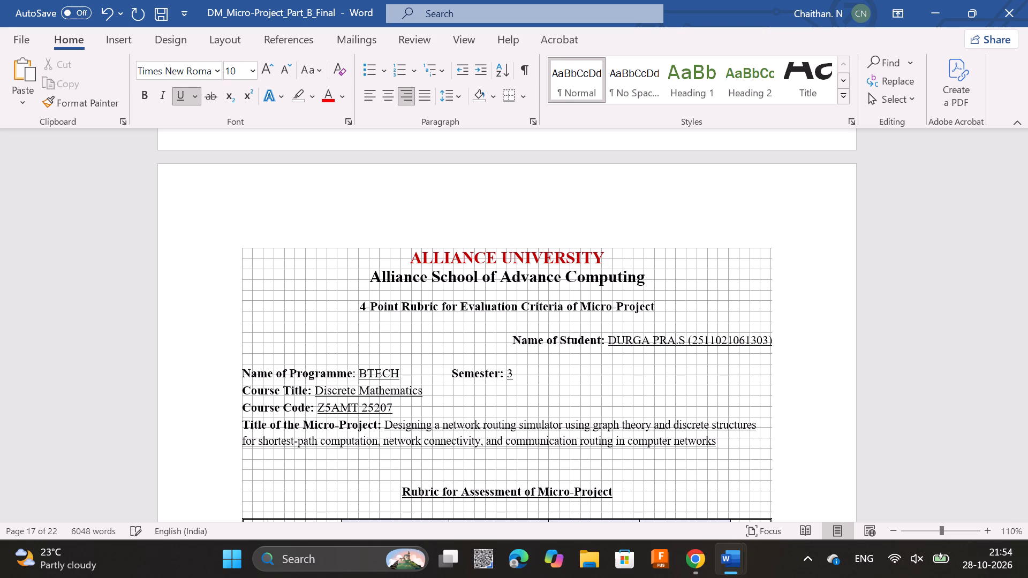
pyautogui.press('BackSpace')
pyautogui.press('BackSpace')
pyautogui.press('BackSpace')
pyautogui.press('BackSpace')
pyautogui.press('BackSpace')
pyautogui.press('BackSpace')
pyautogui.press('BackSpace')
pyautogui.press('BackSpace')
pyautogui.press('BackSpace')
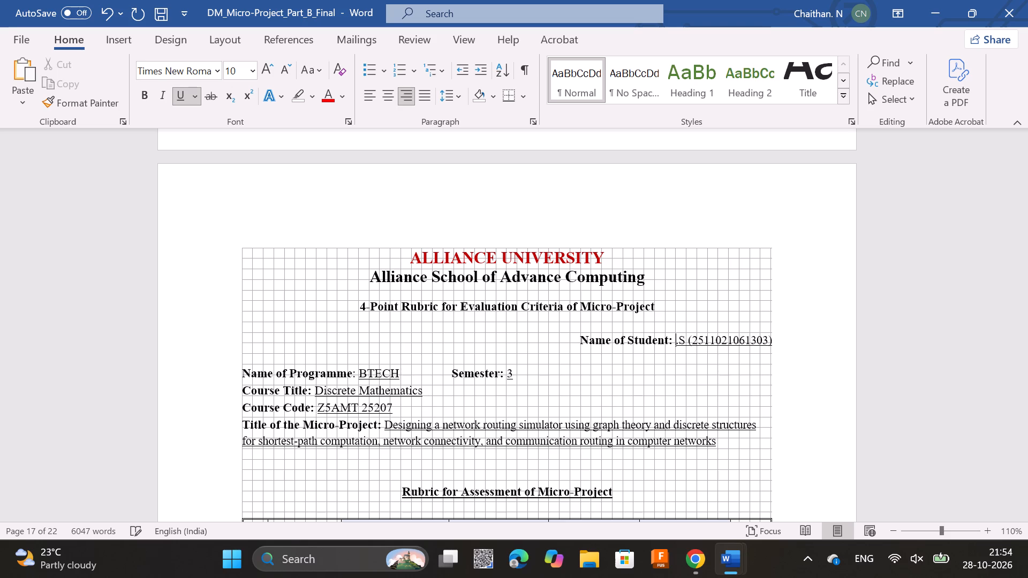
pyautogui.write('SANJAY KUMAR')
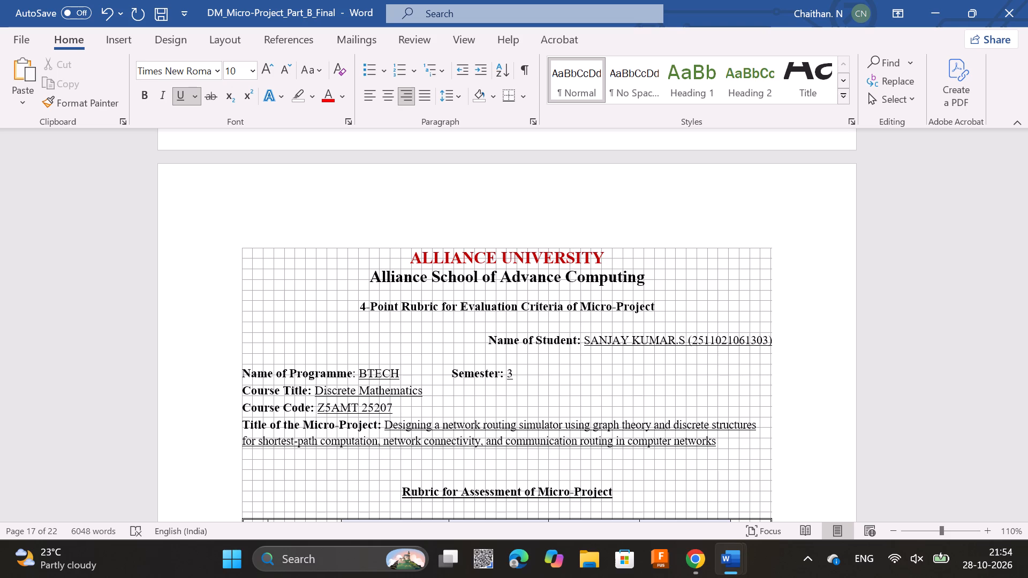
# Replace the student name on the page 19 rubric copy with the next team member's name in capitals.
pyautogui.scroll(-2, 641, 359)
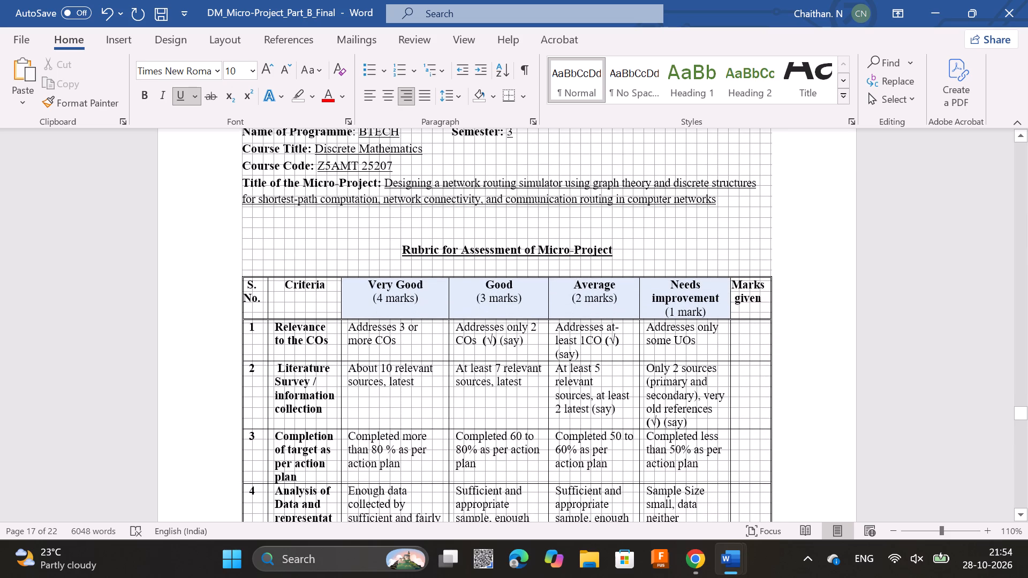
pyautogui.scroll(-4, 641, 359)
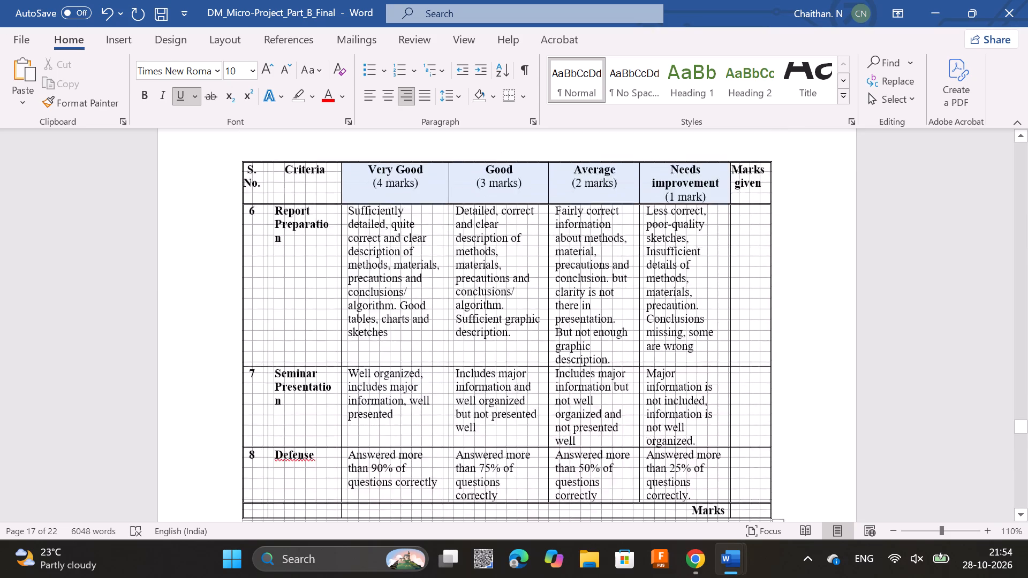
pyautogui.scroll(-8, 641, 359)
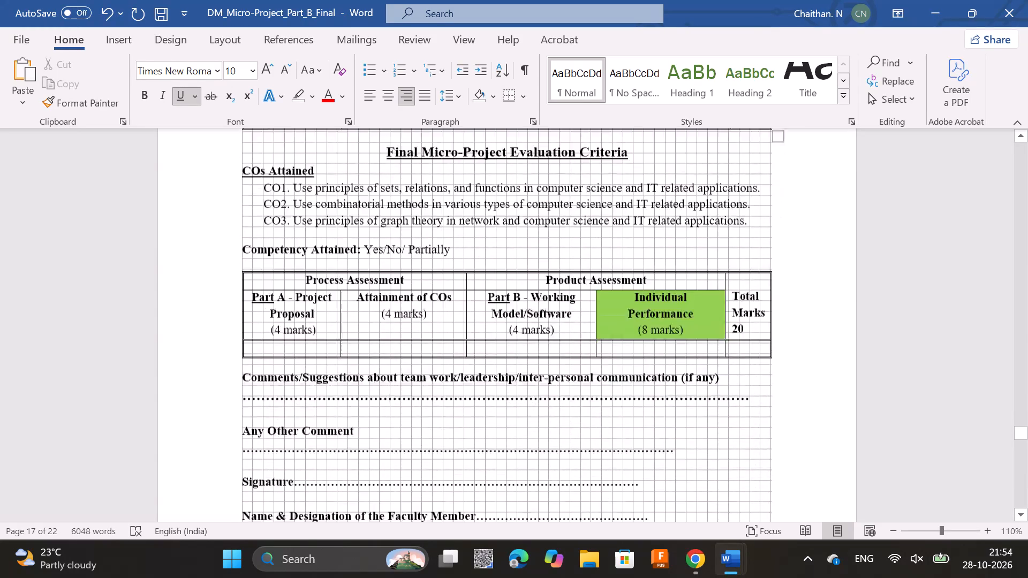
pyautogui.scroll(-5, 641, 359)
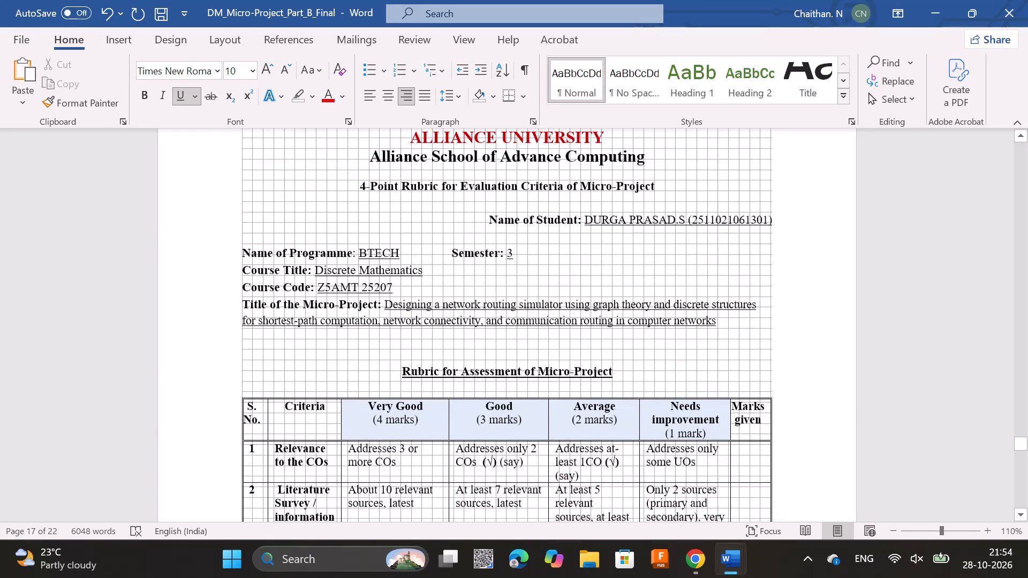
pyautogui.click(684, 215)
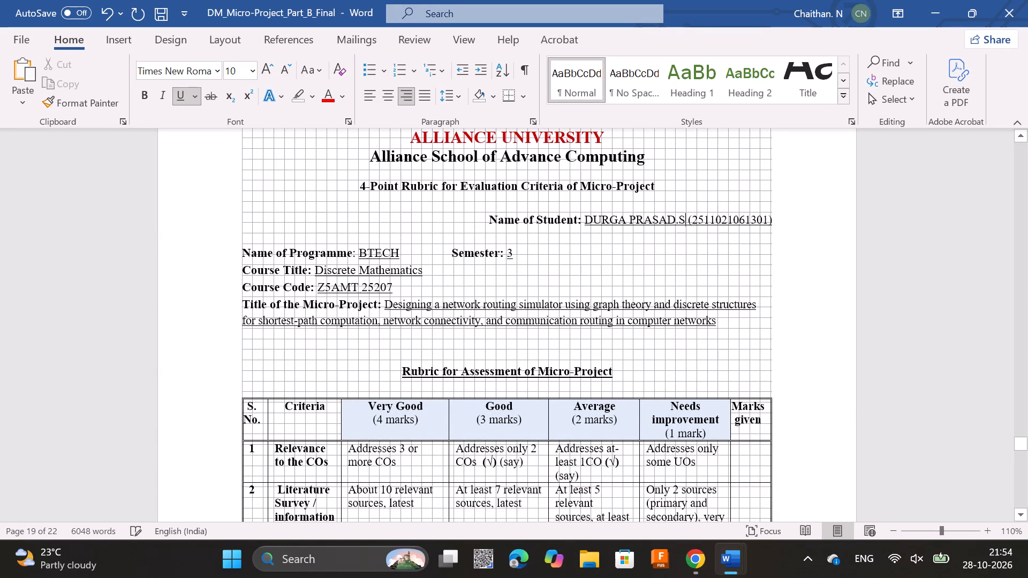
pyautogui.press('BackSpace')
pyautogui.press('BackSpace')
pyautogui.press('BackSpace')
pyautogui.press('BackSpace')
pyautogui.press('BackSpace')
pyautogui.press('BackSpace')
pyautogui.press('BackSpace')
pyautogui.press('BackSpace')
pyautogui.press('BackSpace')
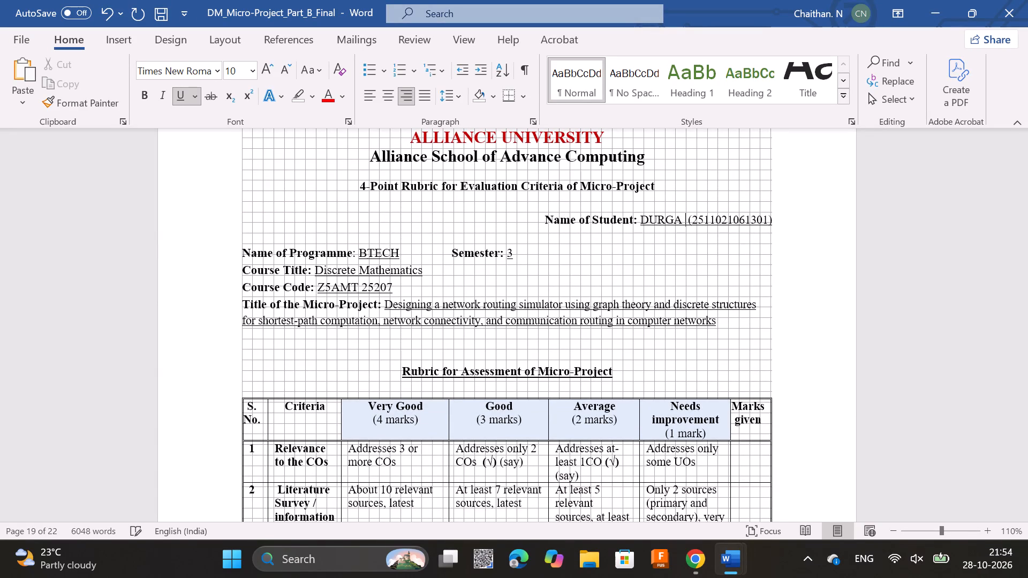
pyautogui.press('BackSpace')
pyautogui.press('BackSpace')
pyautogui.press('BackSpace')
pyautogui.press('BackSpace')
pyautogui.press('BackSpace')
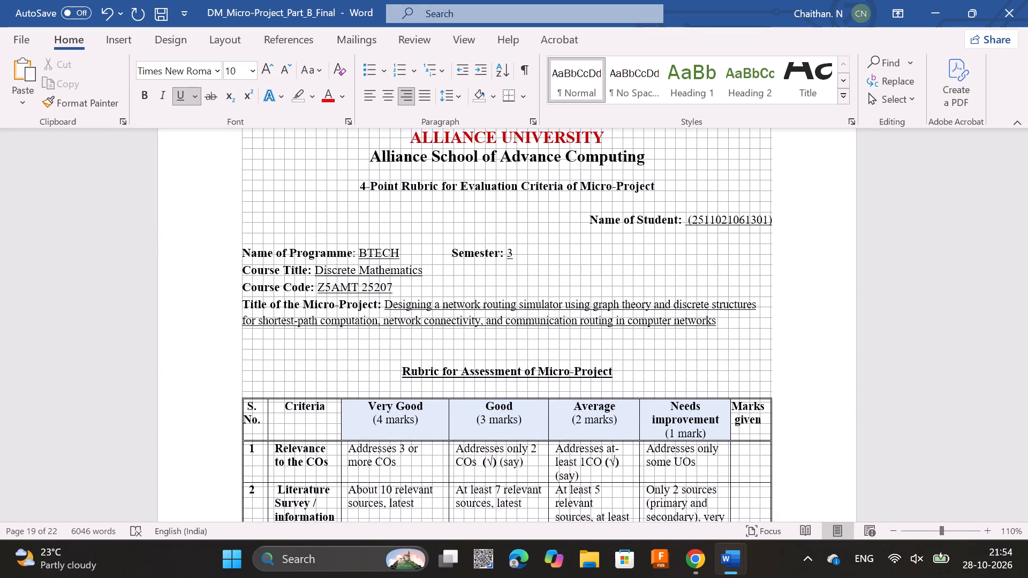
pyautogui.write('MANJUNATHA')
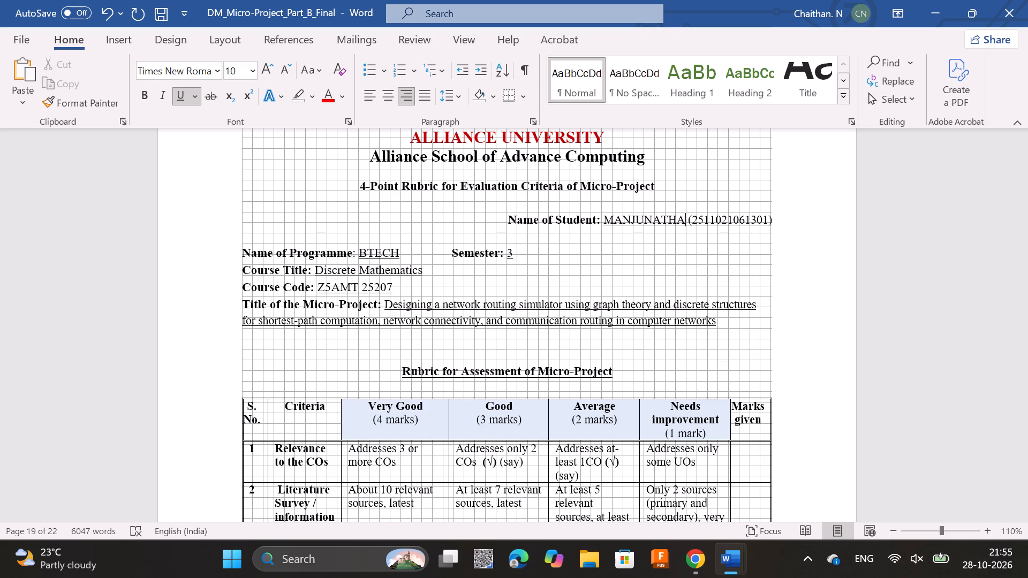
# Correct the last digit of the student ID number on the page 19 rubric copy for that team member.
pyautogui.click(766, 218)
pyautogui.press('BackSpace')
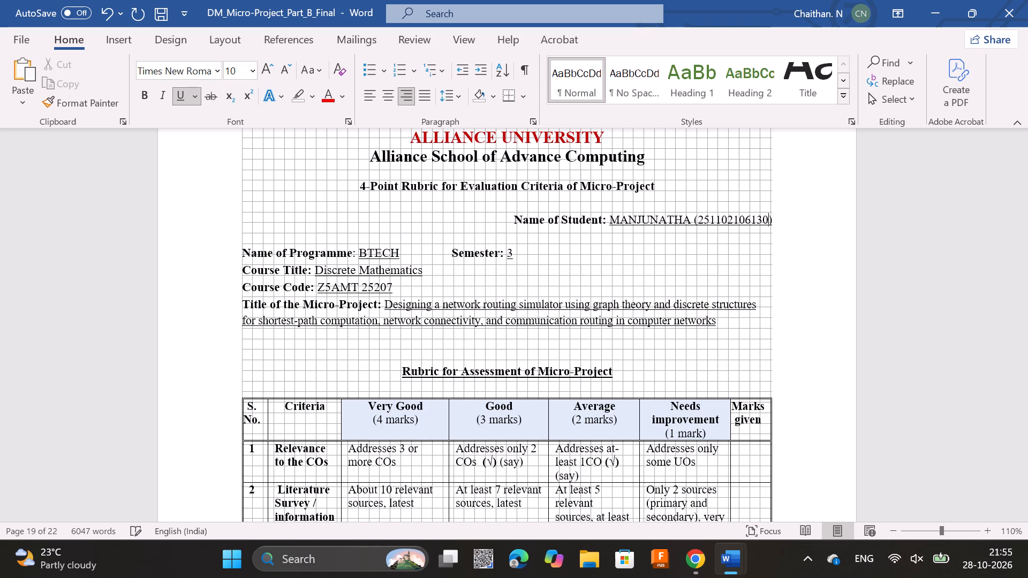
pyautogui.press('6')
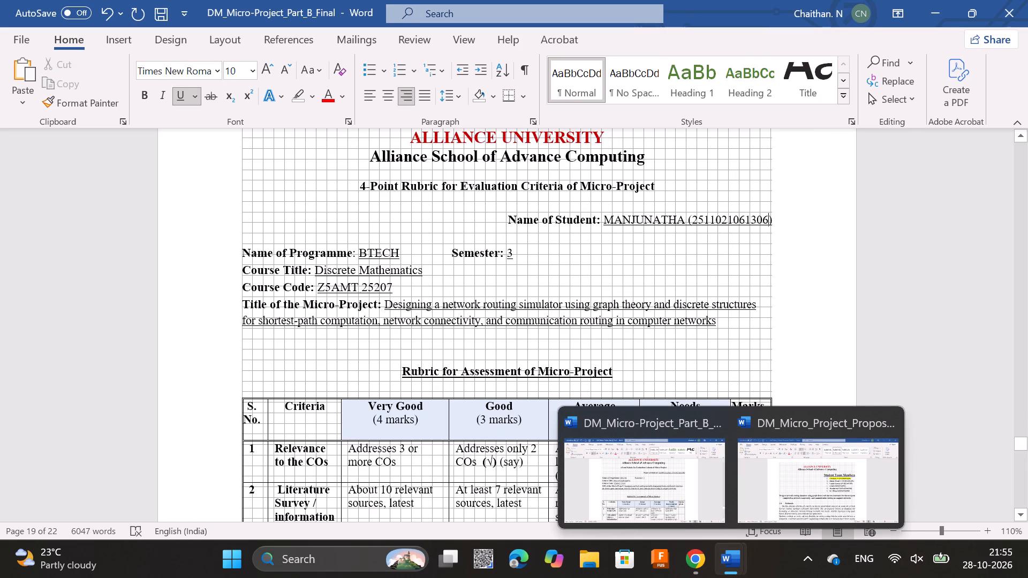
pyautogui.click(634, 294)
# Correct the last digit of the student ID number on the page 21 rubric copy for the last team member.
pyautogui.scroll(-3, 634, 294)
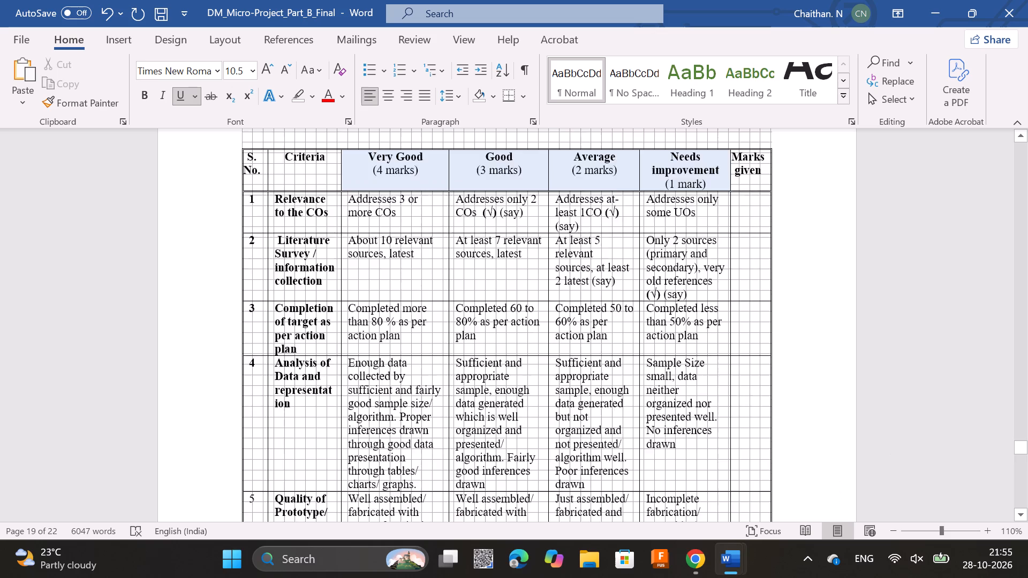
pyautogui.scroll(-11, 634, 294)
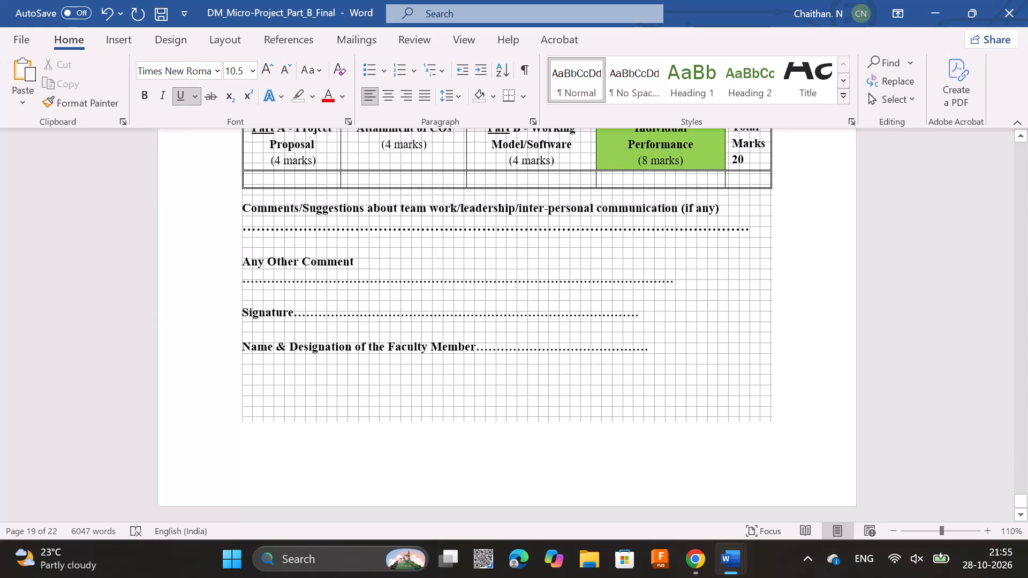
pyautogui.scroll(-1, 634, 294)
pyautogui.scroll(5, 634, 294)
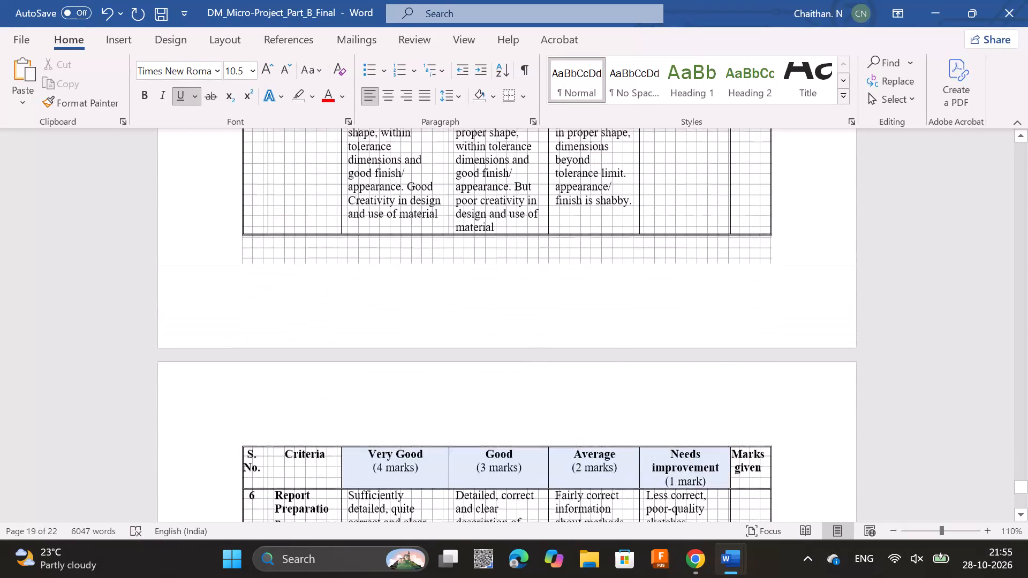
pyautogui.scroll(7, 634, 294)
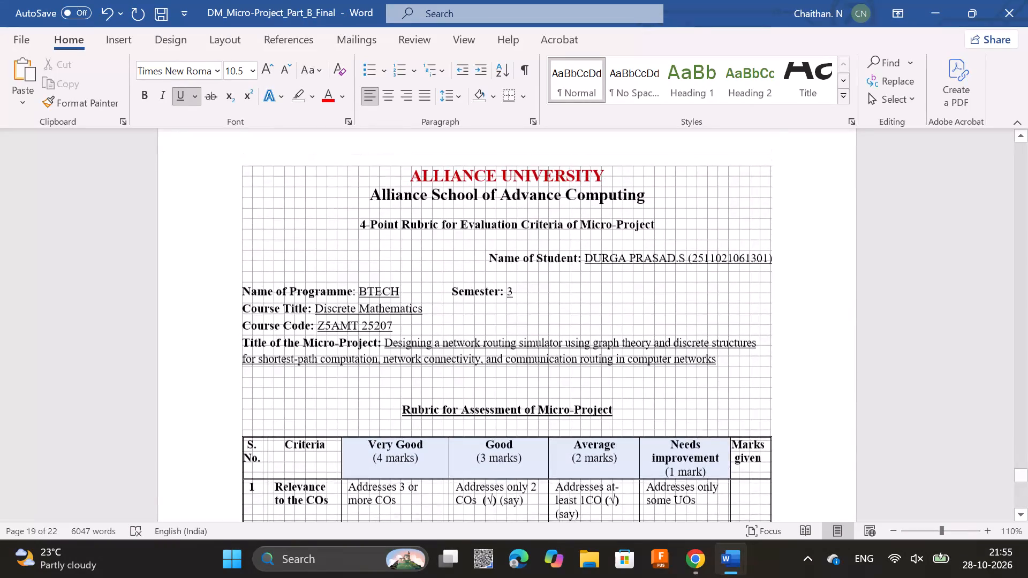
pyautogui.scroll(1, 634, 294)
pyautogui.click(767, 299)
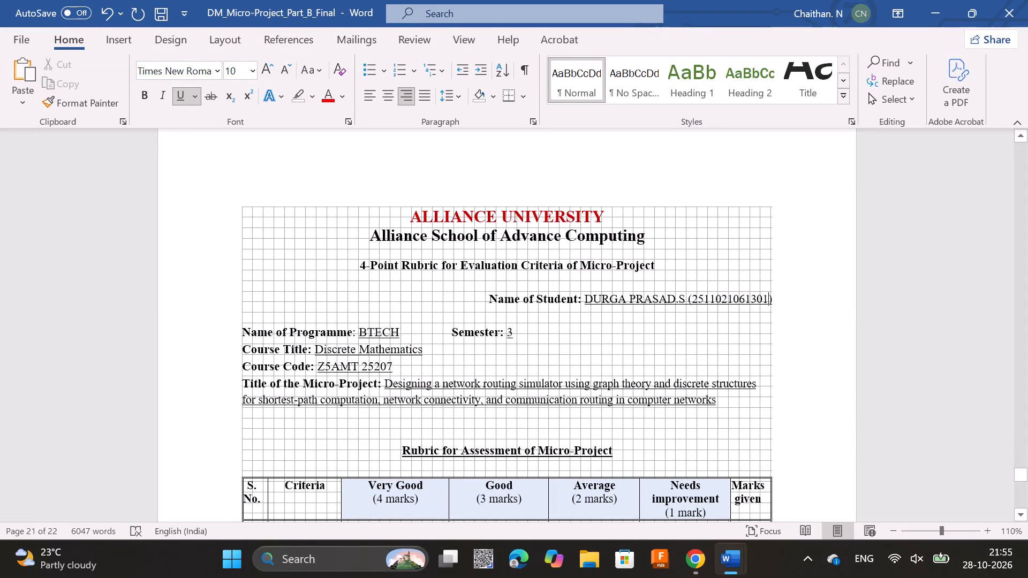
pyautogui.press('BackSpace')
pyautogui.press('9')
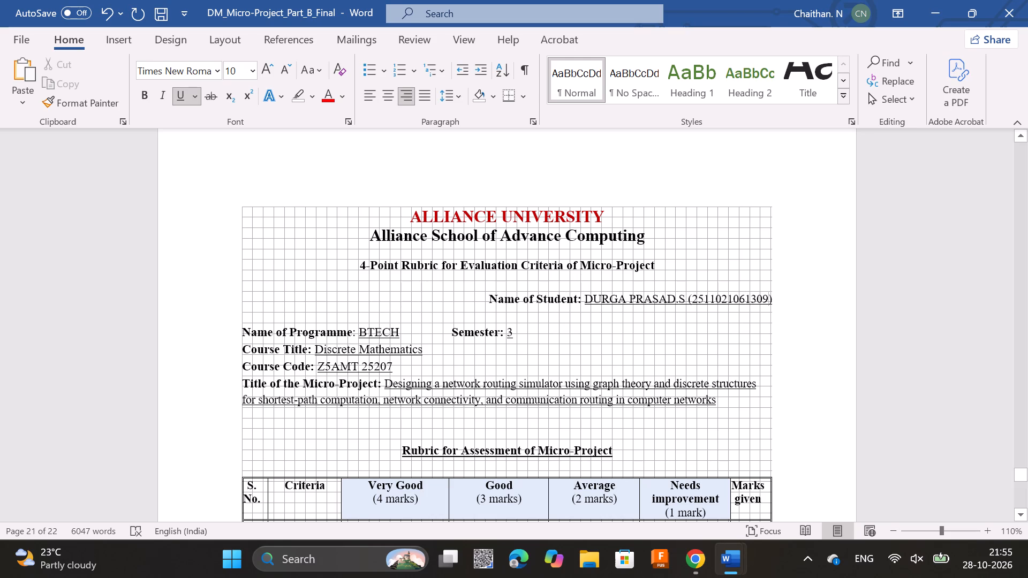
# Replace the student name on the page 21 rubric copy with the last team member's initial and name in capitals.
pyautogui.click(686, 299)
pyautogui.press('BackSpace')
pyautogui.press('BackSpace')
pyautogui.press('BackSpace')
pyautogui.press('BackSpace')
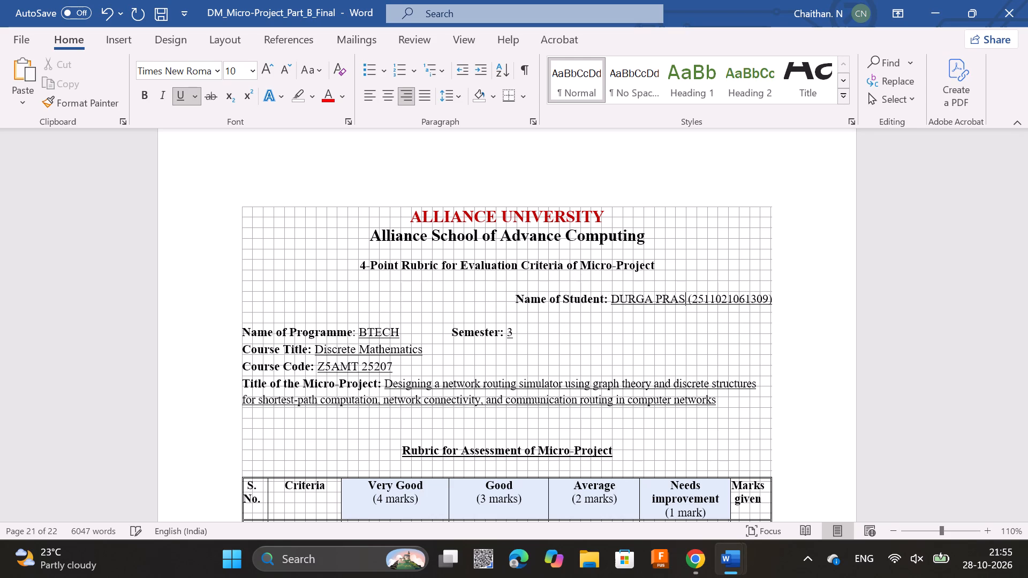
pyautogui.press('BackSpace')
pyautogui.press('BackSpace')
pyautogui.press('BackSpace')
pyautogui.press('BackSpace')
pyautogui.press('BackSpace')
pyautogui.press('BackSpace')
pyautogui.press('BackSpace')
pyautogui.press('BackSpace')
pyautogui.press('BackSpace')
pyautogui.press('BackSpace')
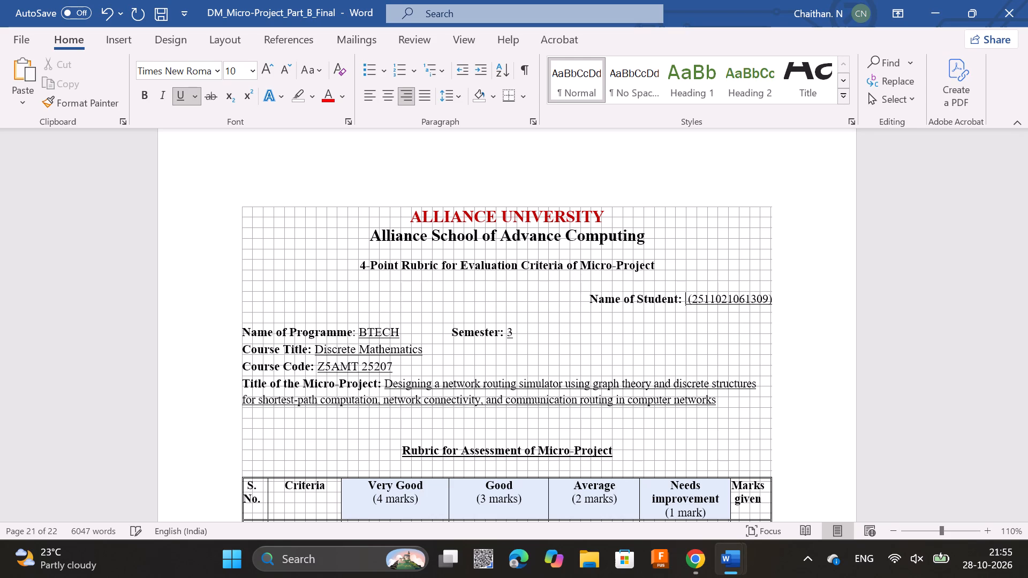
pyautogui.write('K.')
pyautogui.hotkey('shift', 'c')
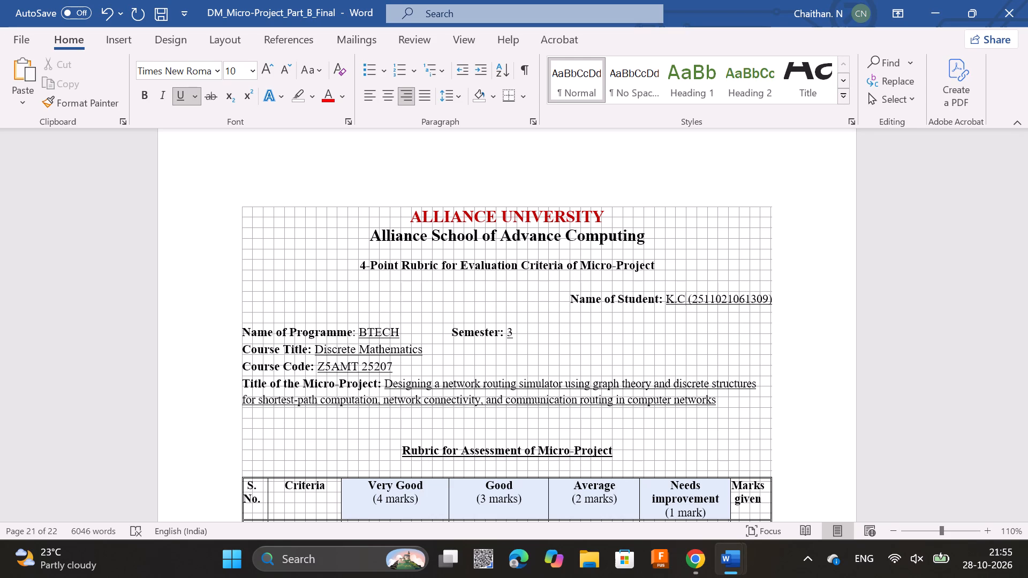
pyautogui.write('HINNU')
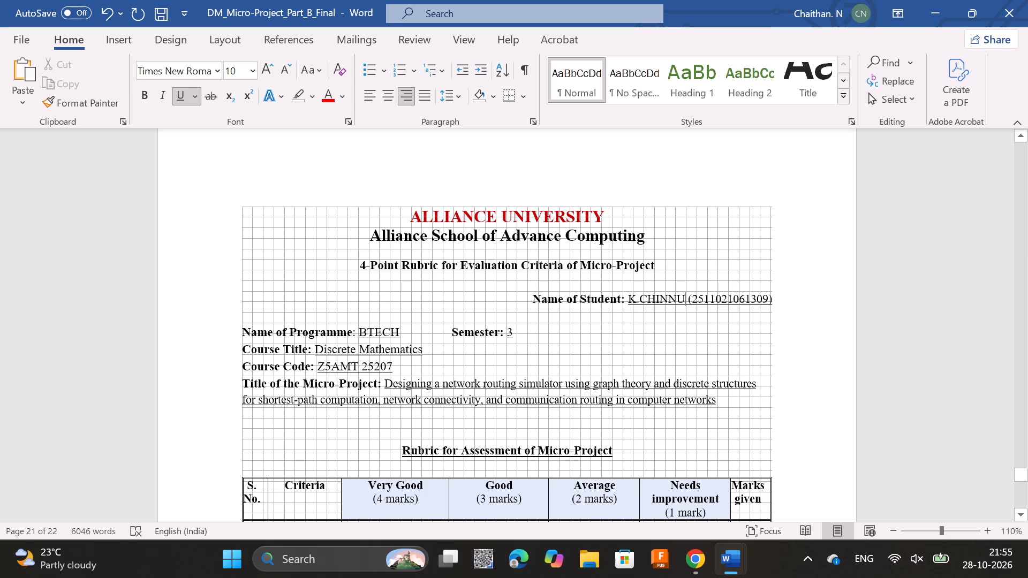
# Change the college line under the university title on page 1 to "ALLIANCE SCHOOL OF ADVANCE COMPUTING".
pyautogui.scroll(-11, 587, 308)
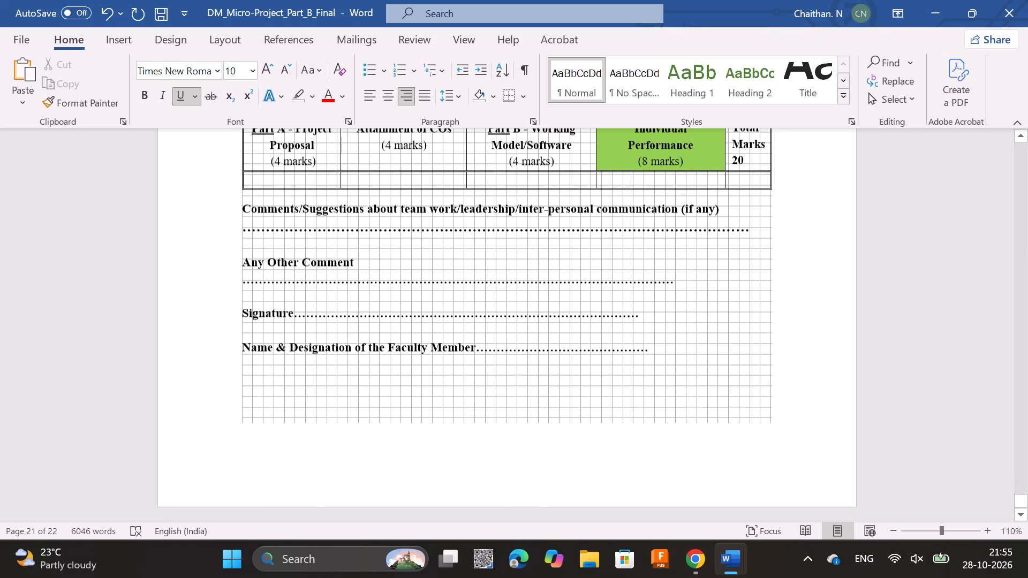
pyautogui.scroll(10, 587, 308)
pyautogui.scroll(14, 587, 308)
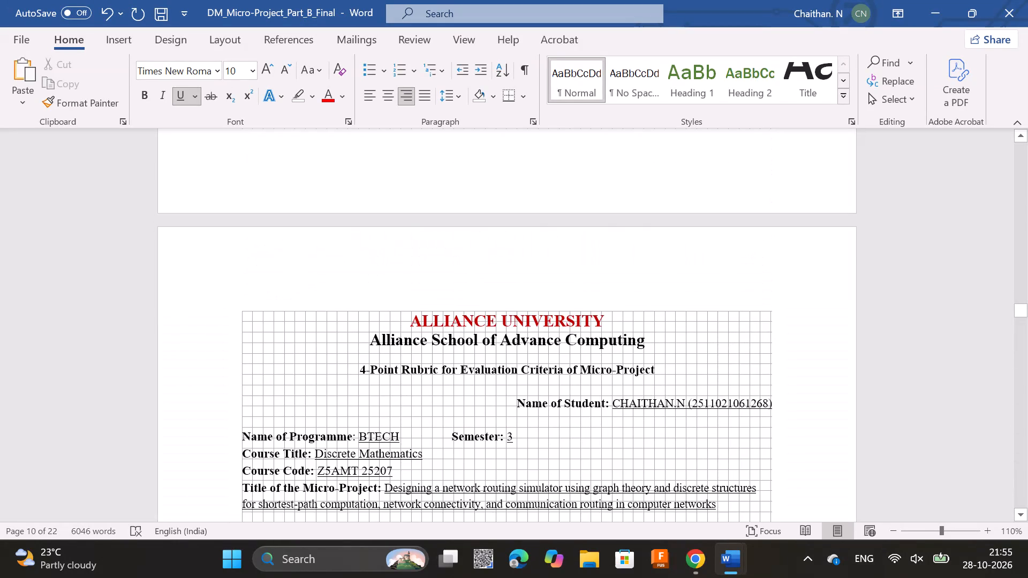
pyautogui.scroll(13, 587, 308)
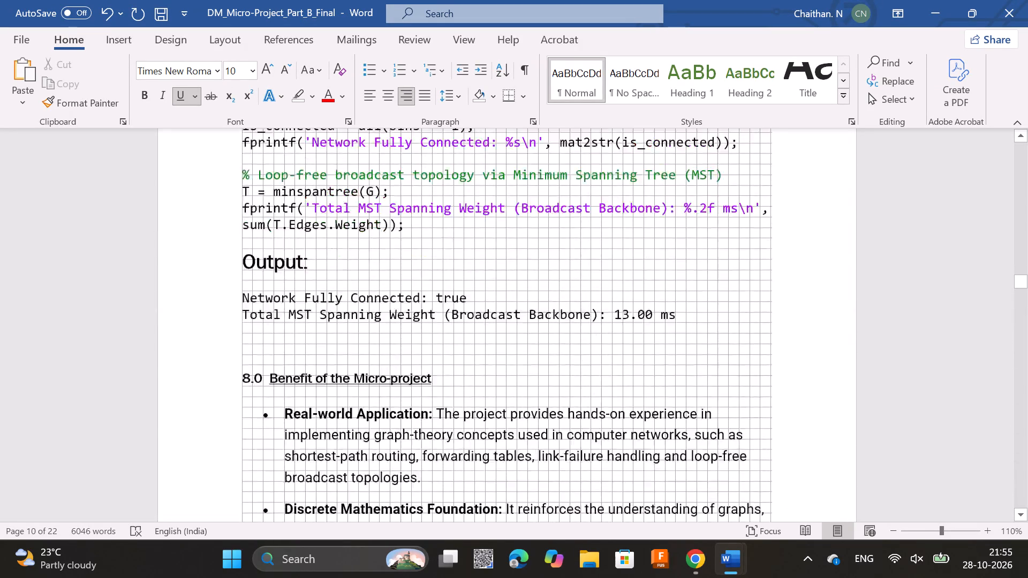
pyautogui.scroll(13, 587, 308)
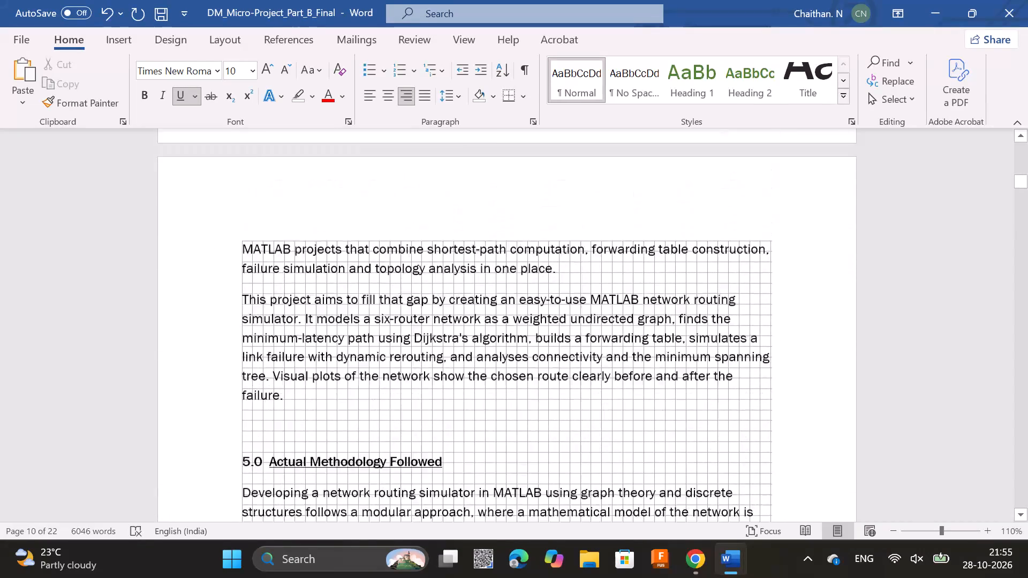
pyautogui.scroll(1, 587, 308)
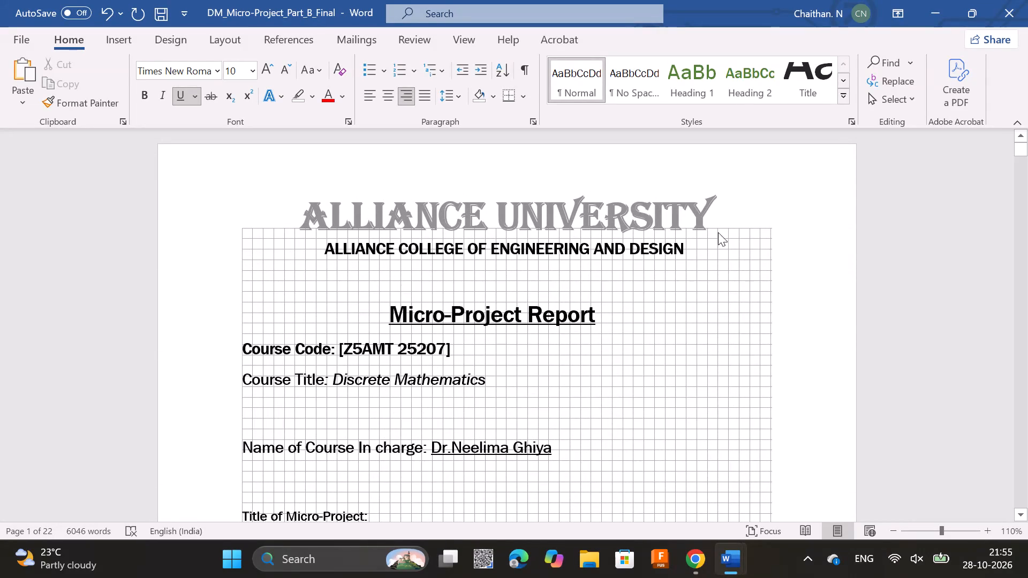
pyautogui.click(690, 249)
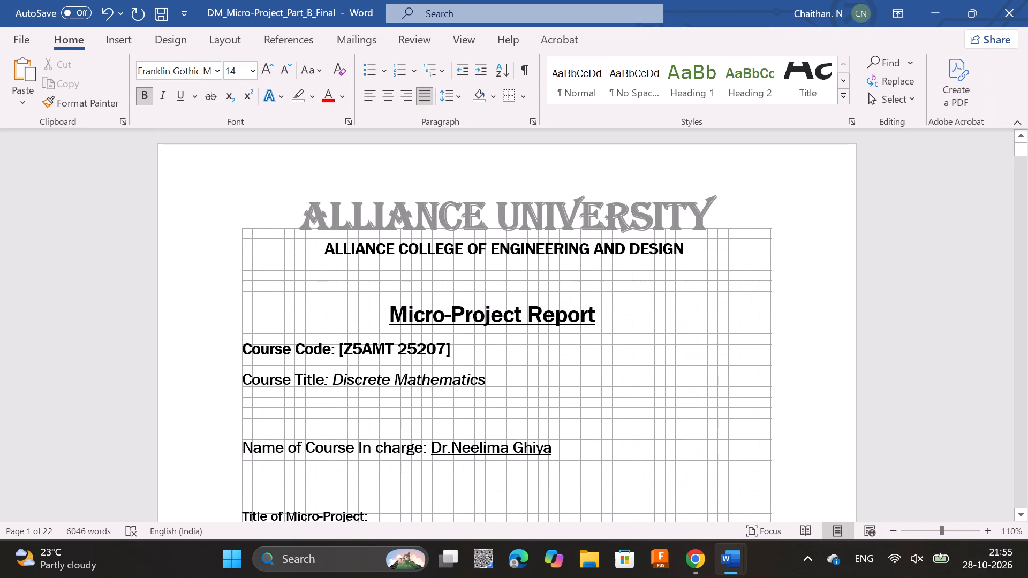
pyautogui.press('BackSpace')
pyautogui.press('BackSpace')
pyautogui.press('BackSpace')
pyautogui.press('BackSpace')
pyautogui.press('BackSpace')
pyautogui.press('BackSpace')
pyautogui.press('BackSpace')
pyautogui.press('BackSpace')
pyautogui.press('BackSpace')
pyautogui.press('BackSpace')
pyautogui.press('BackSpace')
pyautogui.press('BackSpace')
pyautogui.press('BackSpace')
pyautogui.press('BackSpace')
pyautogui.press('BackSpace')
pyautogui.press('BackSpace')
pyautogui.press('BackSpace')
pyautogui.press('BackSpace')
pyautogui.press('BackSpace')
pyautogui.press('BackSpace')
pyautogui.press('BackSpace')
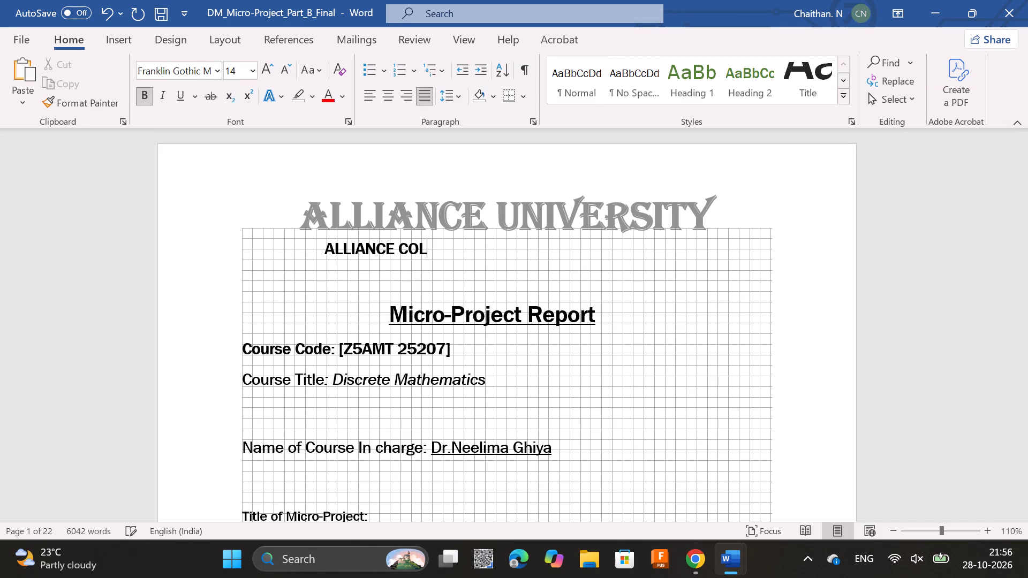
pyautogui.press('BackSpace')
pyautogui.press('BackSpace')
pyautogui.press('BackSpace')
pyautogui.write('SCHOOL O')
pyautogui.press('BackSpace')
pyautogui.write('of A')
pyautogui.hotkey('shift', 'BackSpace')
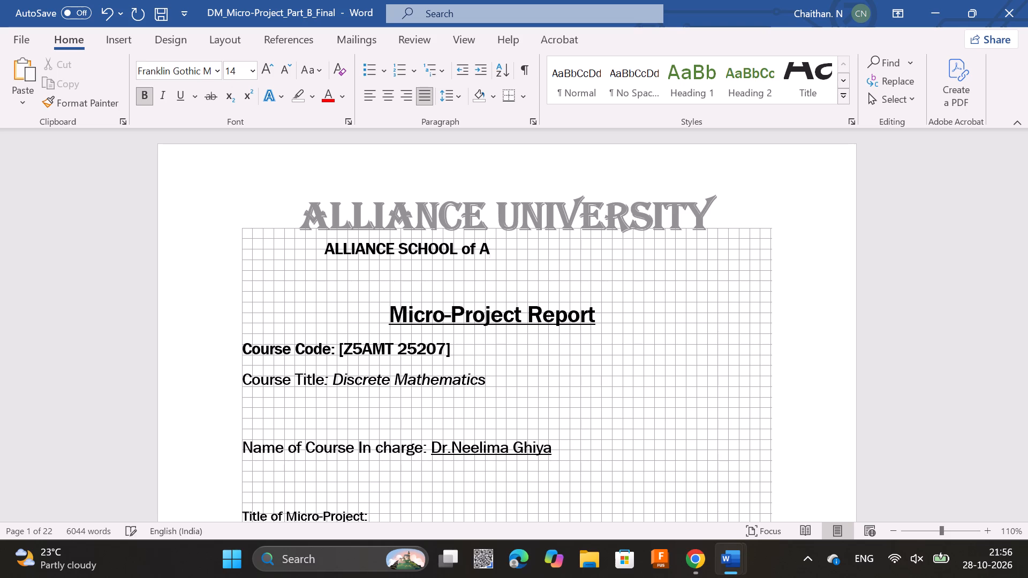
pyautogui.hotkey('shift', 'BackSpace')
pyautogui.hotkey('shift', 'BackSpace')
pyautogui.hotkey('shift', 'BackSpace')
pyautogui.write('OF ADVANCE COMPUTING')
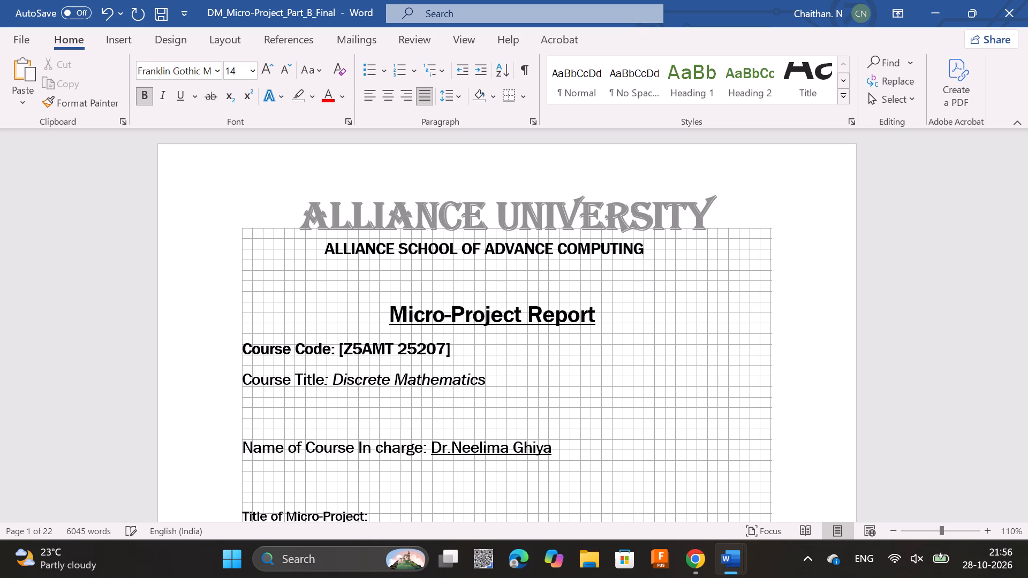
# Review the whole report from the title block on page 1 through to the last rubric page.
pyautogui.scroll(-1, 545, 328)
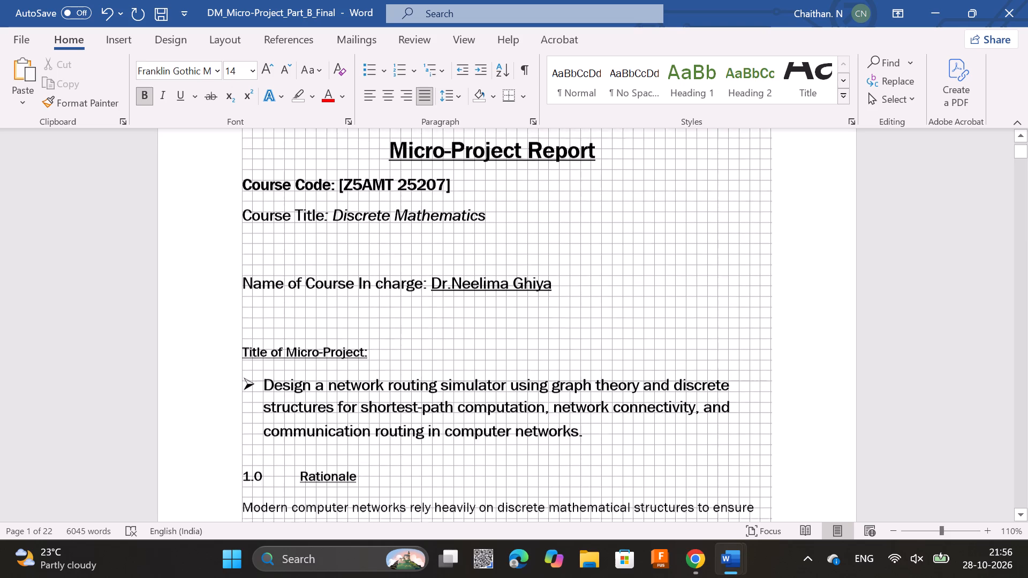
pyautogui.scroll(-1, 545, 328)
pyautogui.scroll(2, 545, 328)
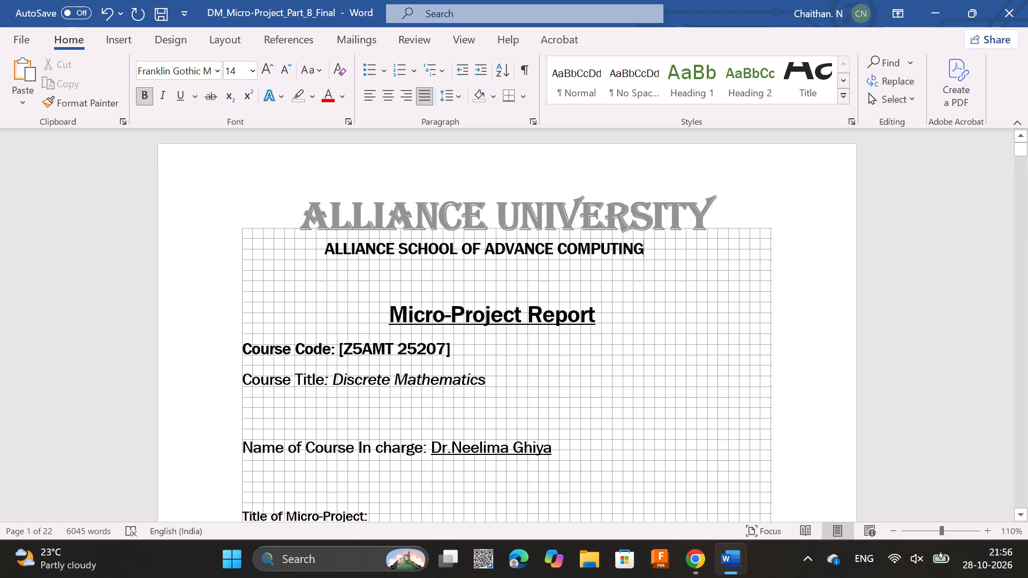
pyautogui.scroll(1, 545, 328)
pyautogui.scroll(-13, 545, 328)
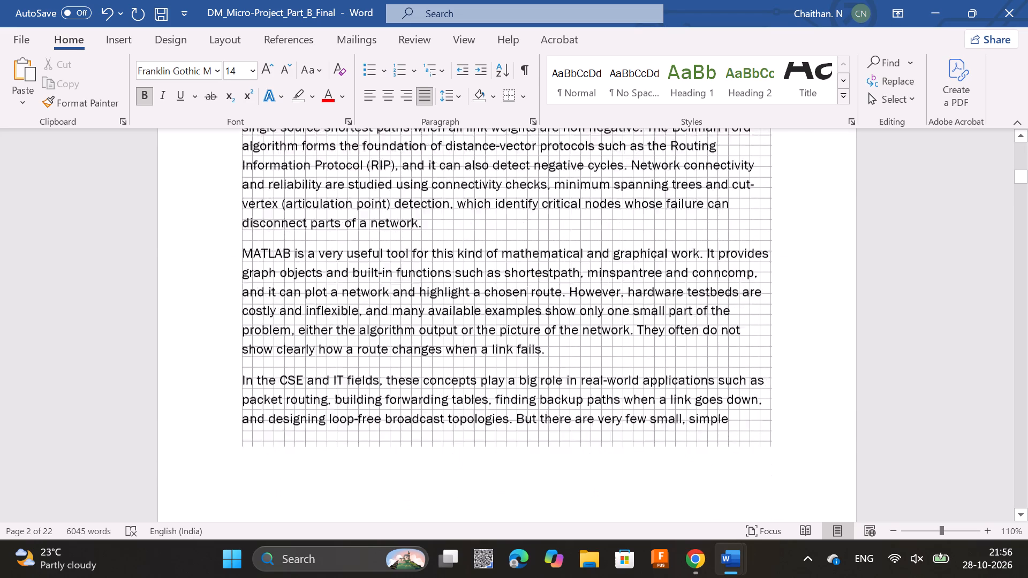
pyautogui.scroll(-17, 545, 328)
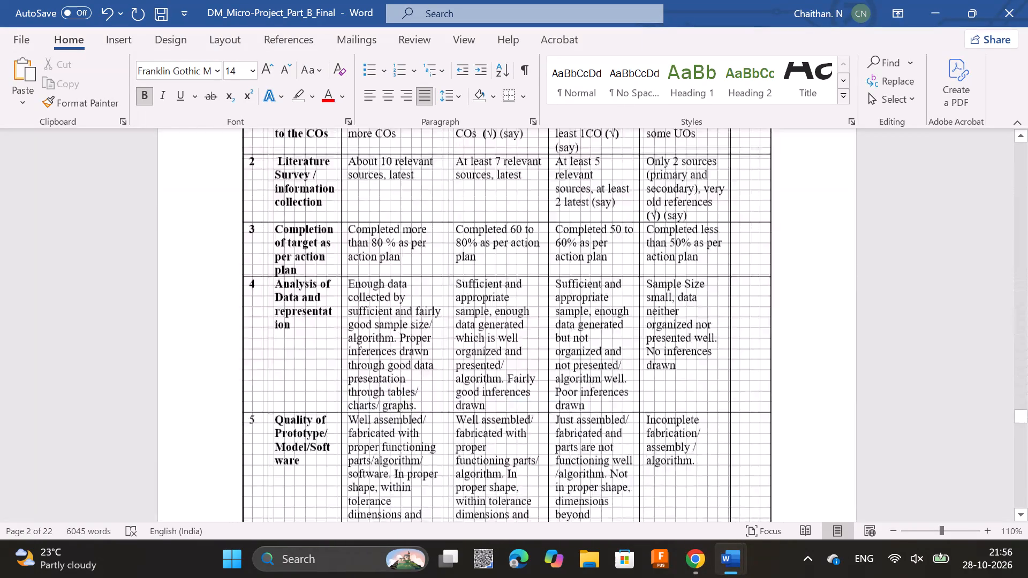
pyautogui.scroll(-11, 545, 328)
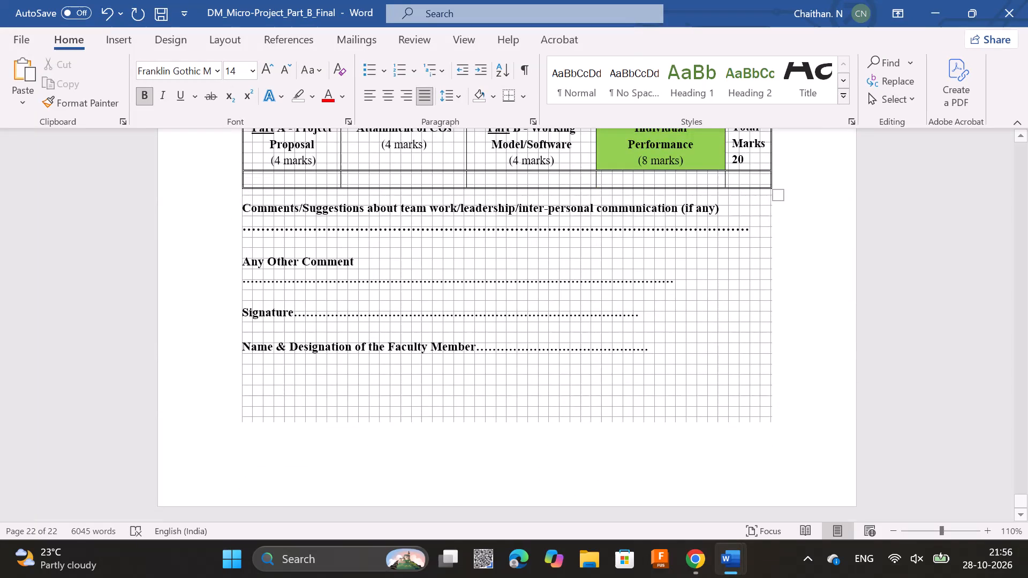
# Save the finished Part B report under its existing file name.
pyautogui.scroll(12, 528, 259)
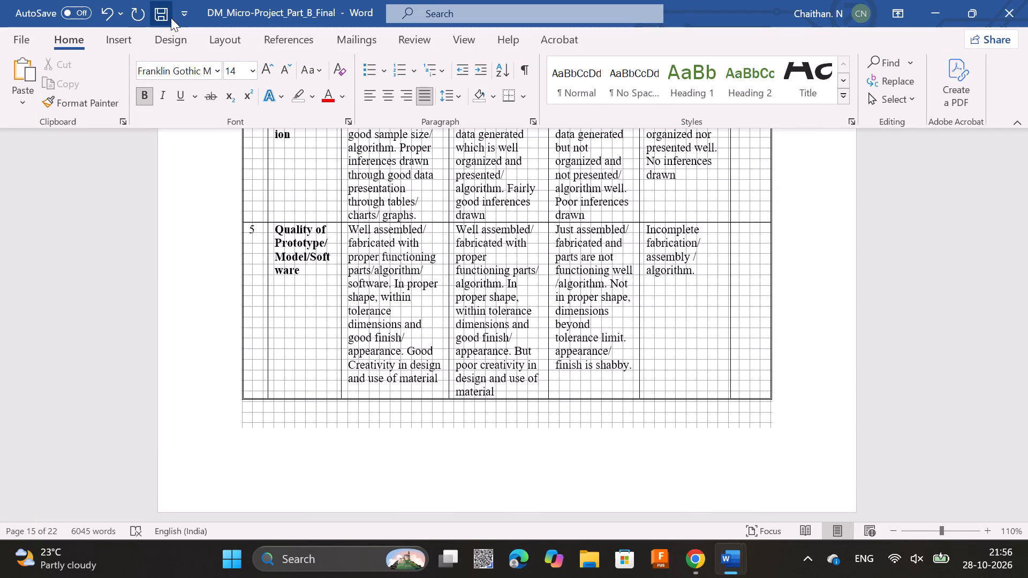
pyautogui.click(179, 16)
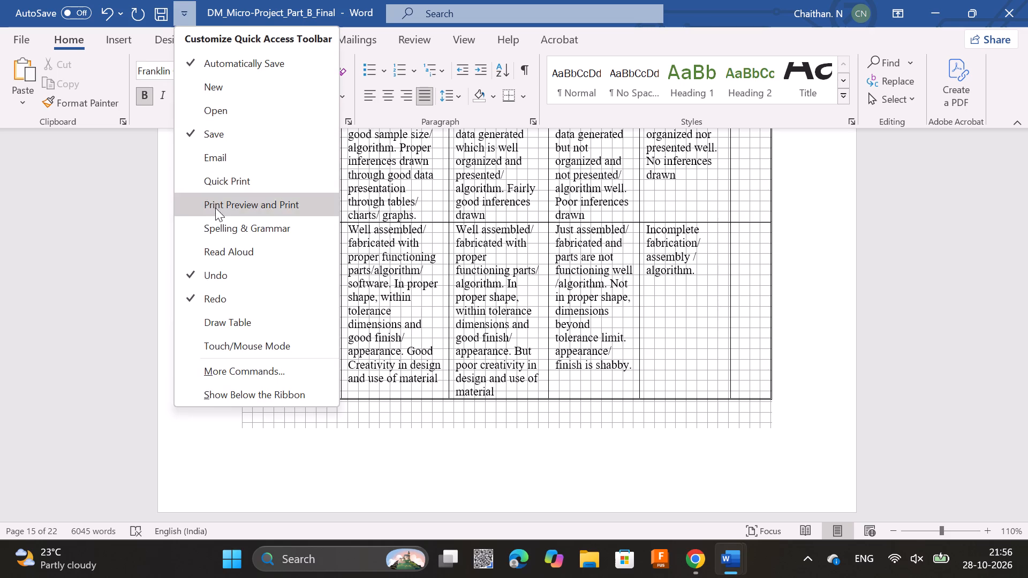
pyautogui.click(120, 194)
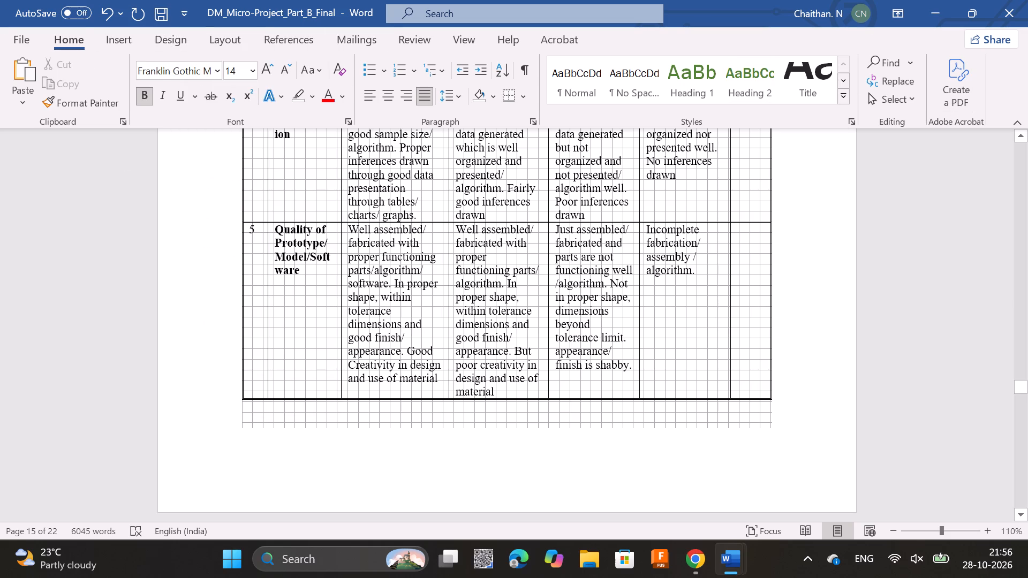
pyautogui.hotkey('ctrl', 's')
pyautogui.click(165, 13)
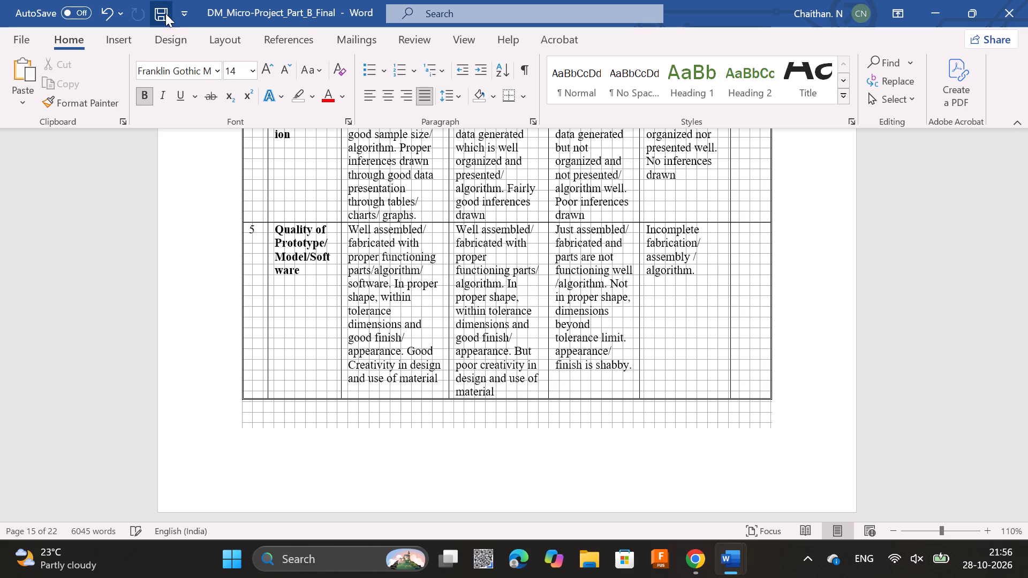
# Restore the Part B report window down from its maximized size.
pyautogui.doubleClick(306, 13)
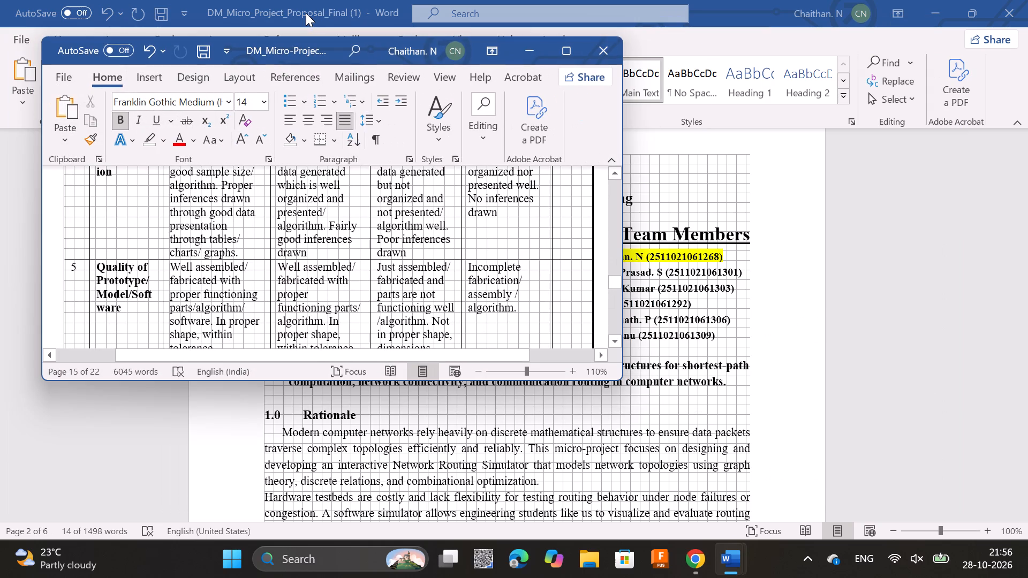
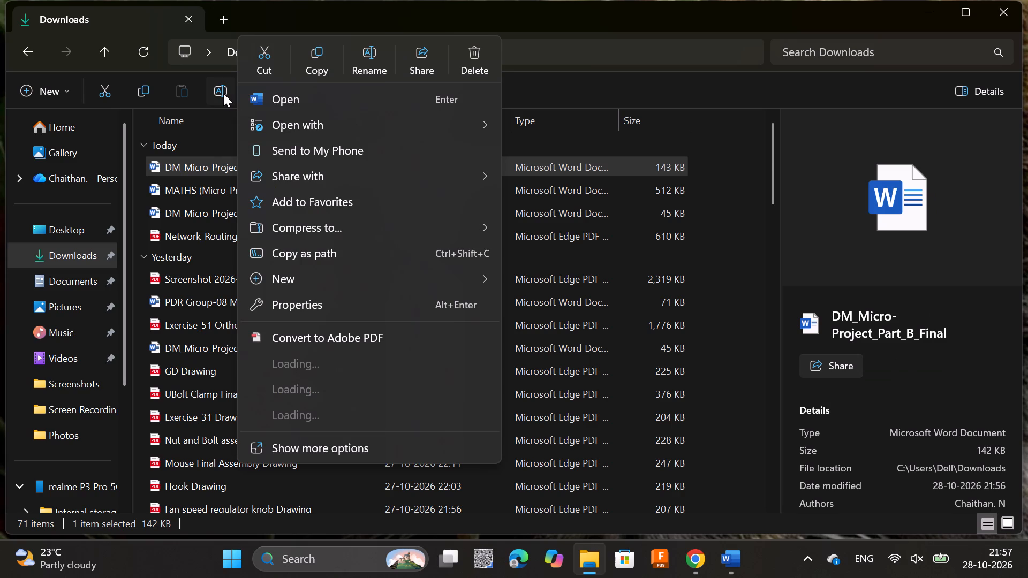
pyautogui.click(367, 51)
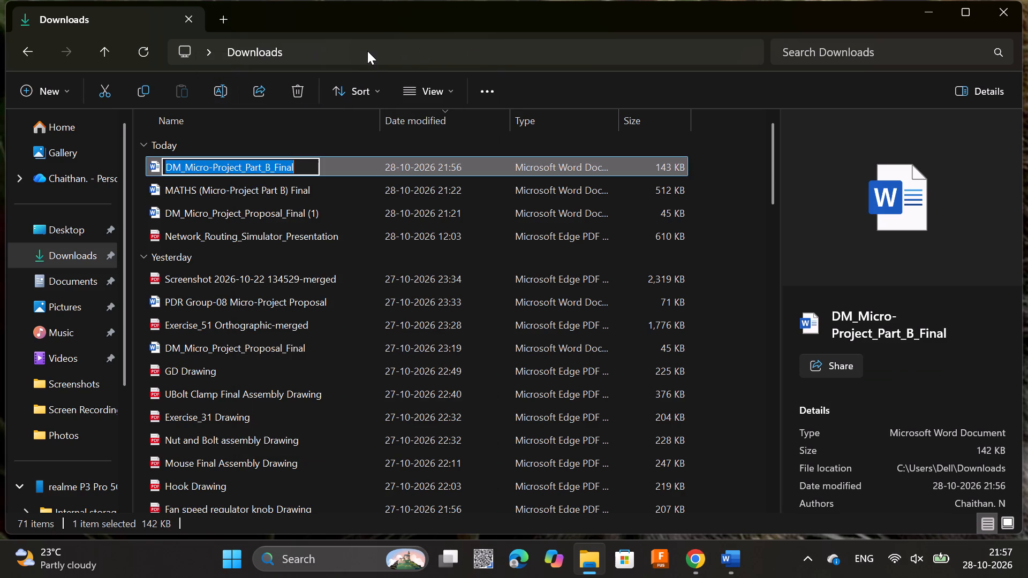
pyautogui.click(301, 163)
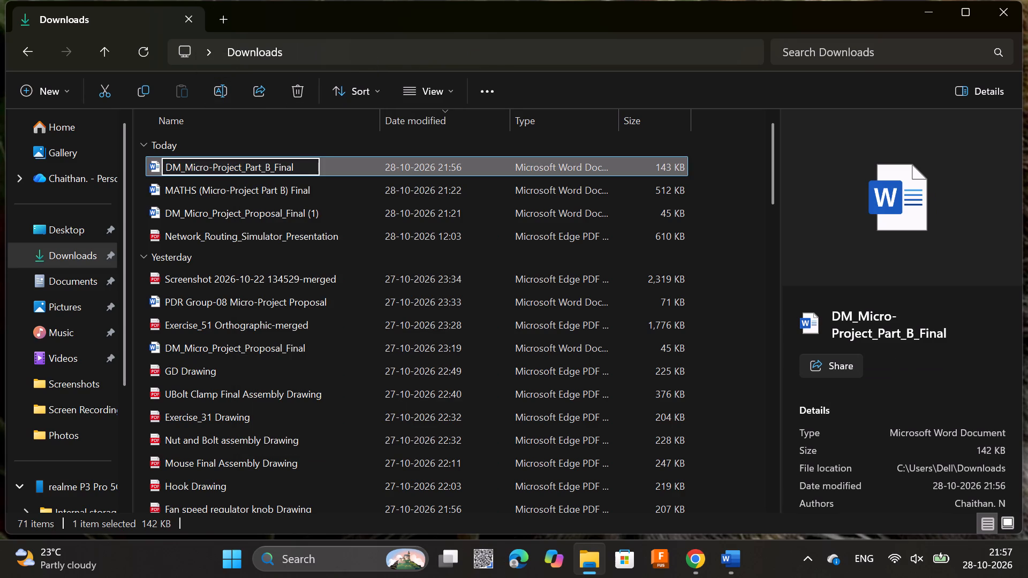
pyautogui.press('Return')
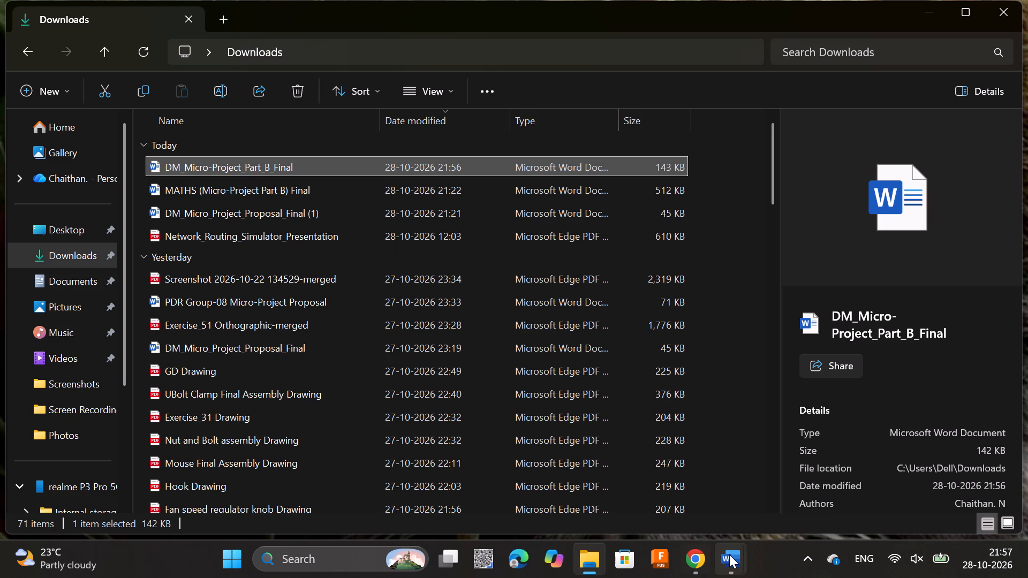
# Switch to the DM_Micro_Project_Proposal_Final (1) document in Word and look through its cover page, team list, schedule table and resources table.
pyautogui.click(784, 493)
pyautogui.scroll(2, 540, 367)
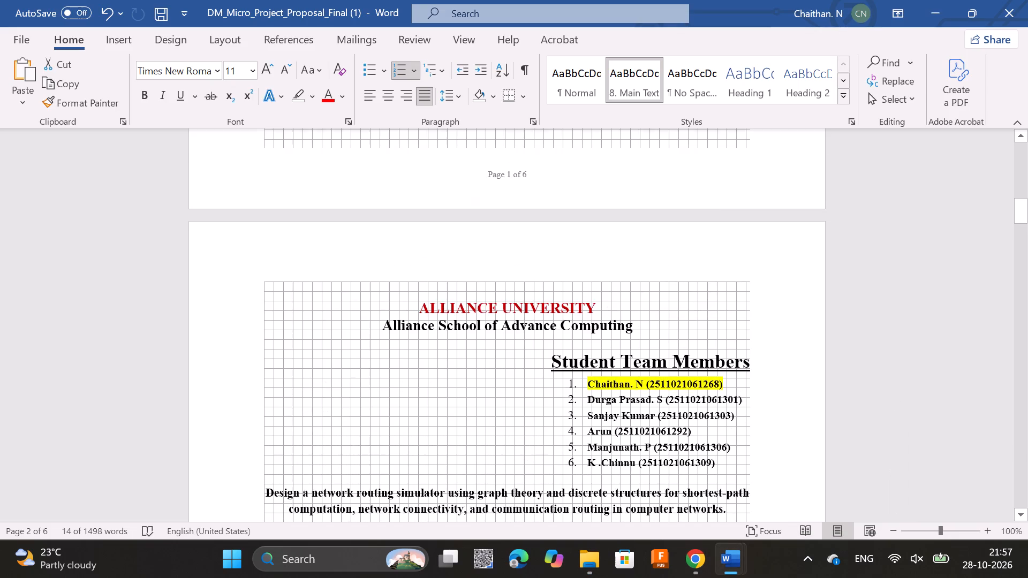
pyautogui.scroll(9, 540, 367)
pyautogui.scroll(-2, 540, 367)
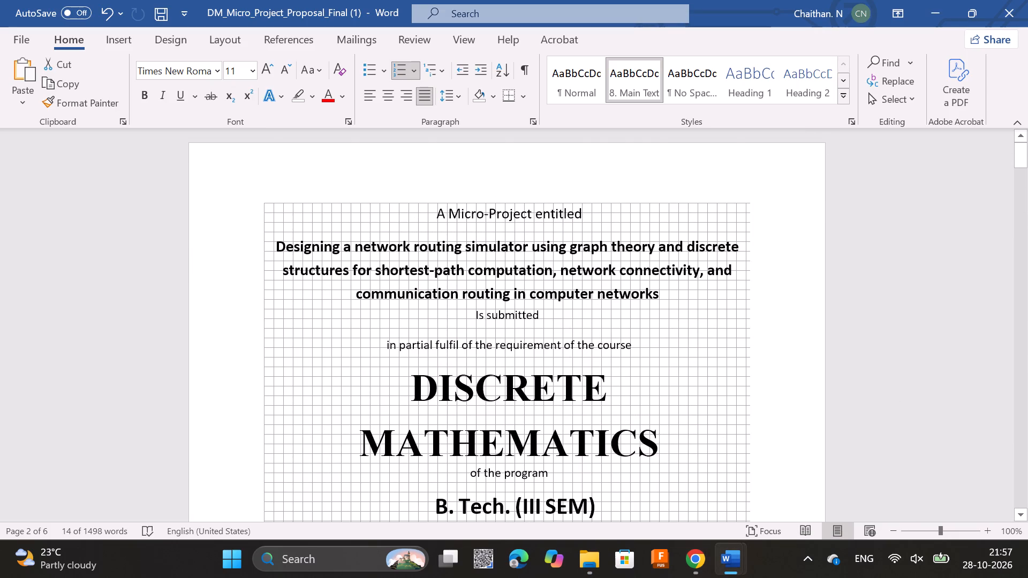
pyautogui.scroll(-12, 540, 367)
pyautogui.scroll(4, 540, 367)
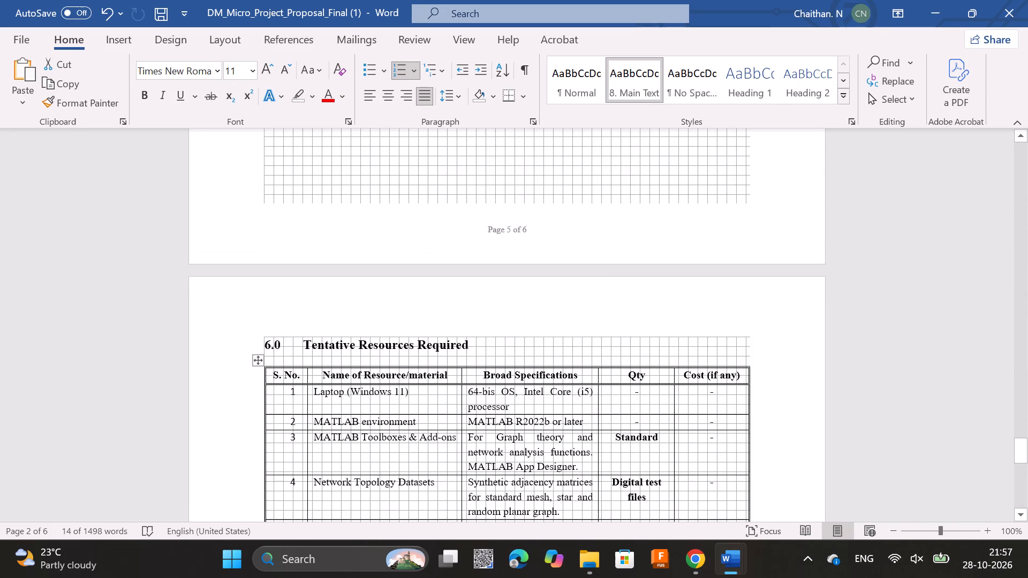
pyautogui.scroll(4, 540, 367)
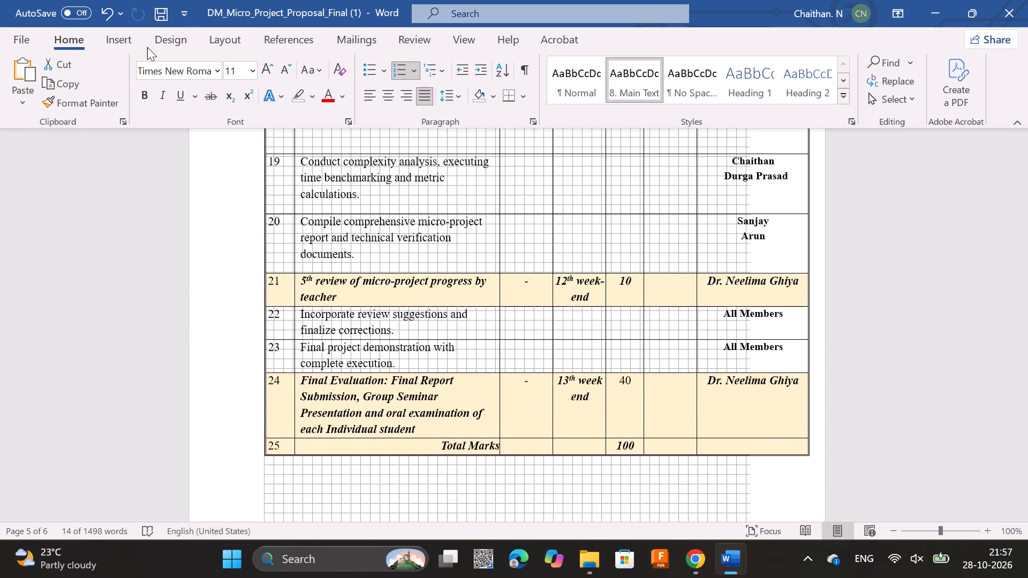
# Save the proposal document under its existing file name and minimize its window.
pyautogui.click(164, 13)
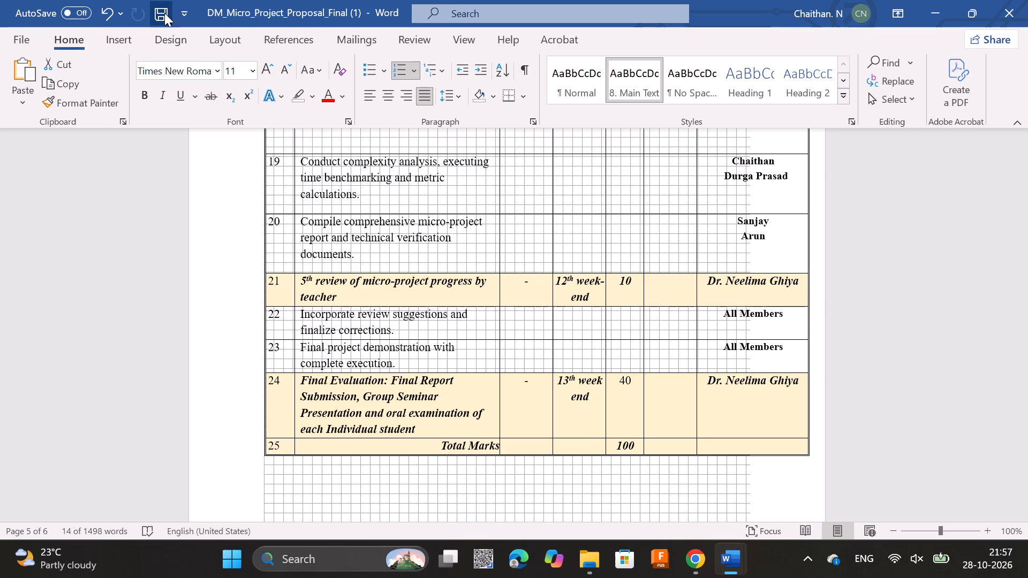
pyautogui.click(932, 16)
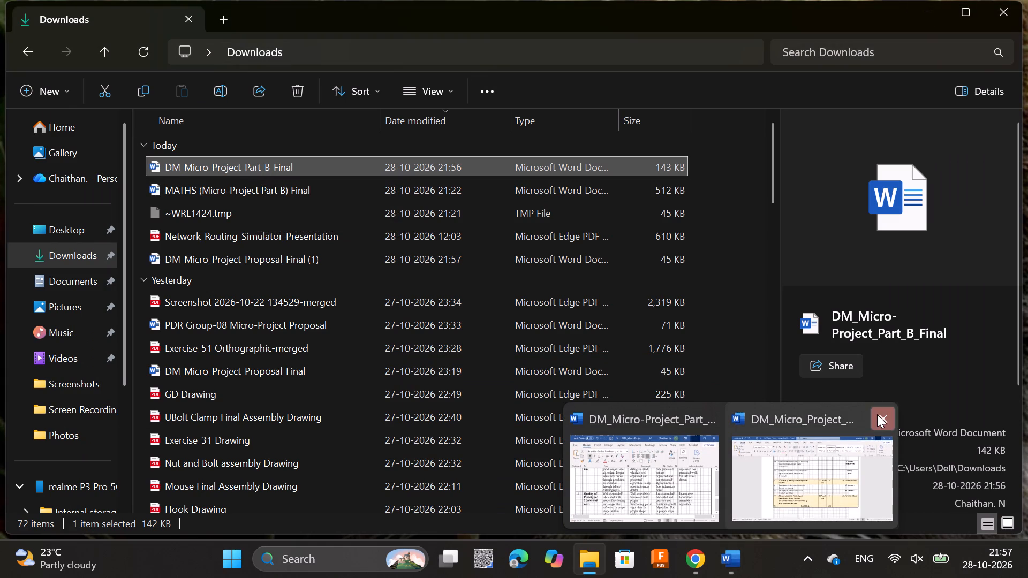
# Close both open Word documents, the micro-project proposal and the Part B report.
pyautogui.click(877, 419)
pyautogui.click(788, 428)
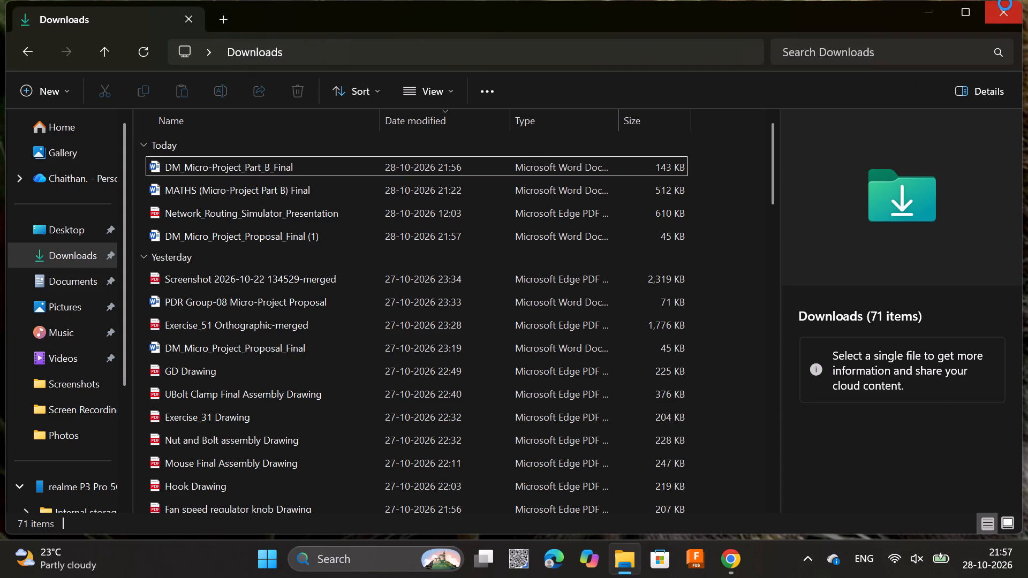
# Close the file window, reopen it through the user folder on the desktop and go to Downloads.
pyautogui.click(1005, 3)
pyautogui.doubleClick(26, 21)
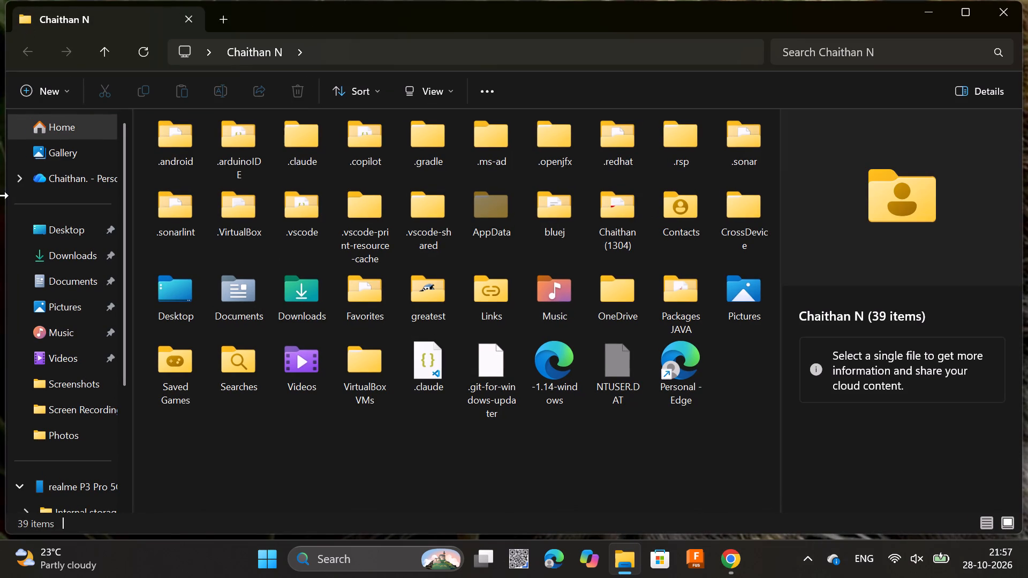
pyautogui.click(67, 252)
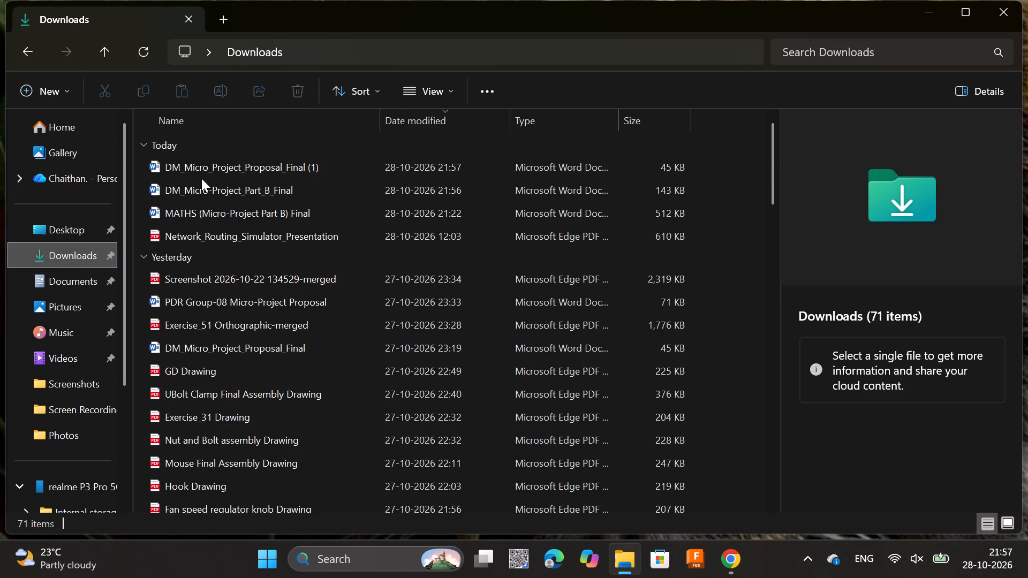
# Open DM_Micro_Project_Proposal_Final (1) in Word, look through its pages from the cover to past the methodology section, and close it.
pyautogui.doubleClick(215, 171)
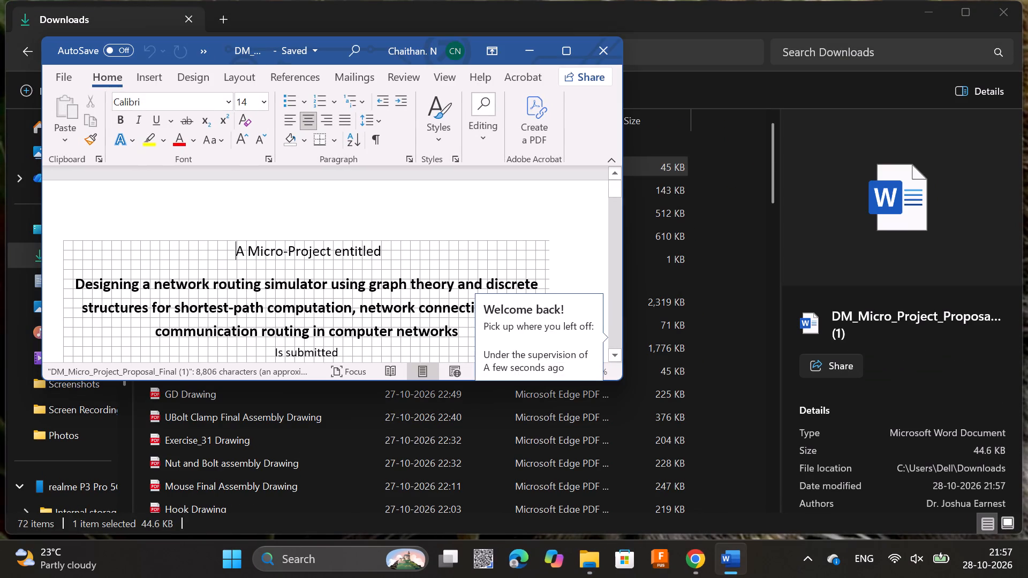
pyautogui.scroll(-6, 247, 261)
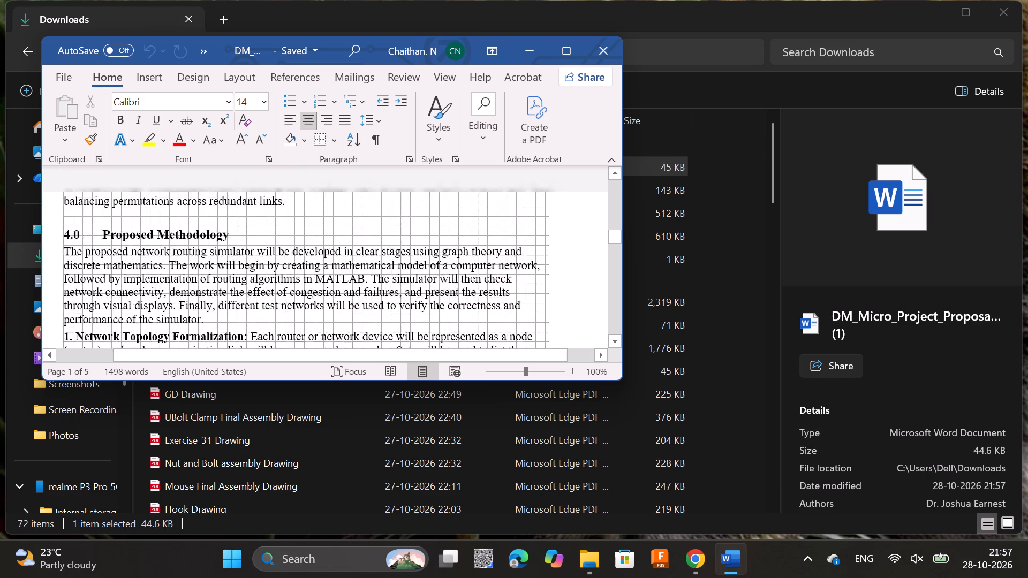
pyautogui.scroll(-5, 247, 261)
pyautogui.click(592, 48)
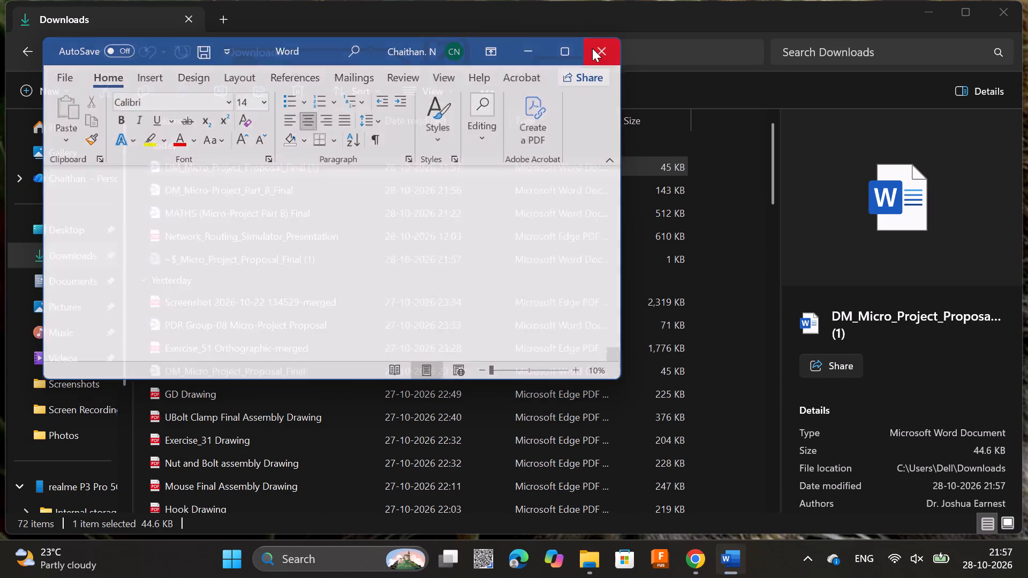
# Open DM_Micro-Project_Part_B_Final in Word, look through its pages from the cover to the faculty member line, and close it.
pyautogui.doubleClick(277, 184)
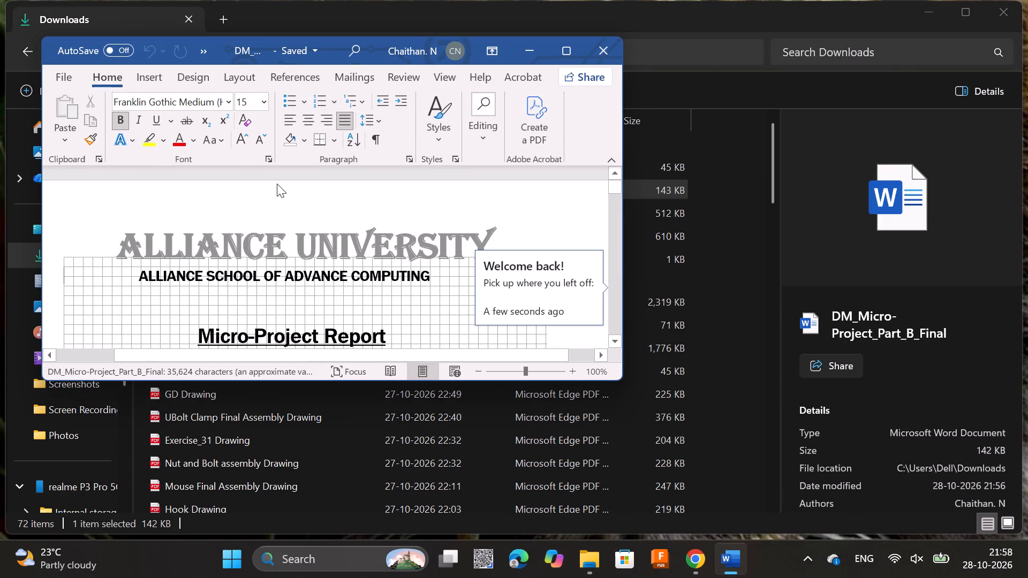
pyautogui.scroll(-19, 350, 286)
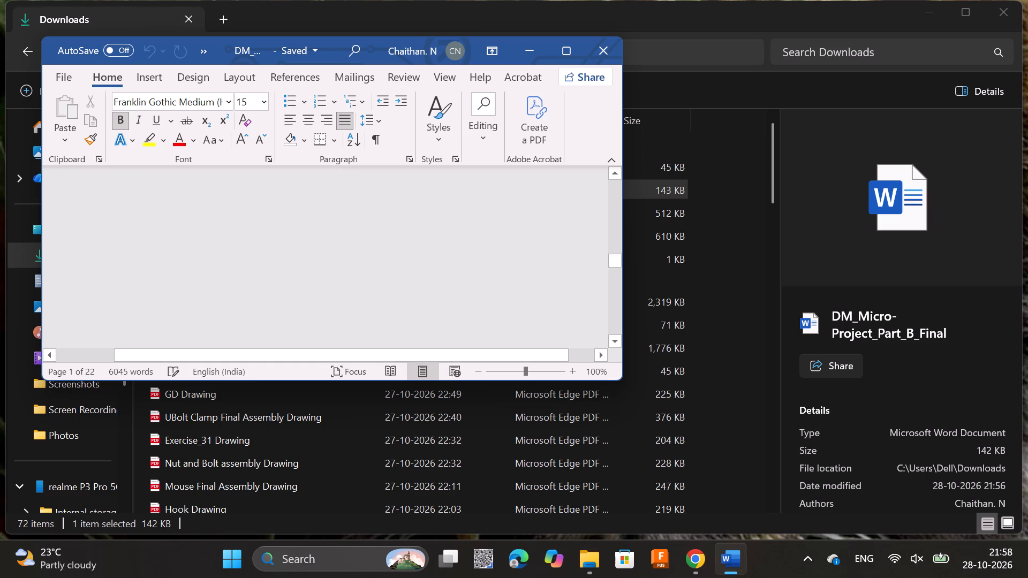
pyautogui.scroll(-4, 350, 286)
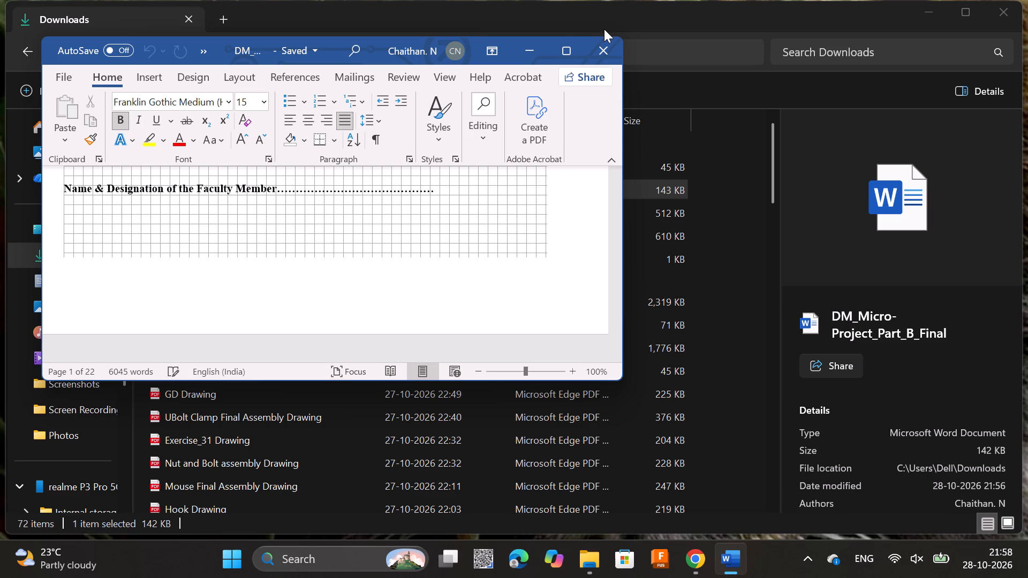
pyautogui.click(601, 44)
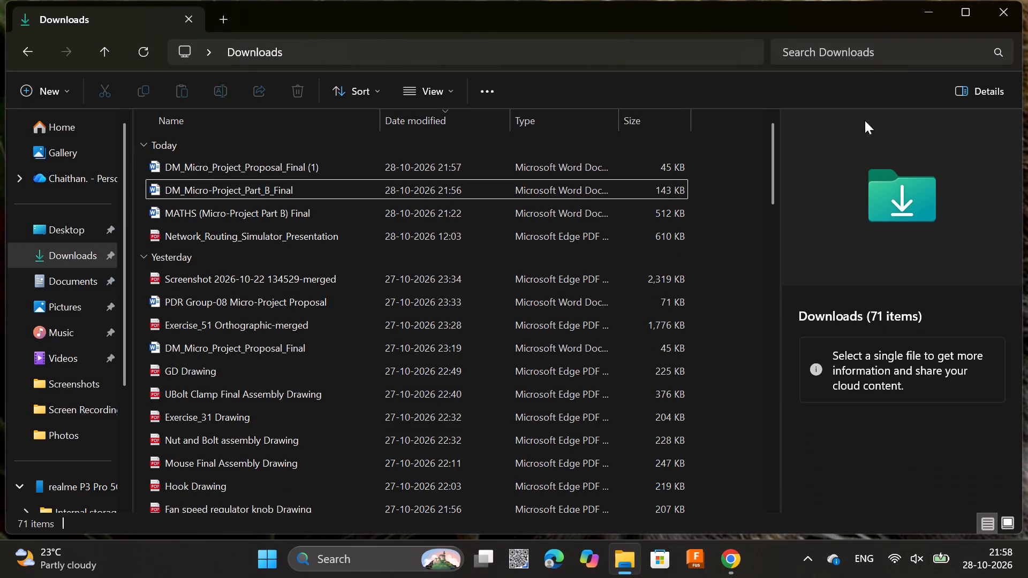